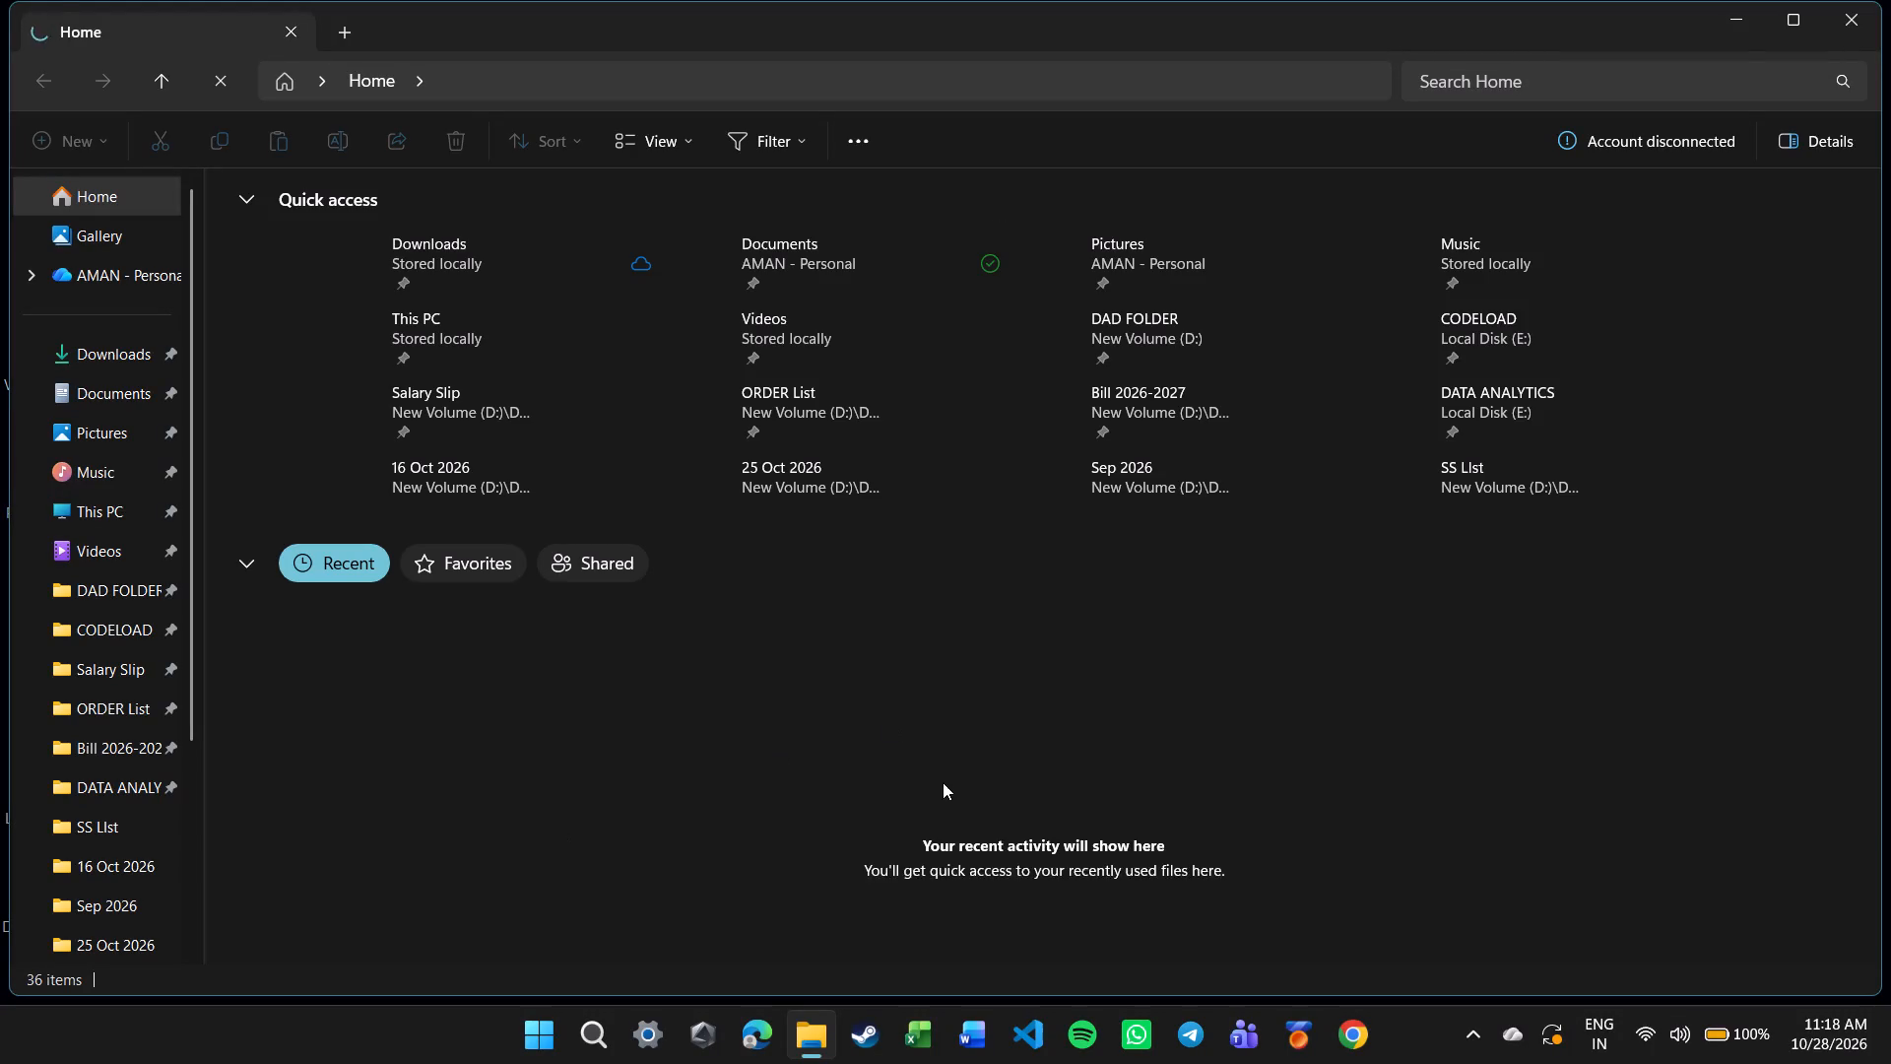
Open the recent workbook 89 from the Bill 2026-2027 location in Excel and minimize the file browser window.
double_click(558, 746)
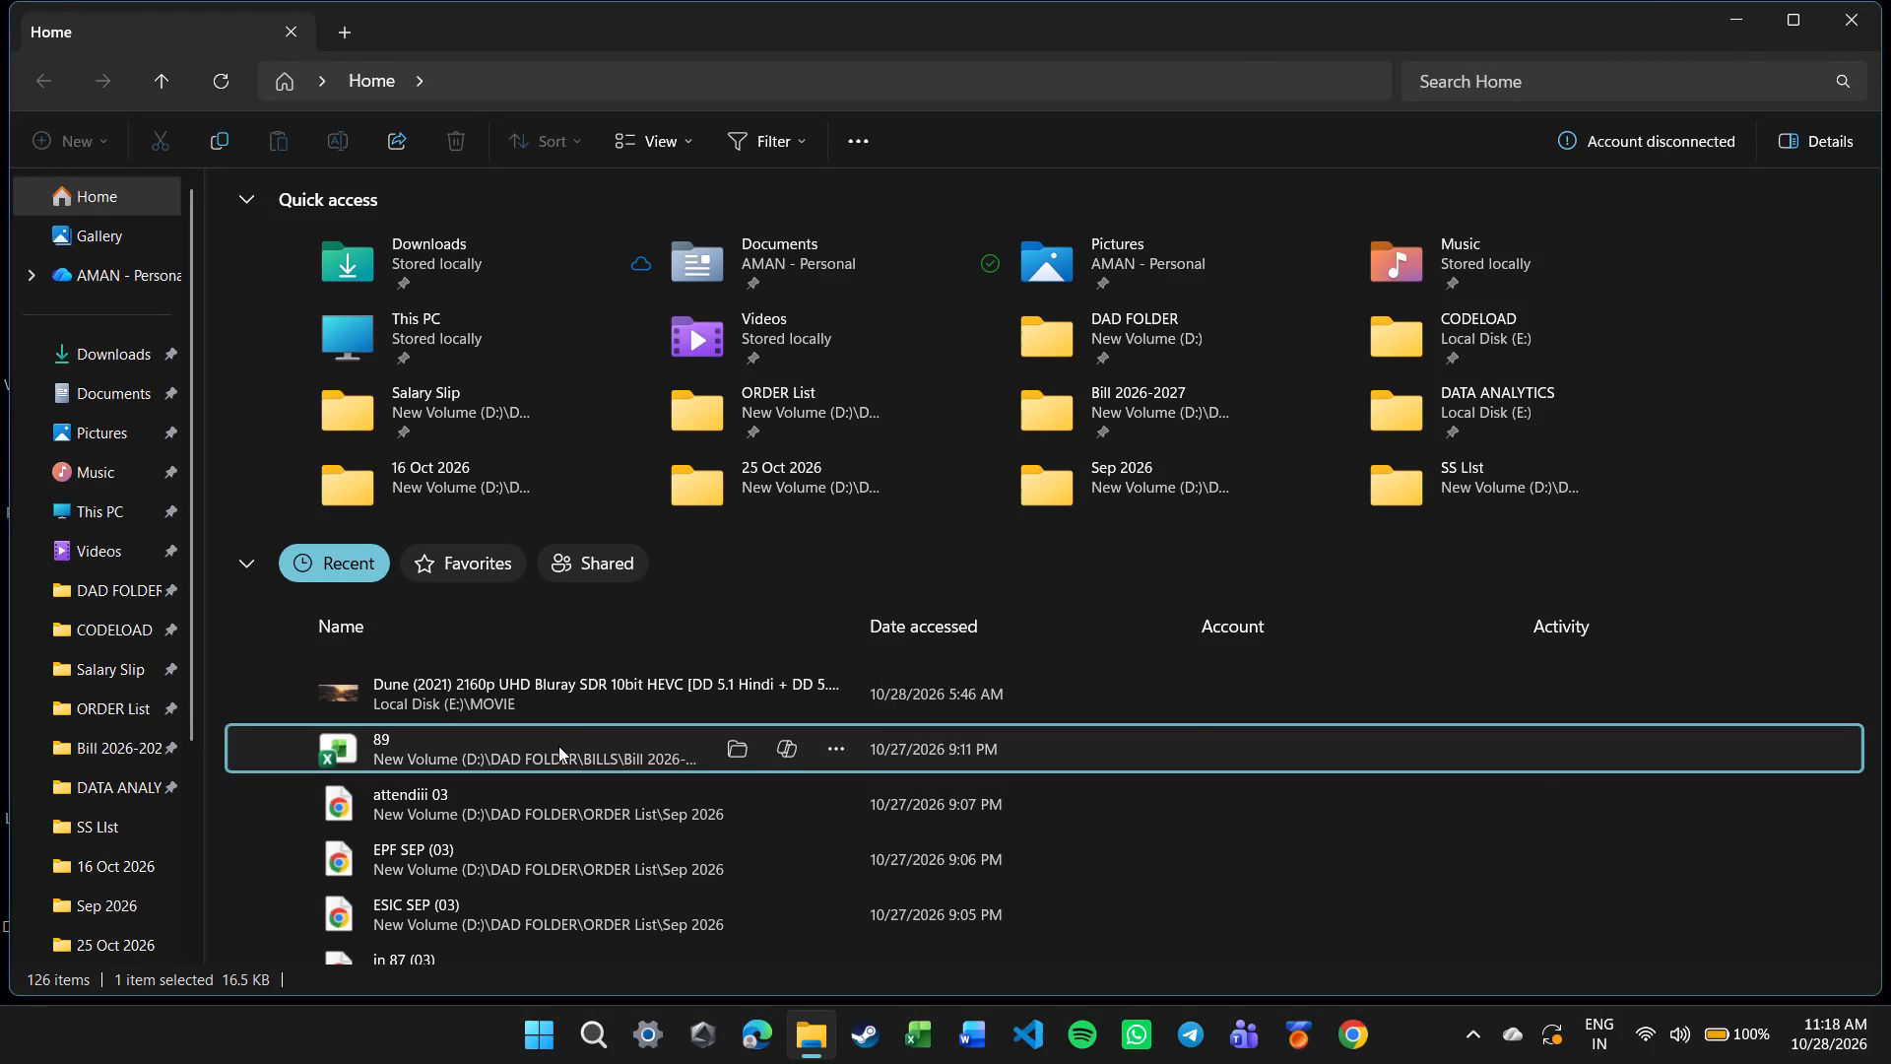
left_click(1739, 28)
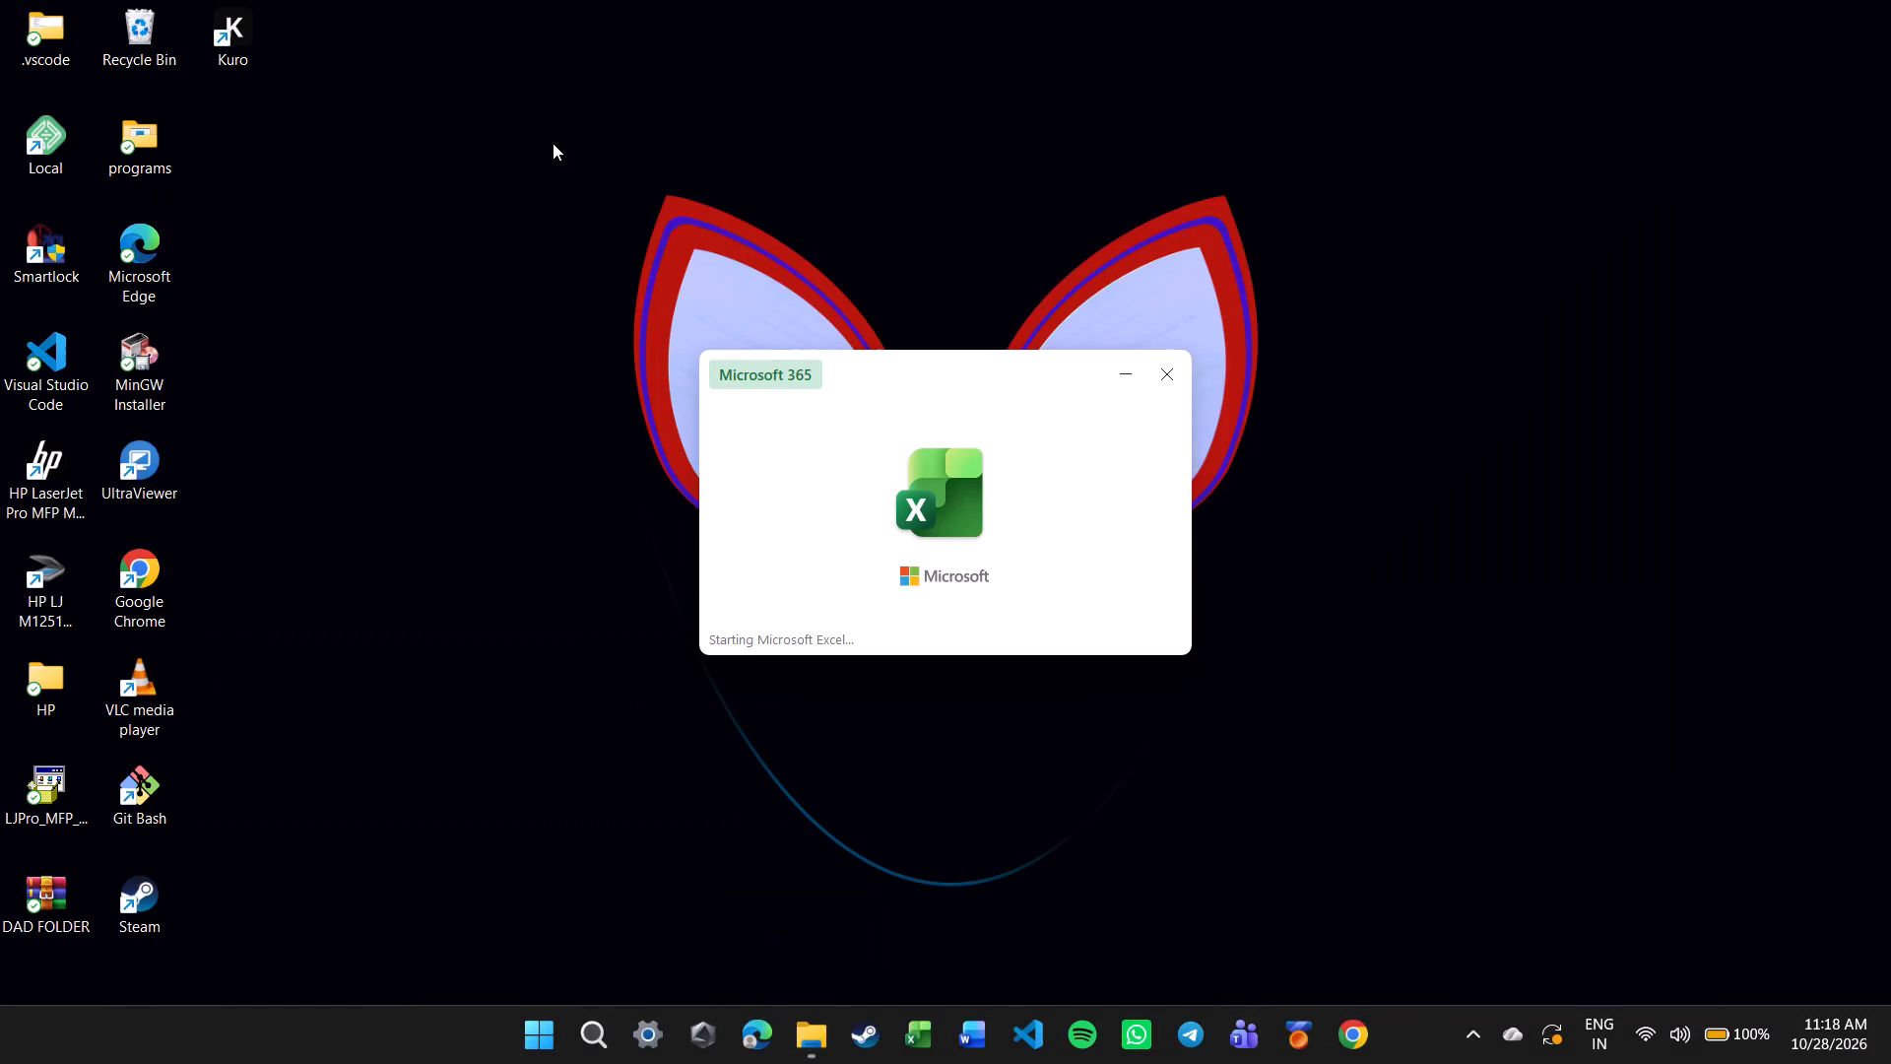
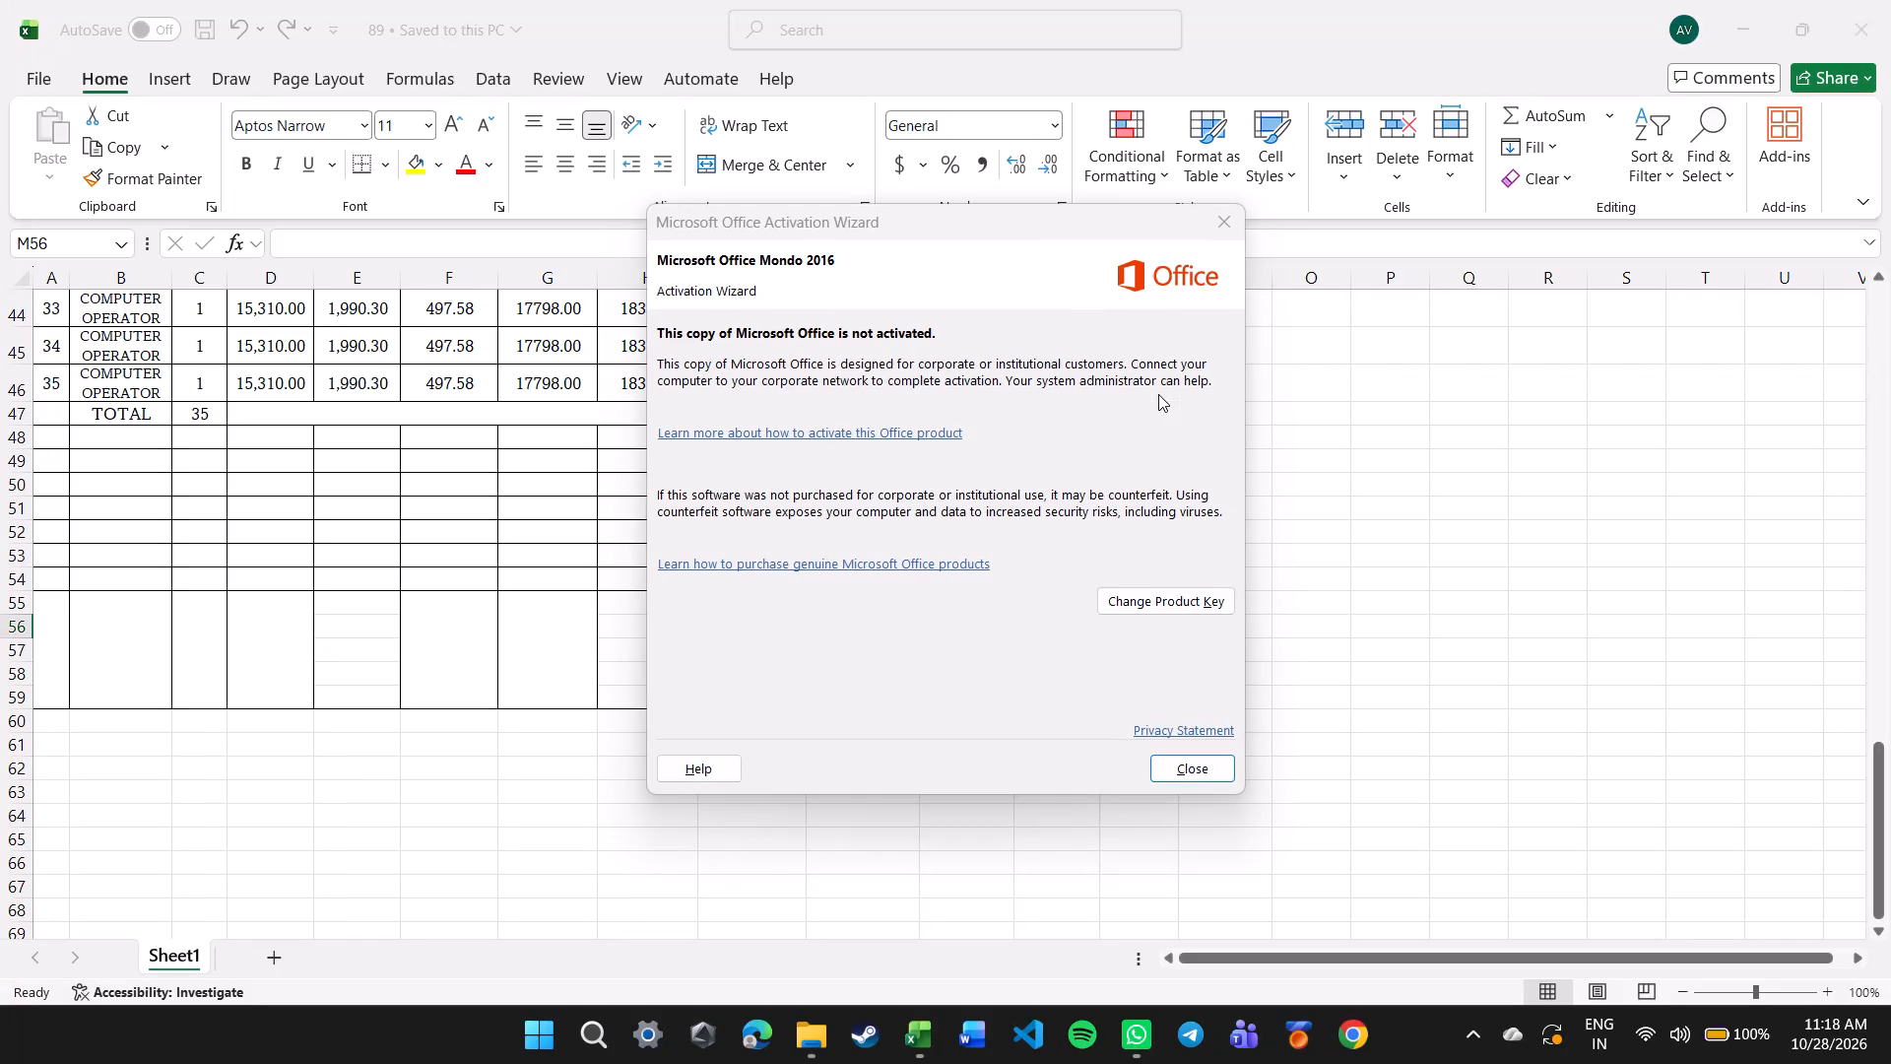
Dismiss the Microsoft Office Activation Wizard to get back to the bill worksheet.
key("Return")
left_click(1176, 767)
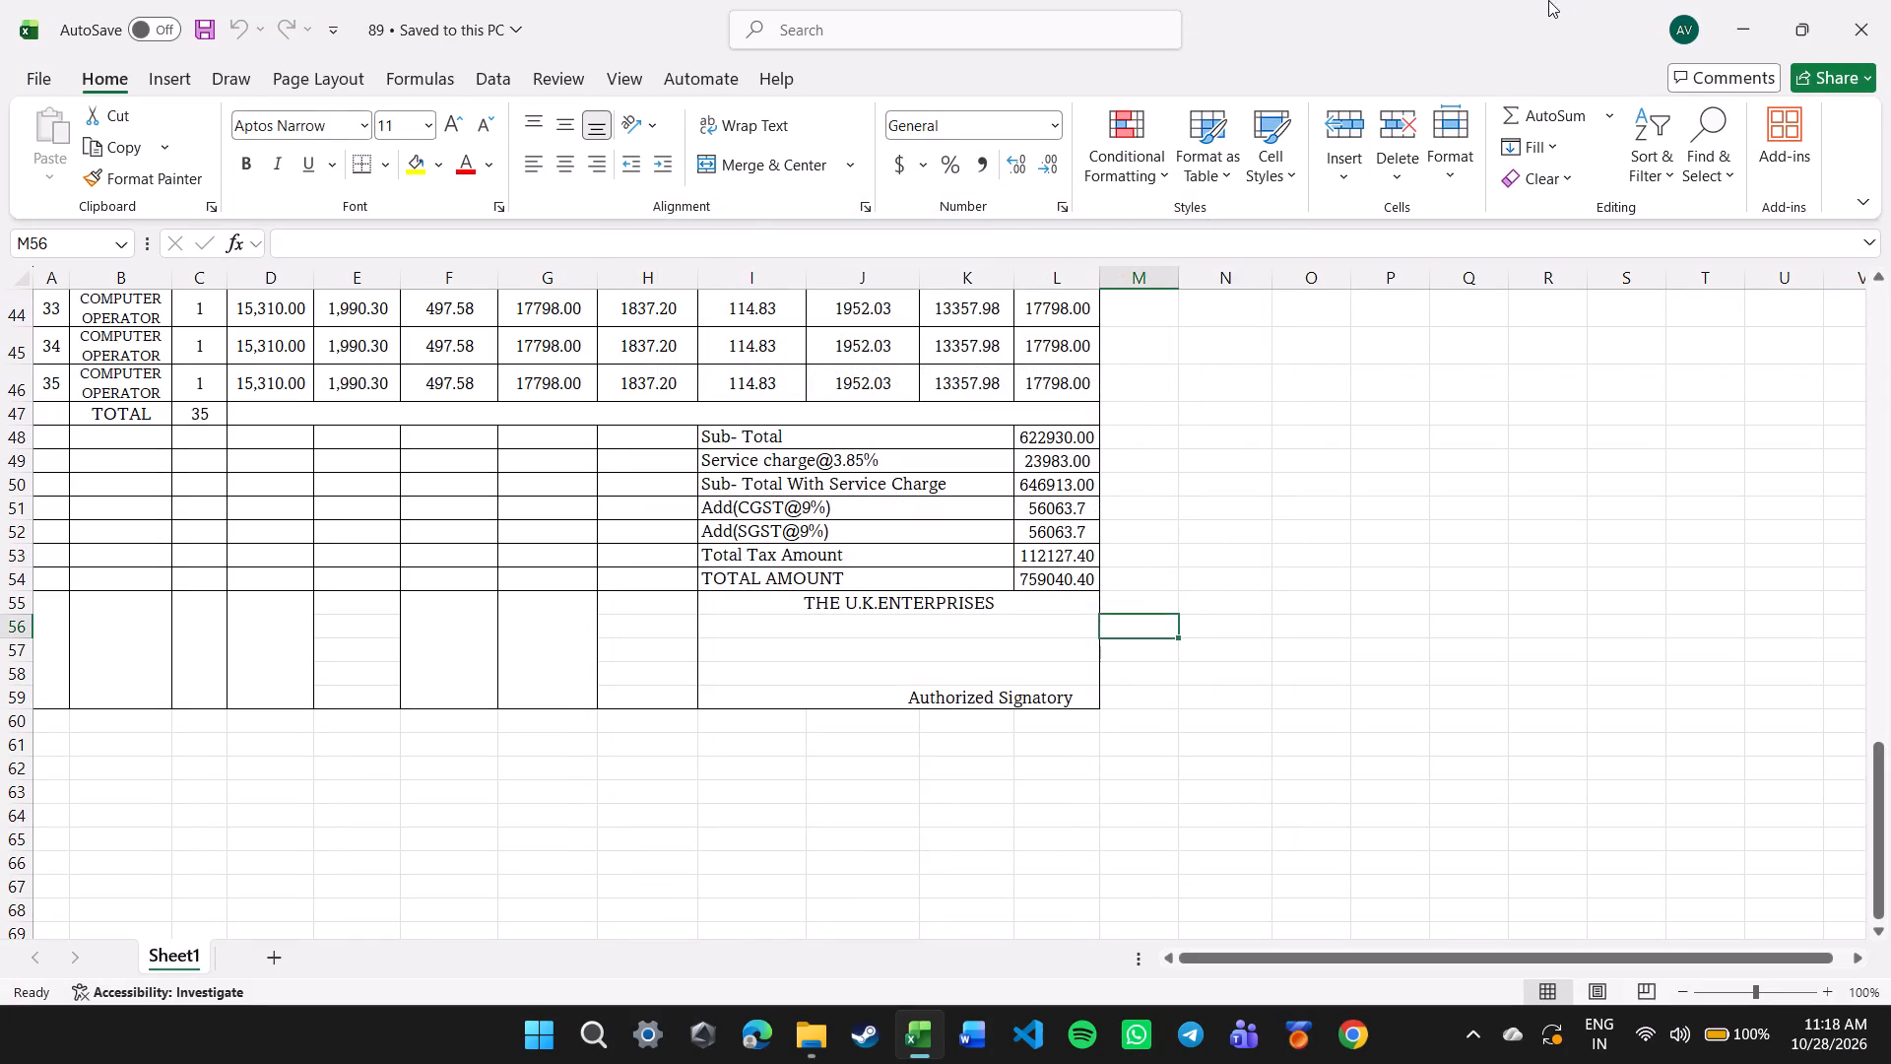
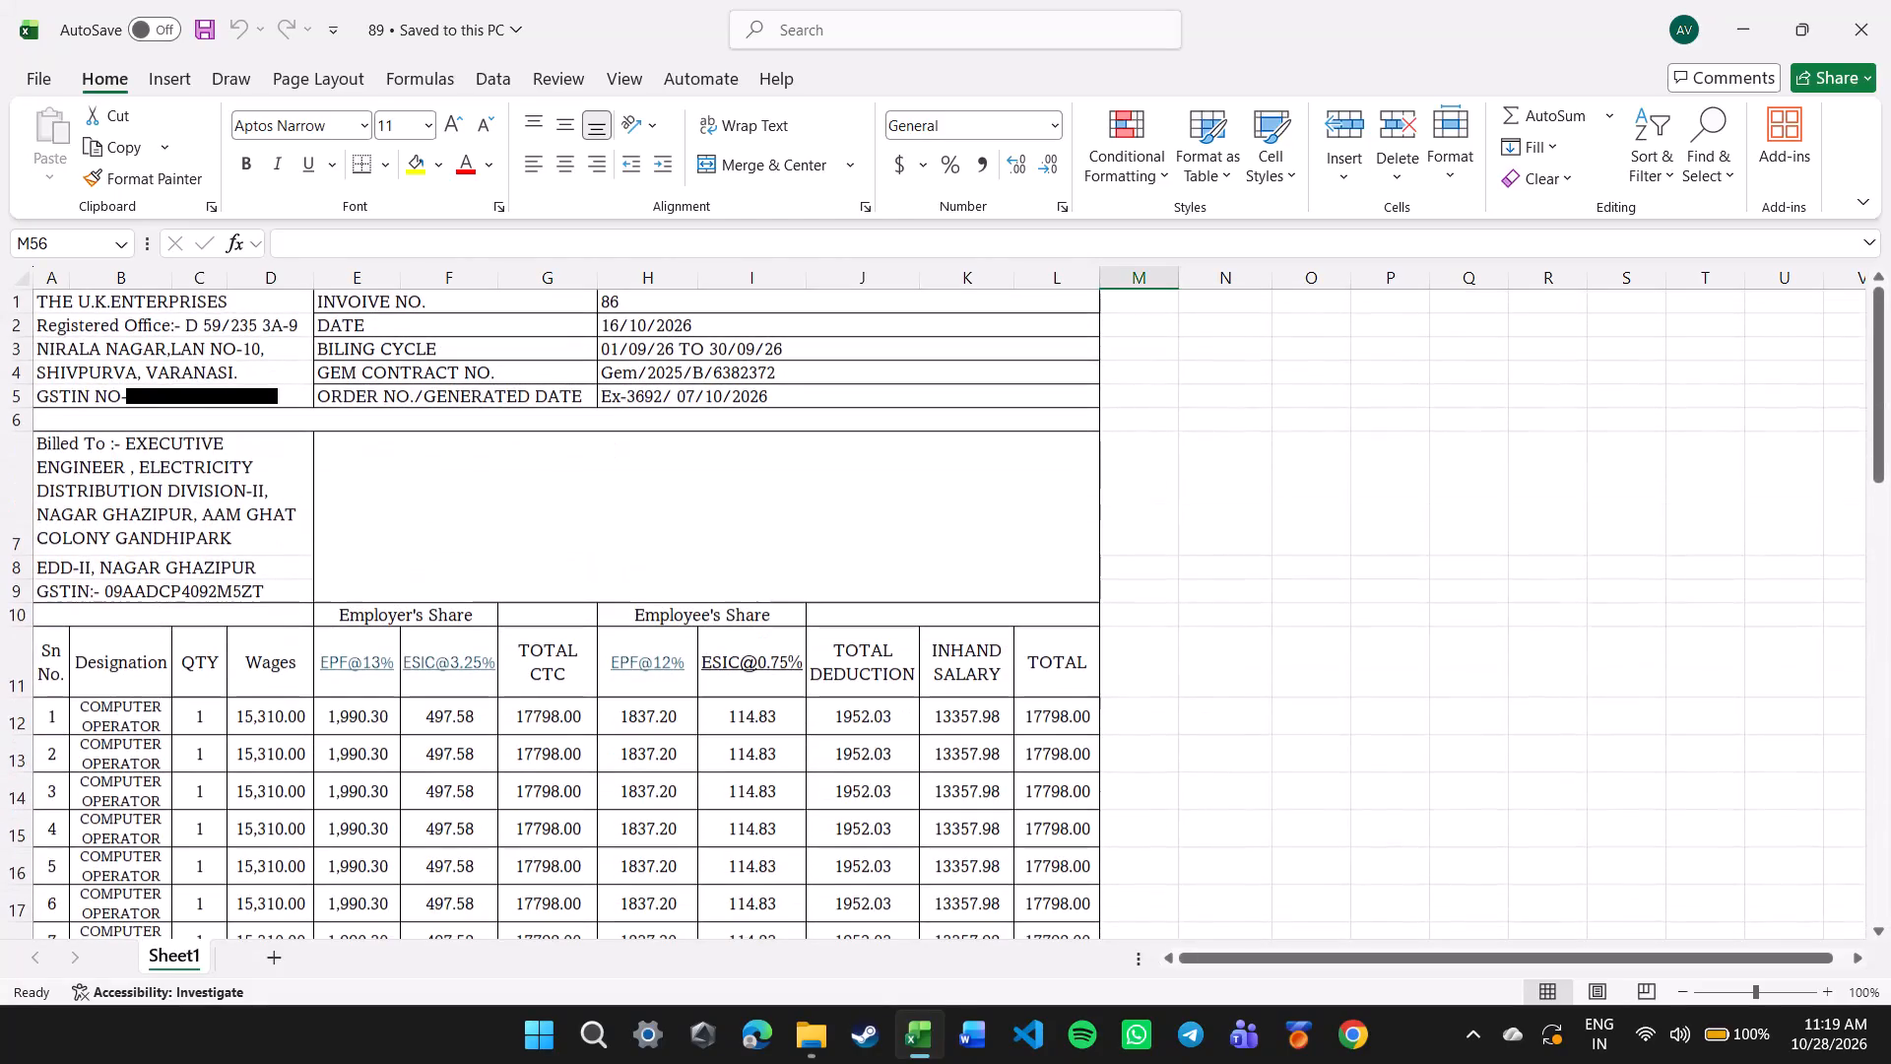
Change the invoice number in the bill header to 89 and save the workbook.
double_click(637, 299)
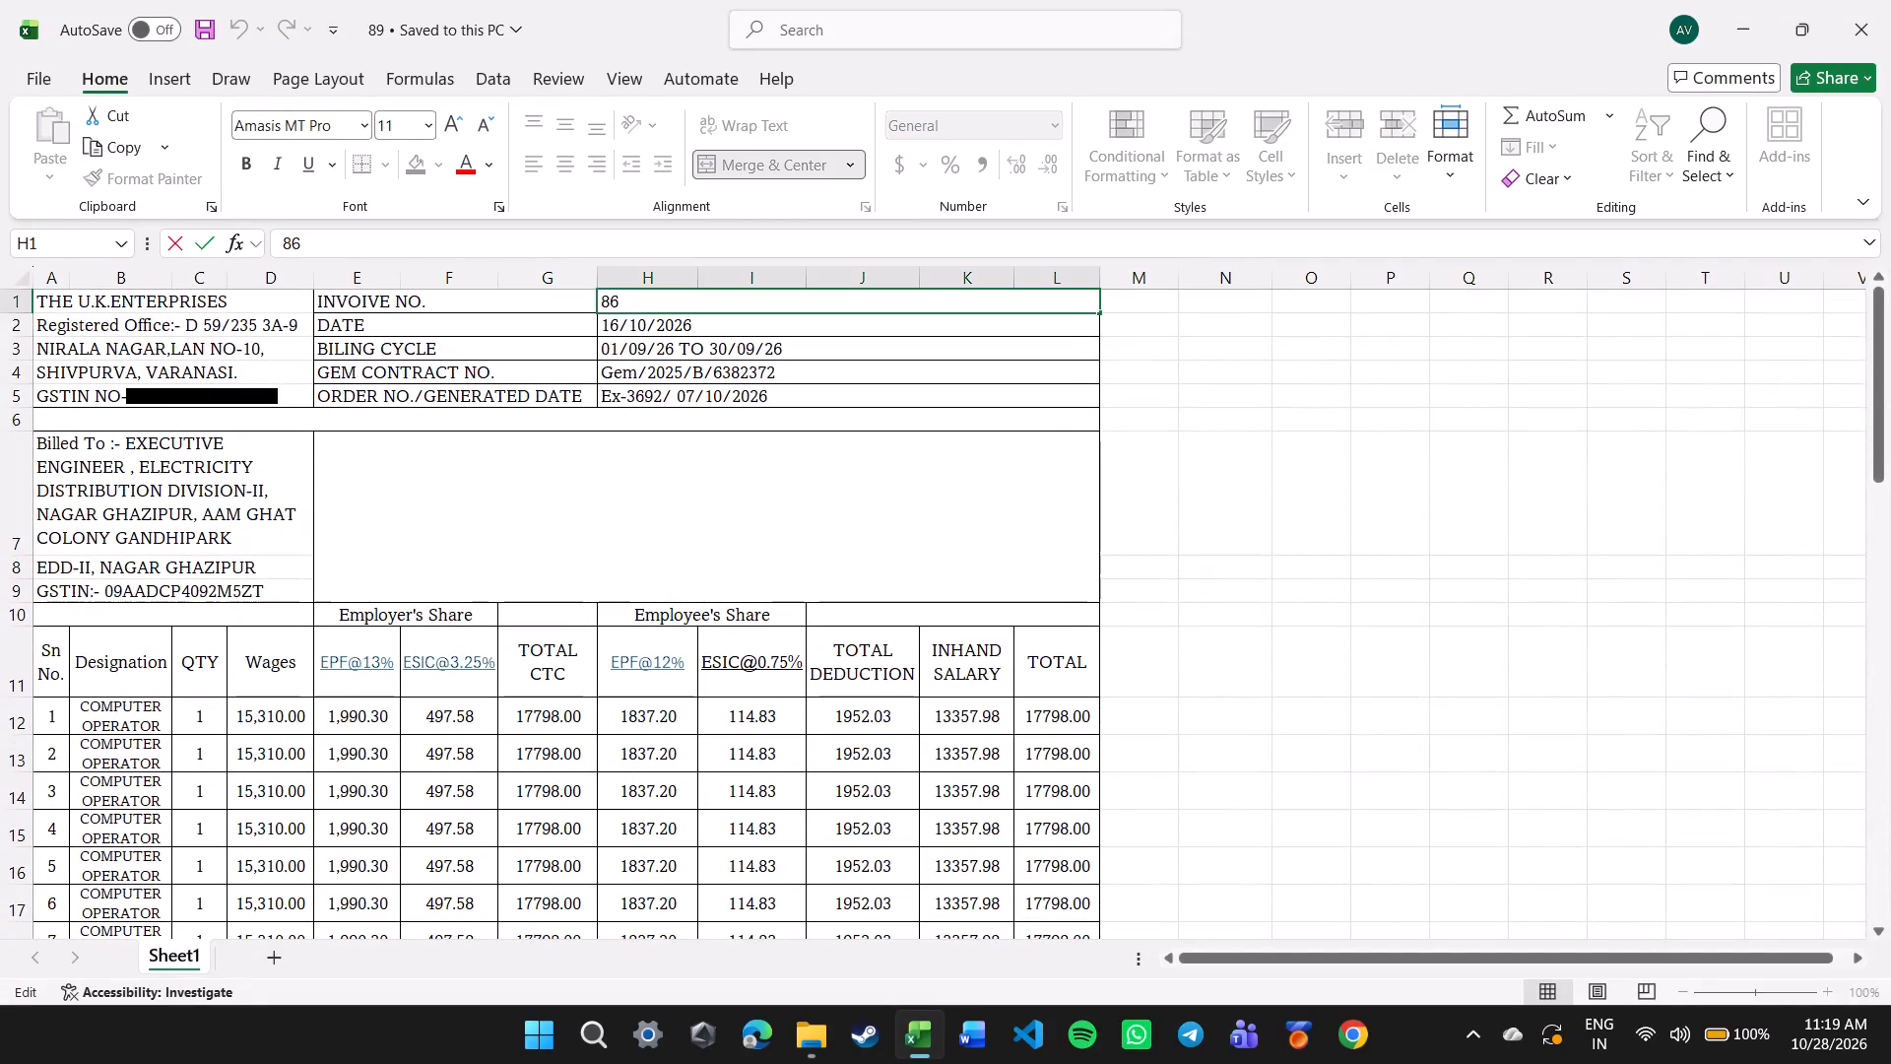
key("BackSpace")
key("9")
key("ctrl+s")
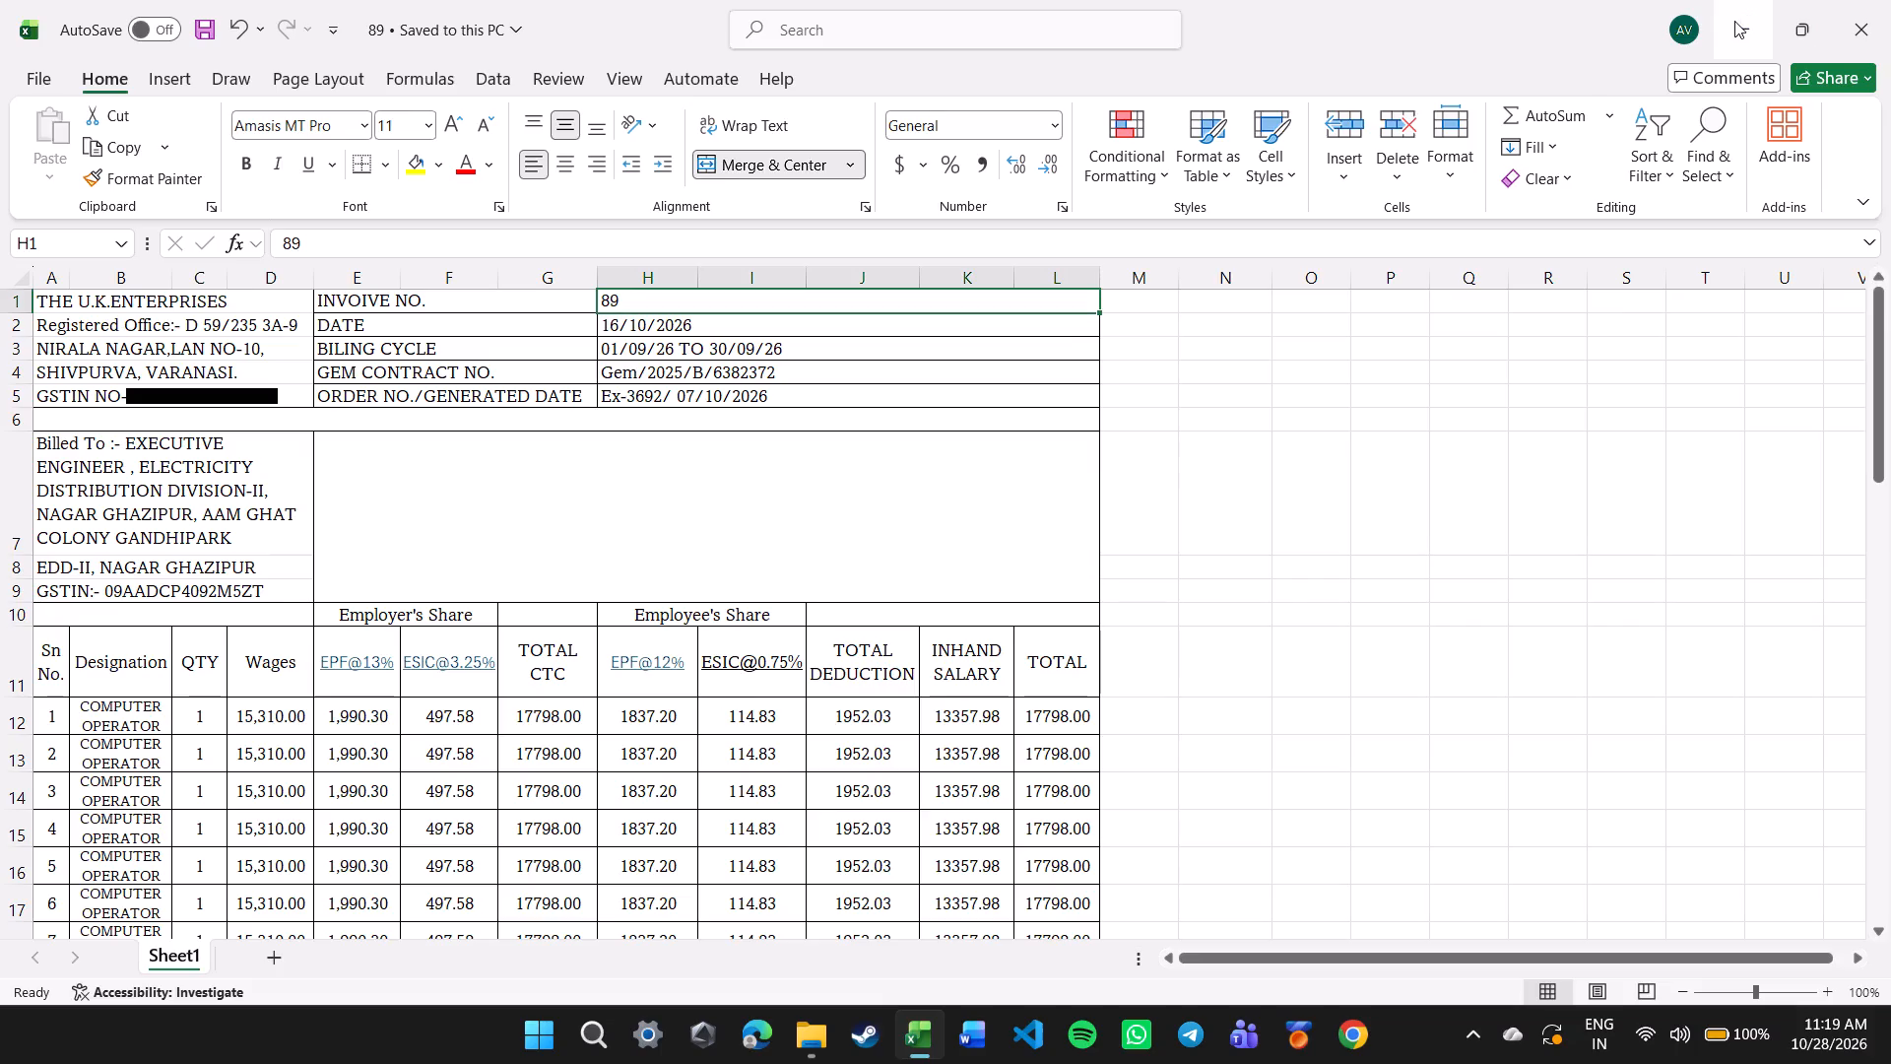
key("ctrl+s")
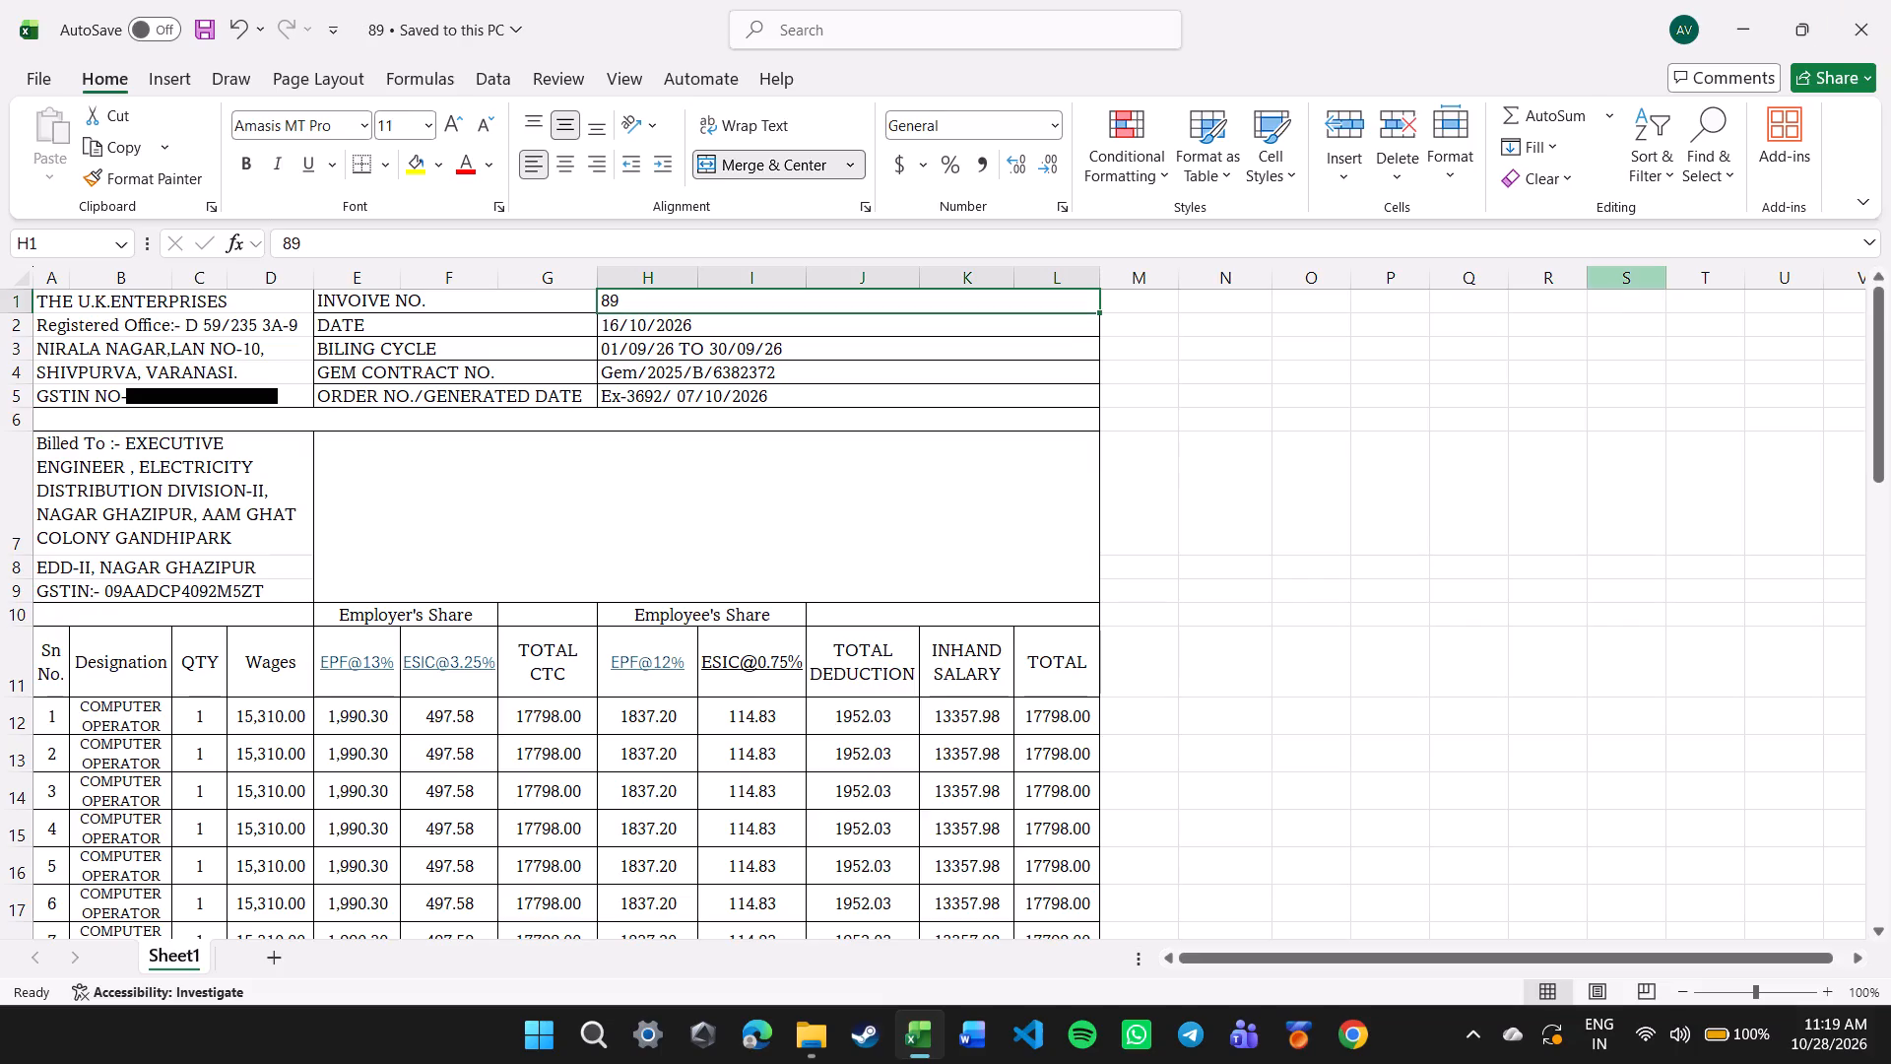
Print one copy of the active bill sheet on the HP LaserJet Pro MFP printer with the existing print settings.
key("ctrl+p")
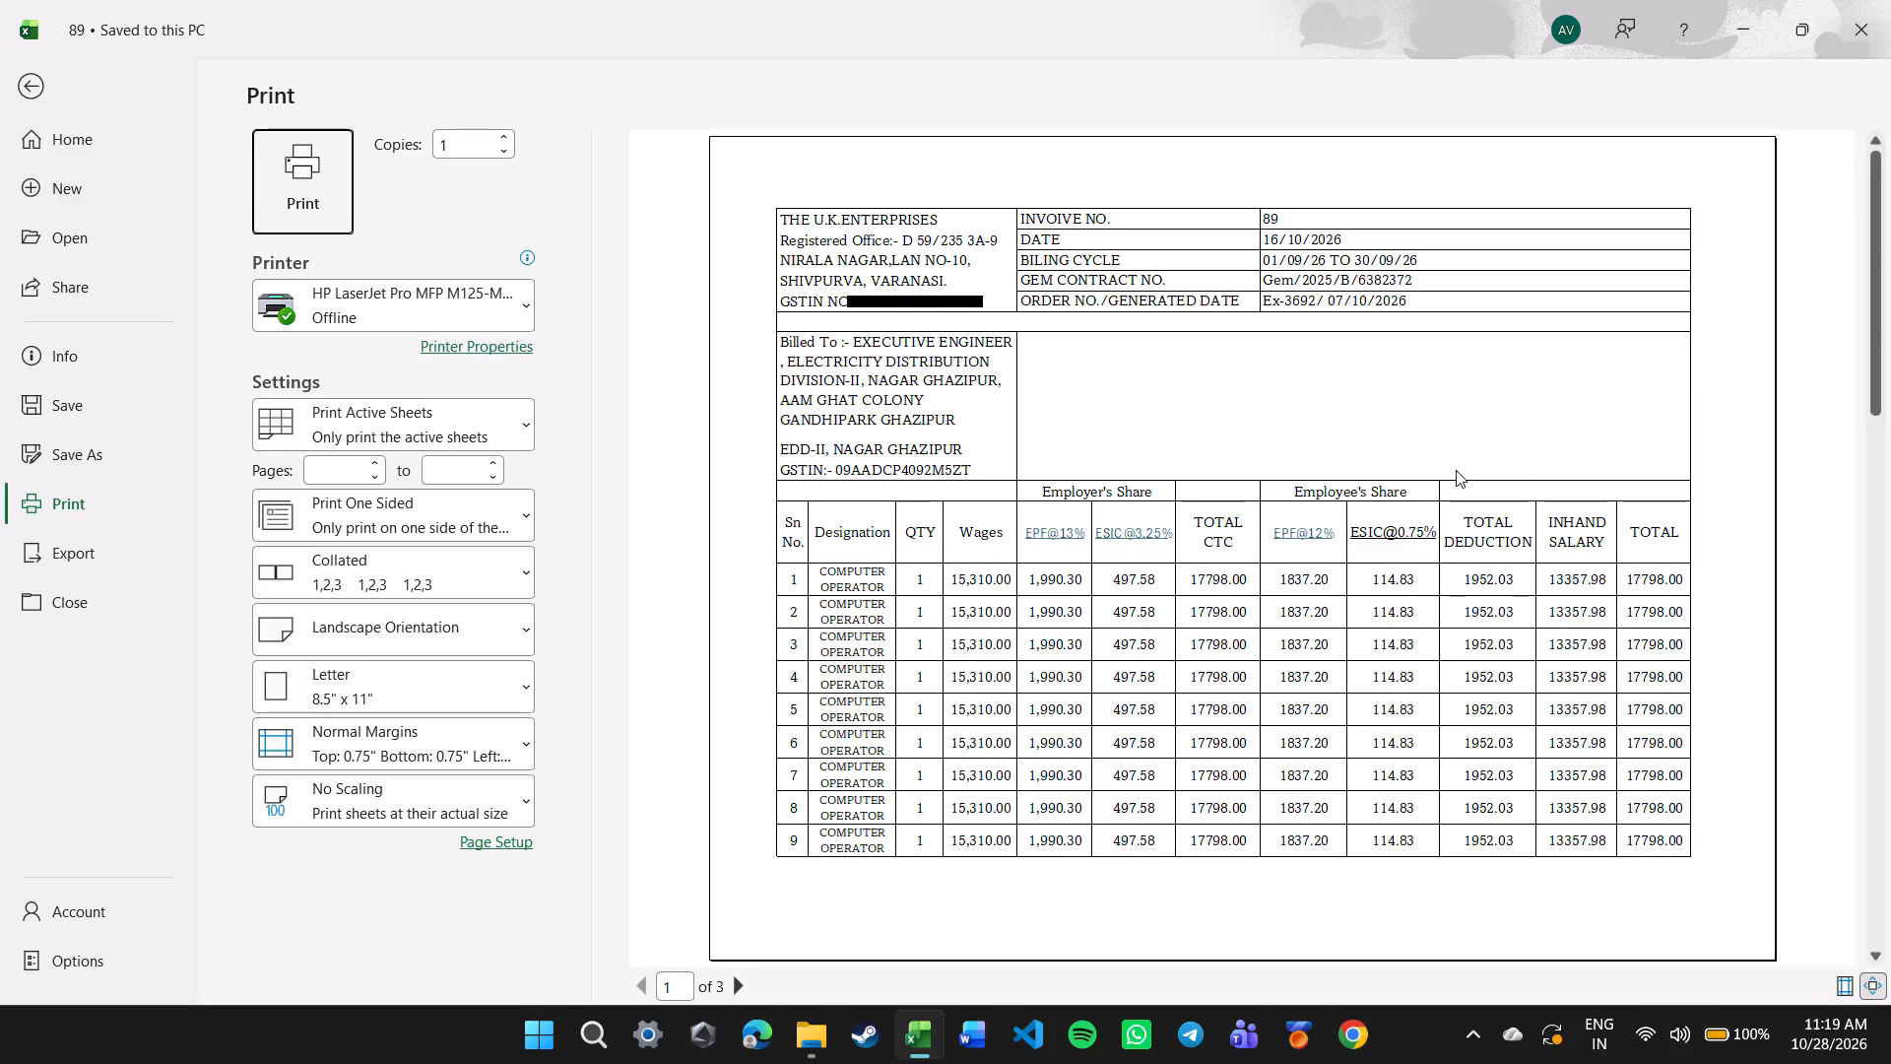
key("Return")
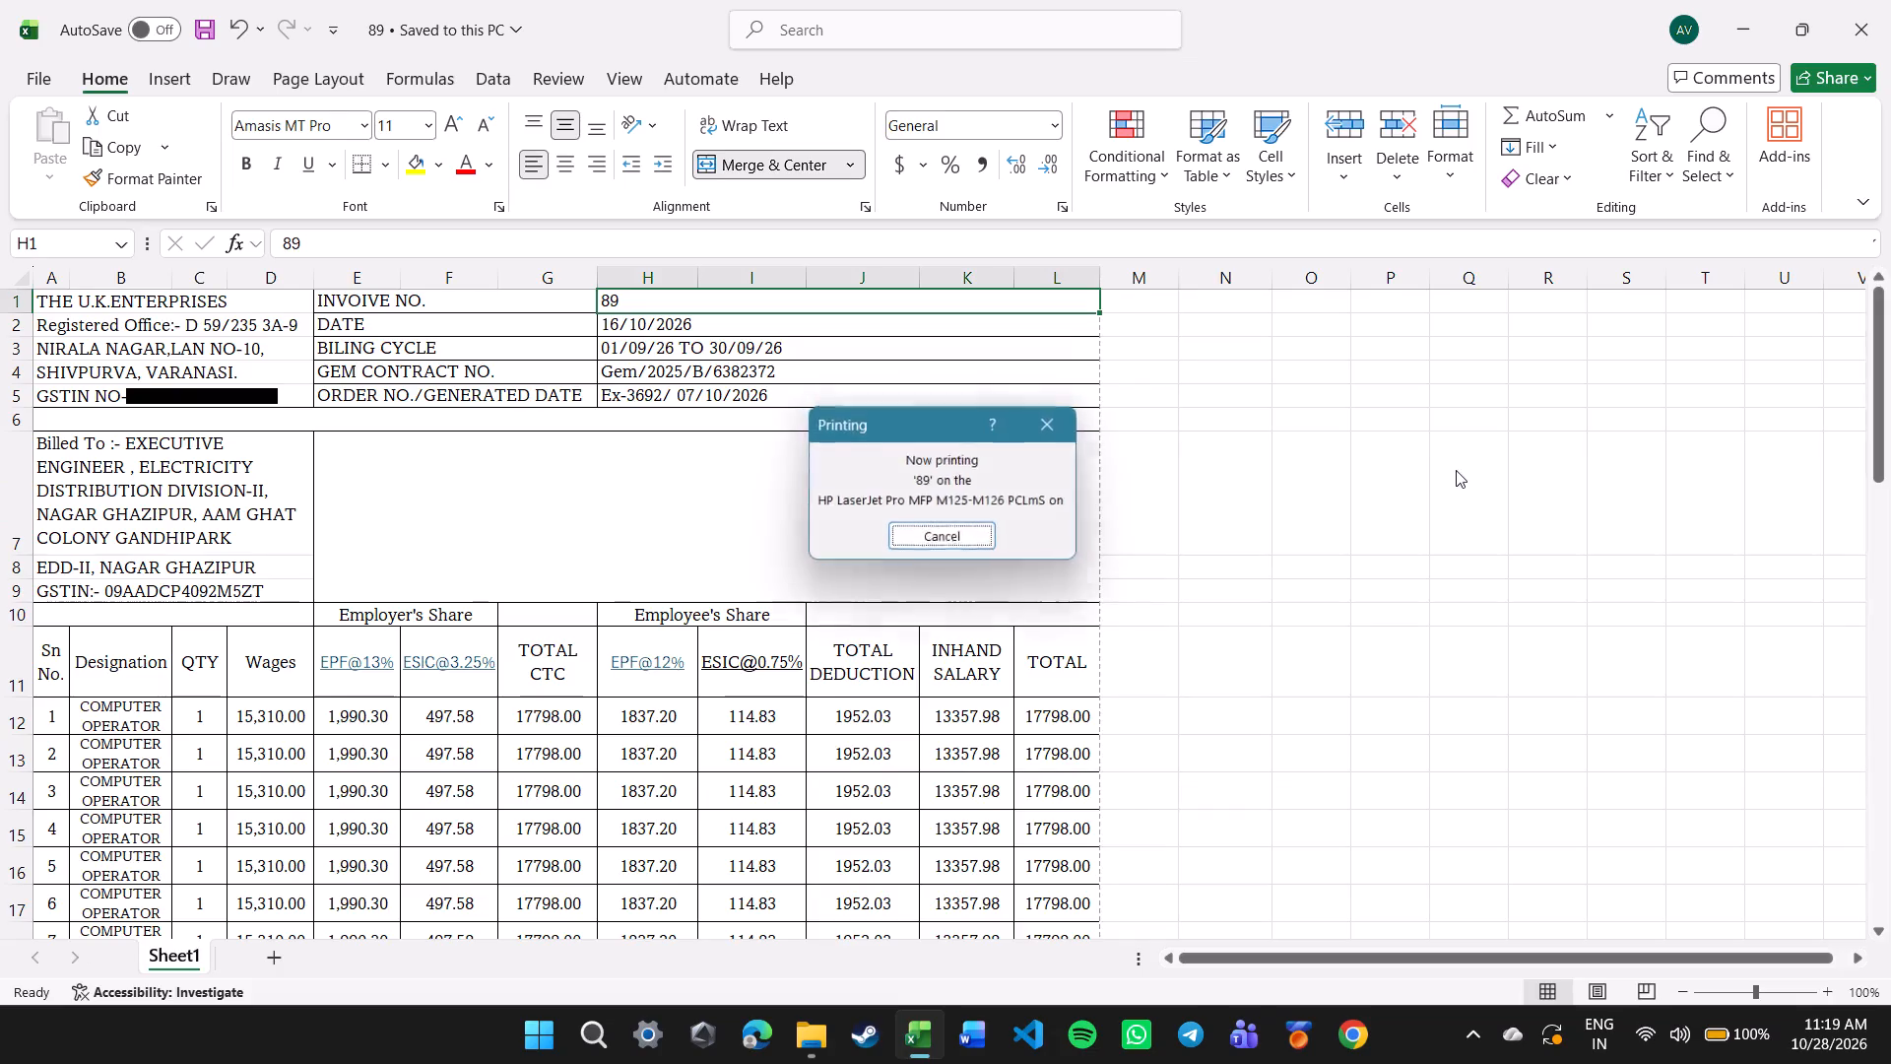
Close the bill workbook 89.
left_click(1872, 19)
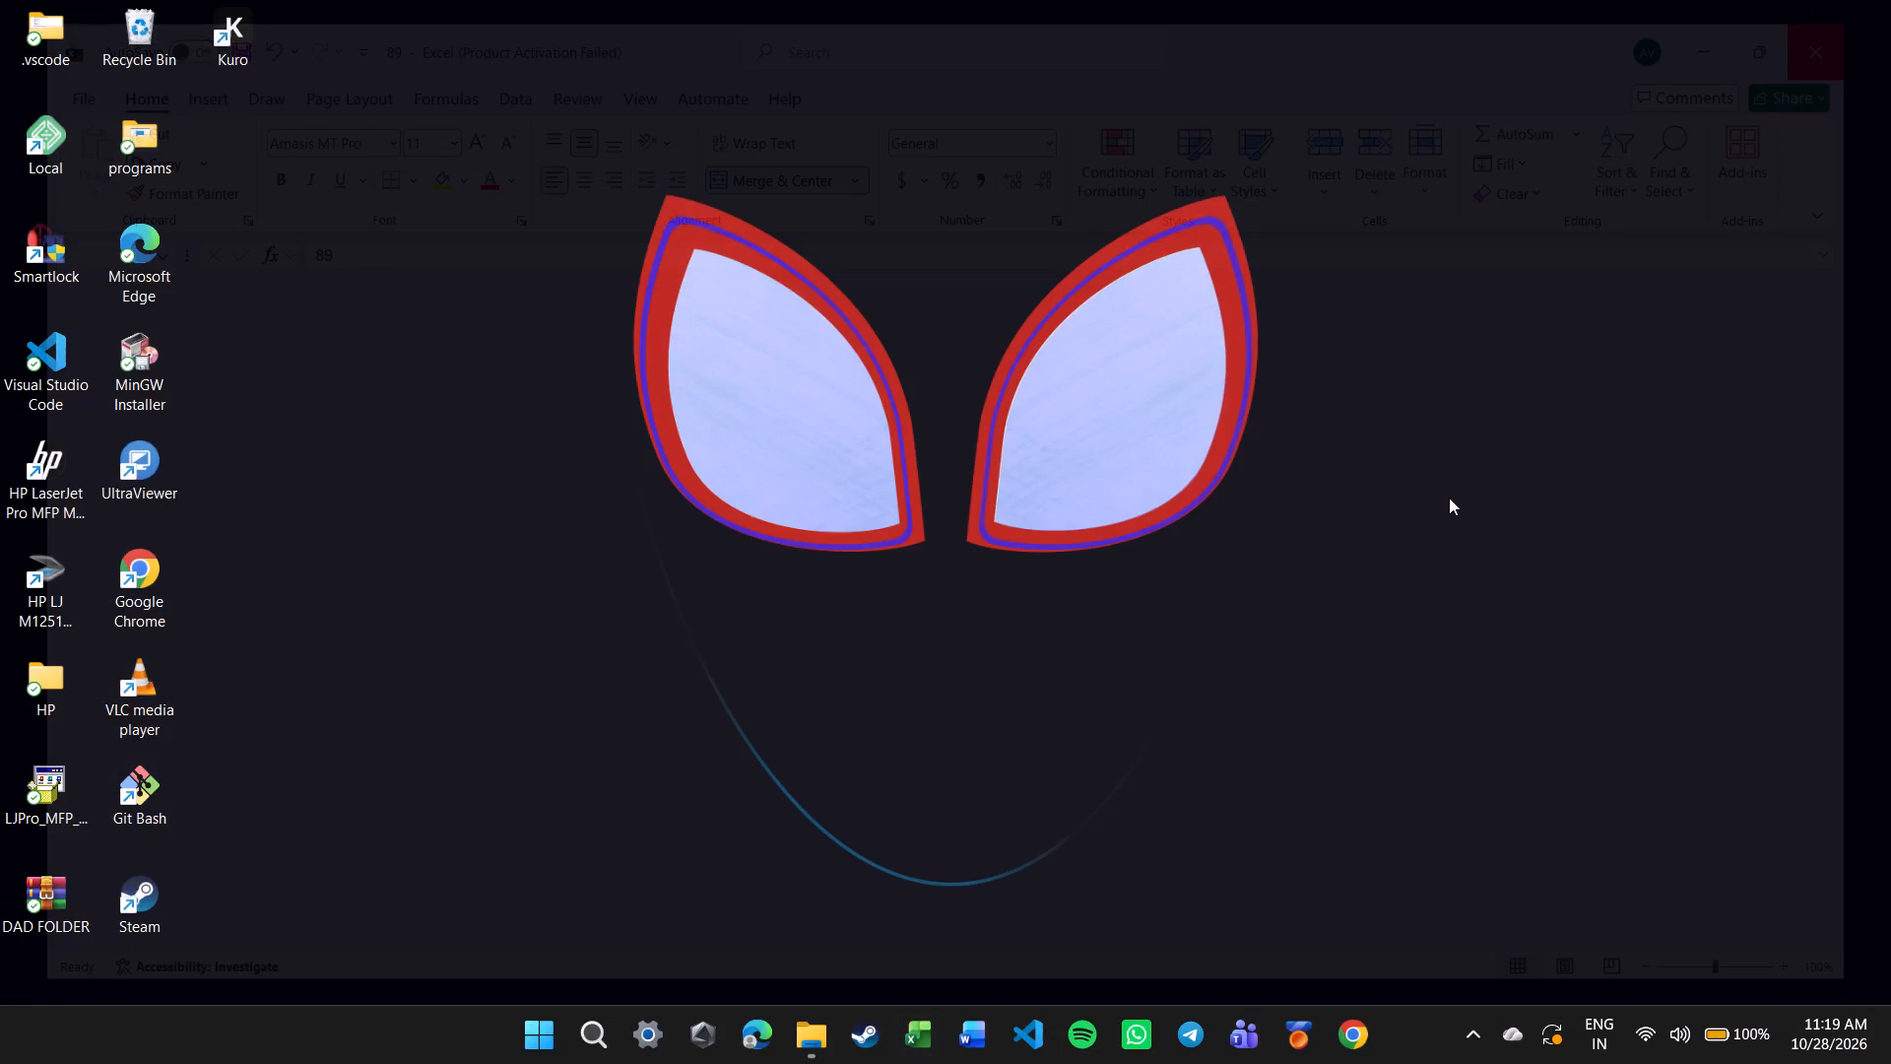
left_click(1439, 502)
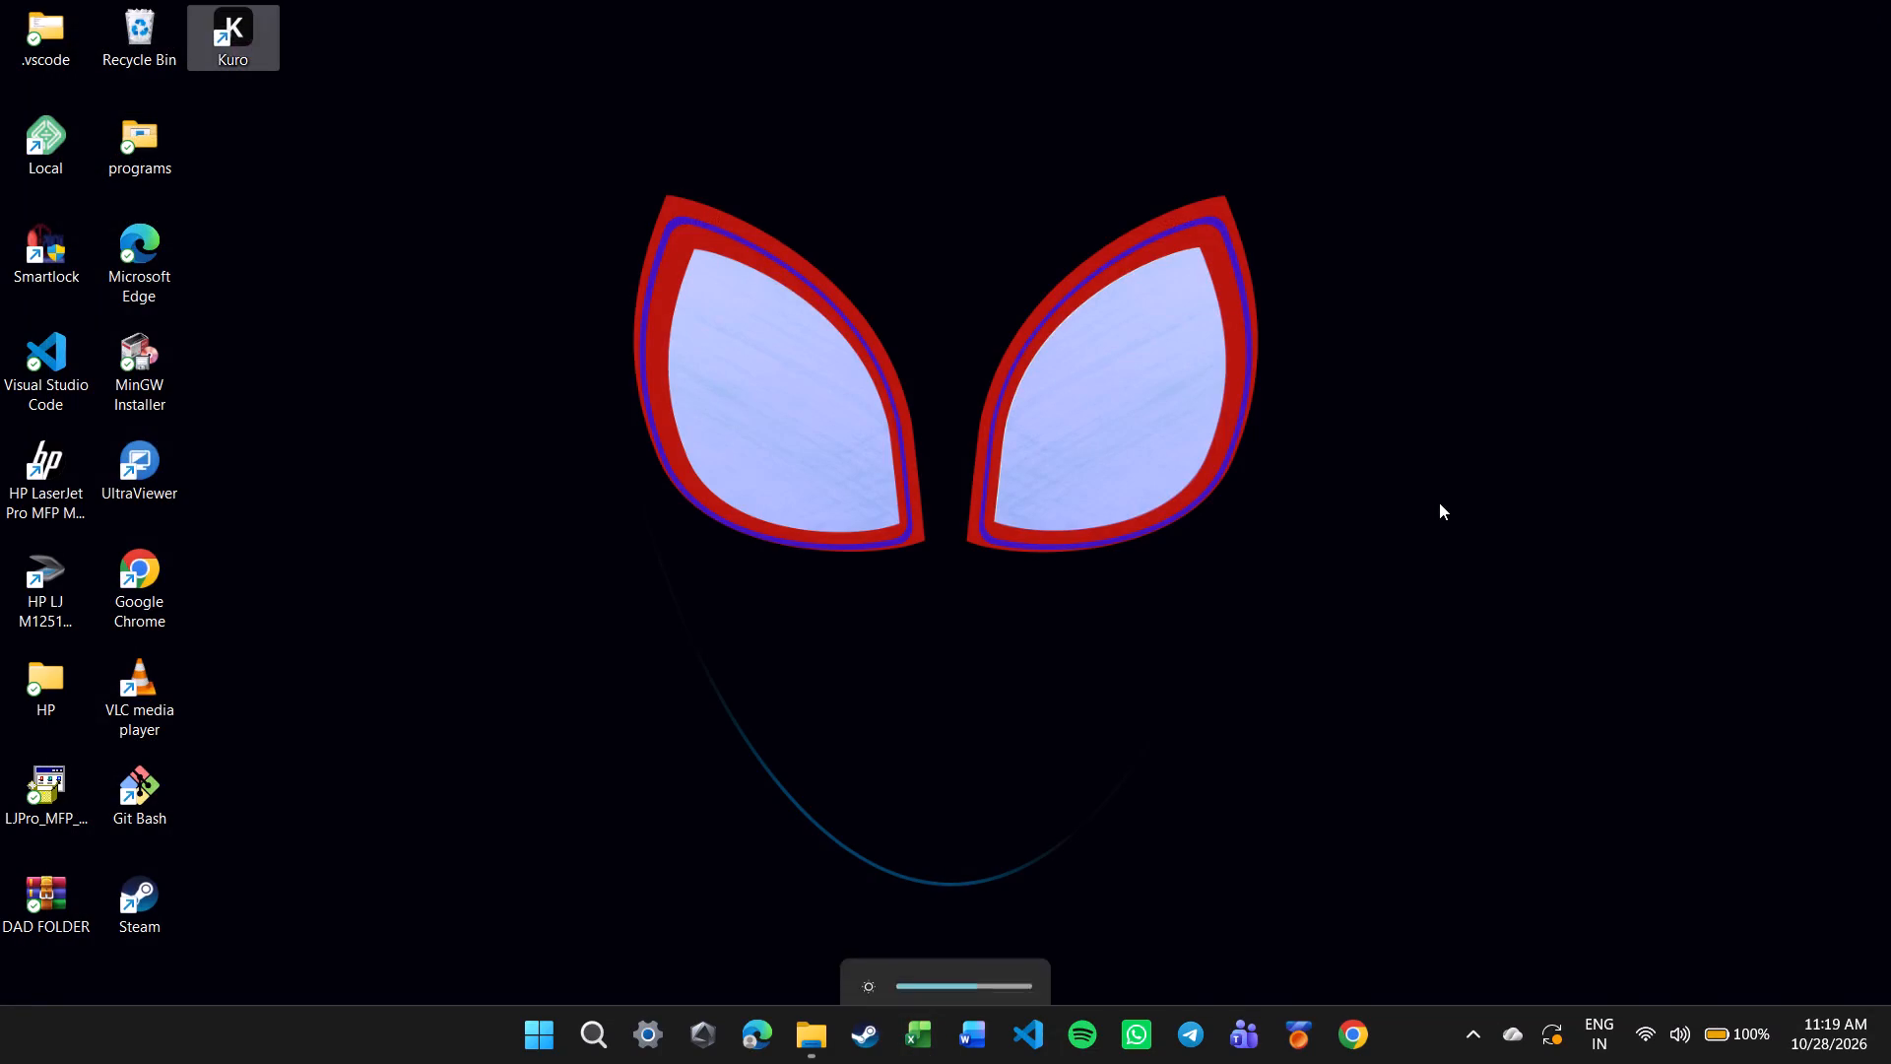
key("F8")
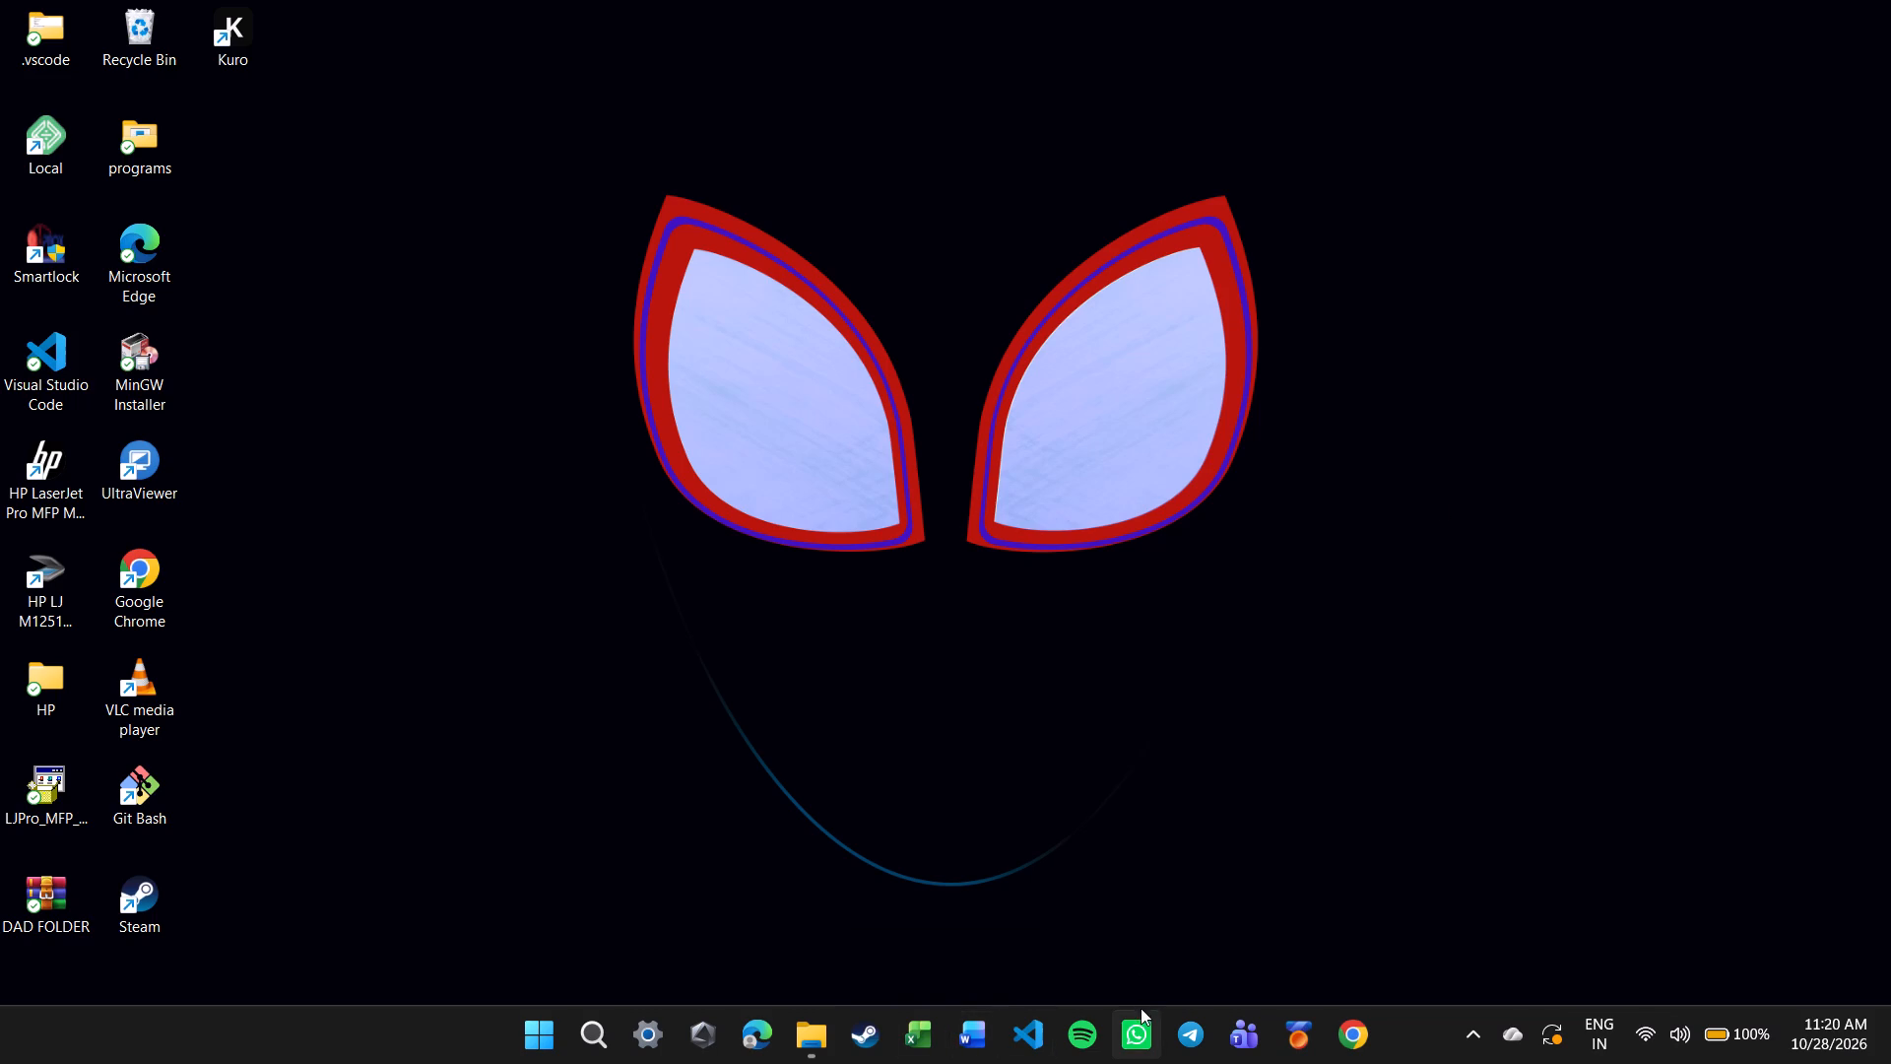
Open WhatsApp from the desktop.
left_click(1136, 1039)
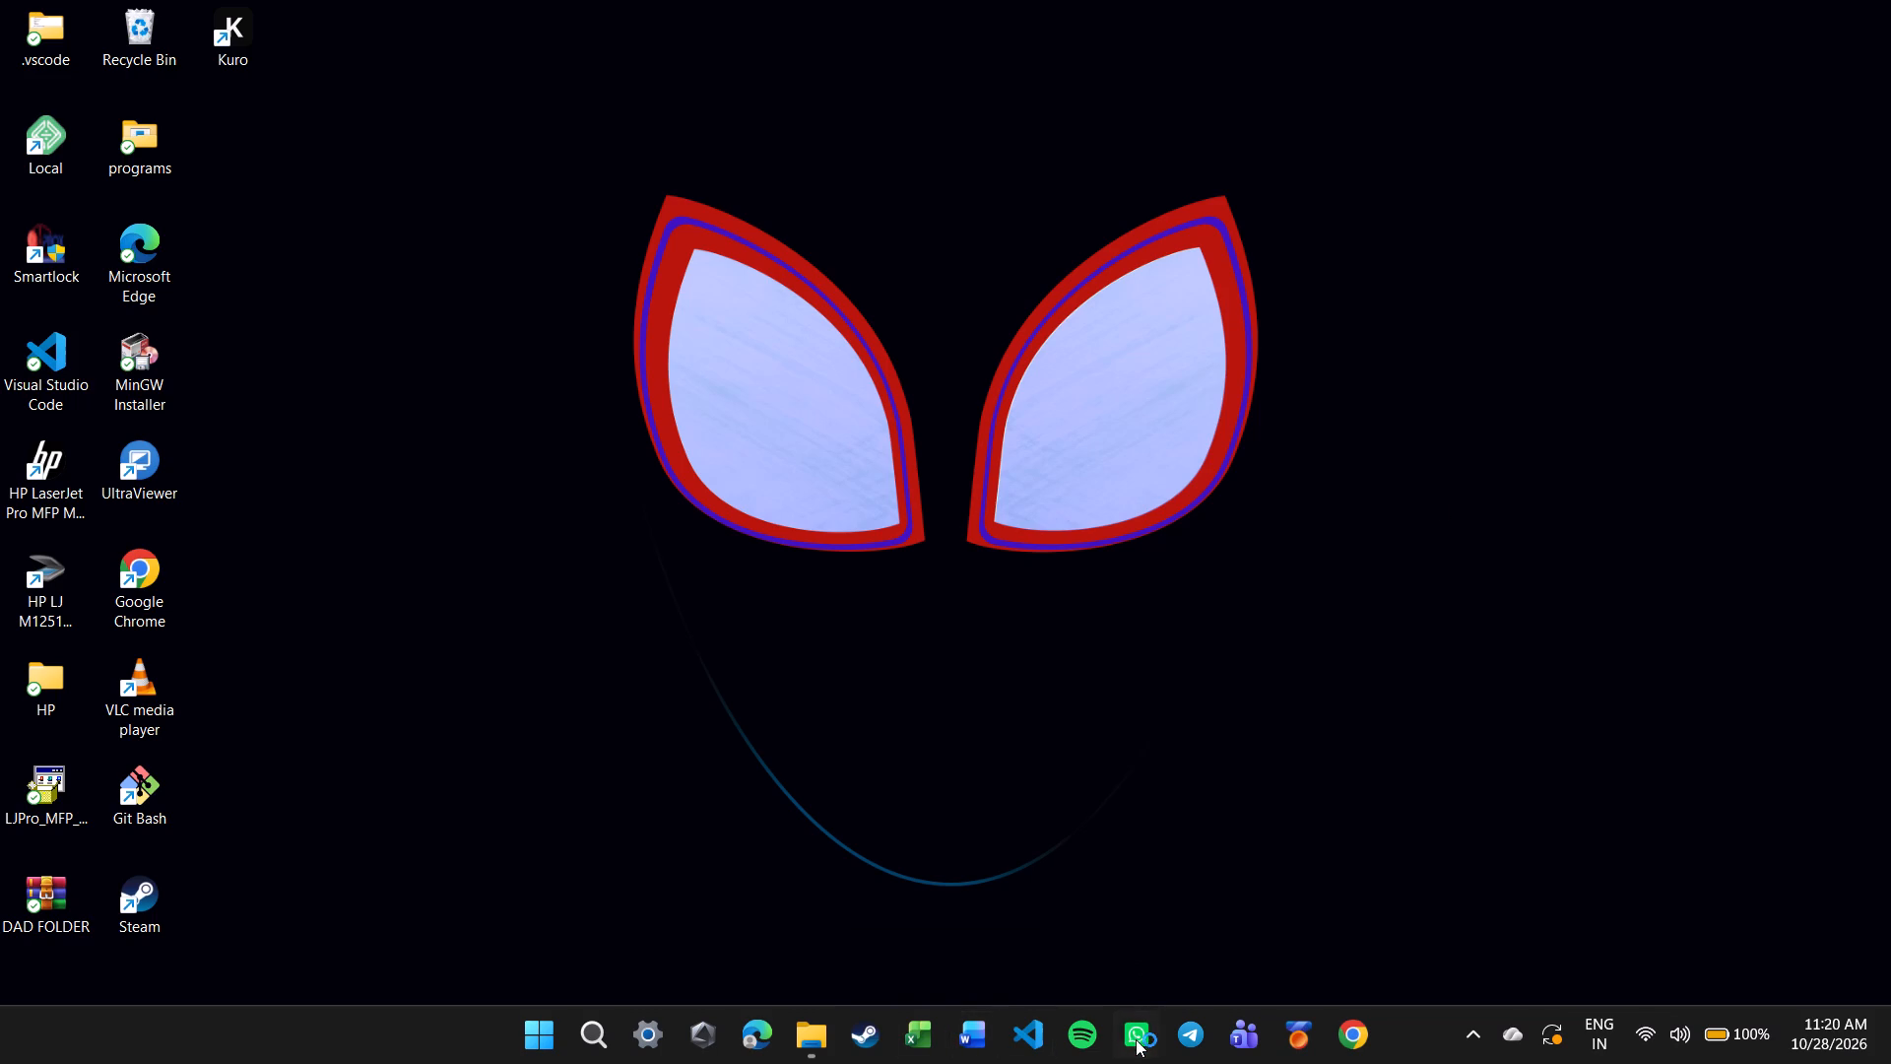
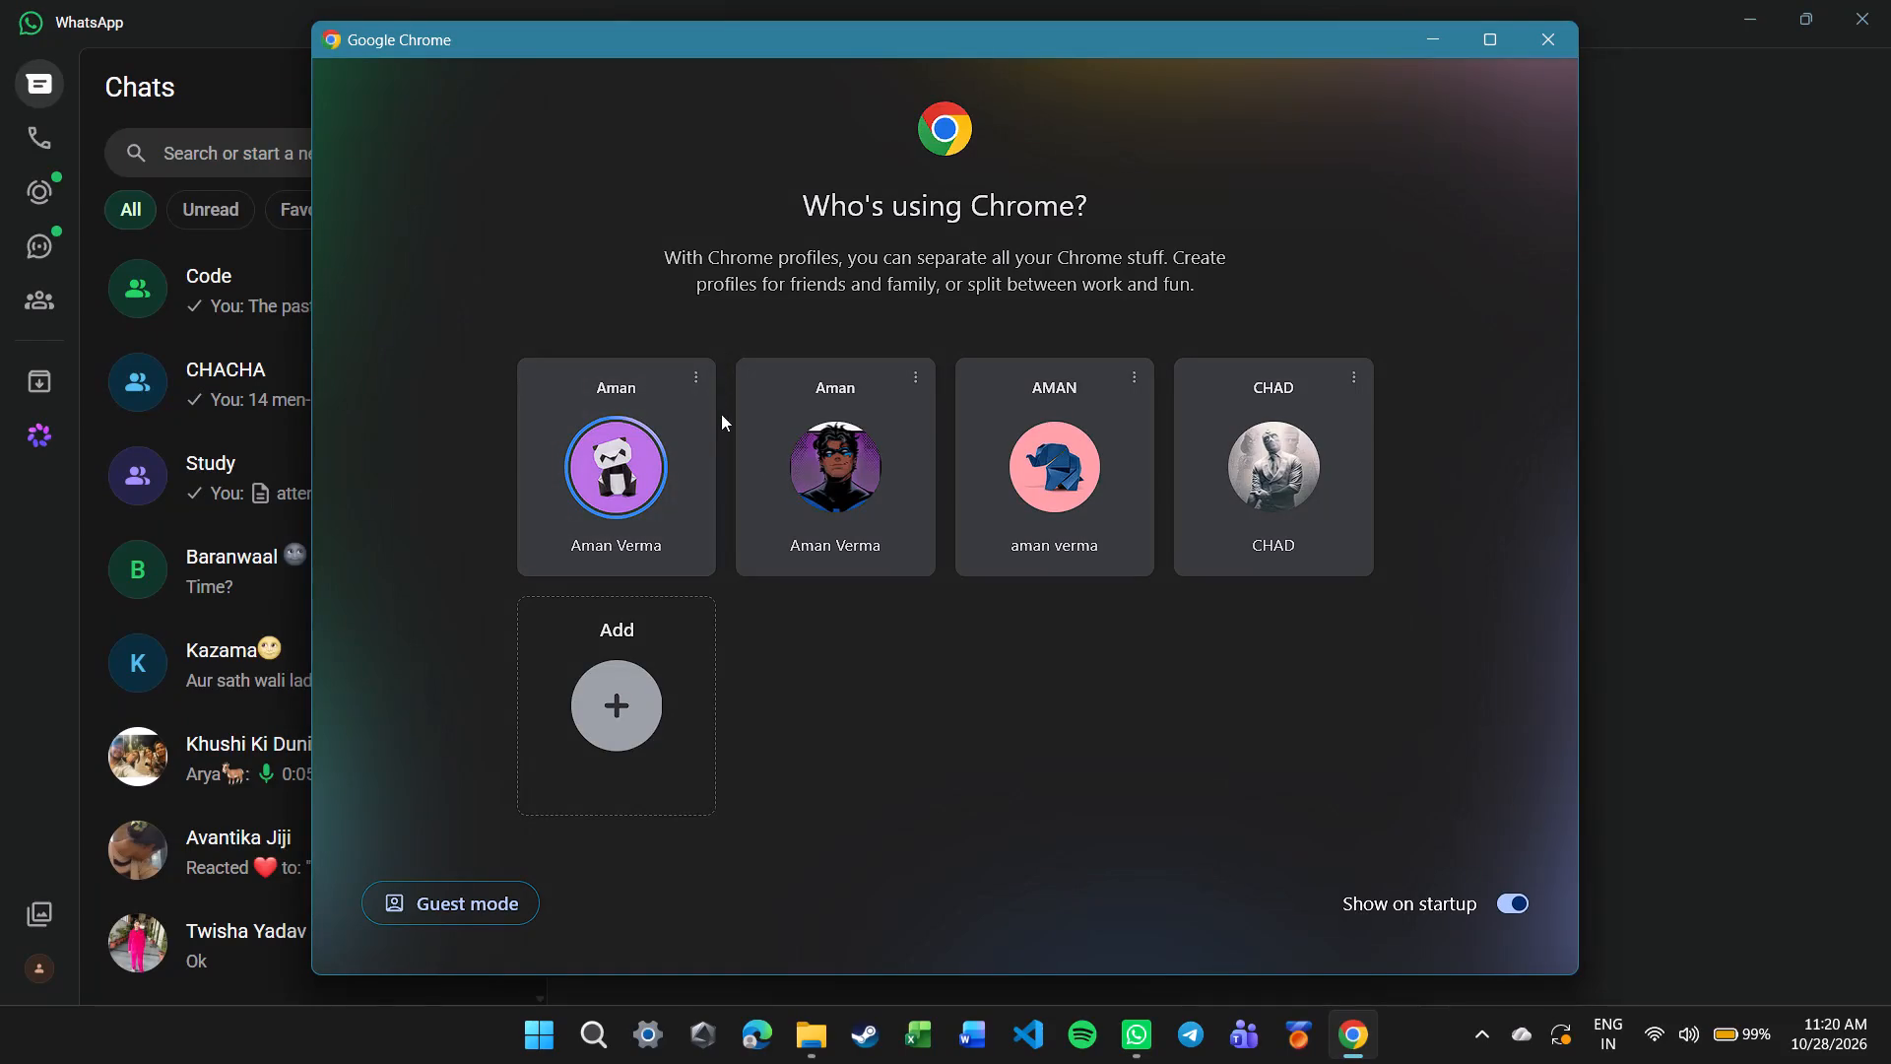
Open Google Chrome with the profile that has the blue elephant avatar on a pink background.
left_click(1026, 478)
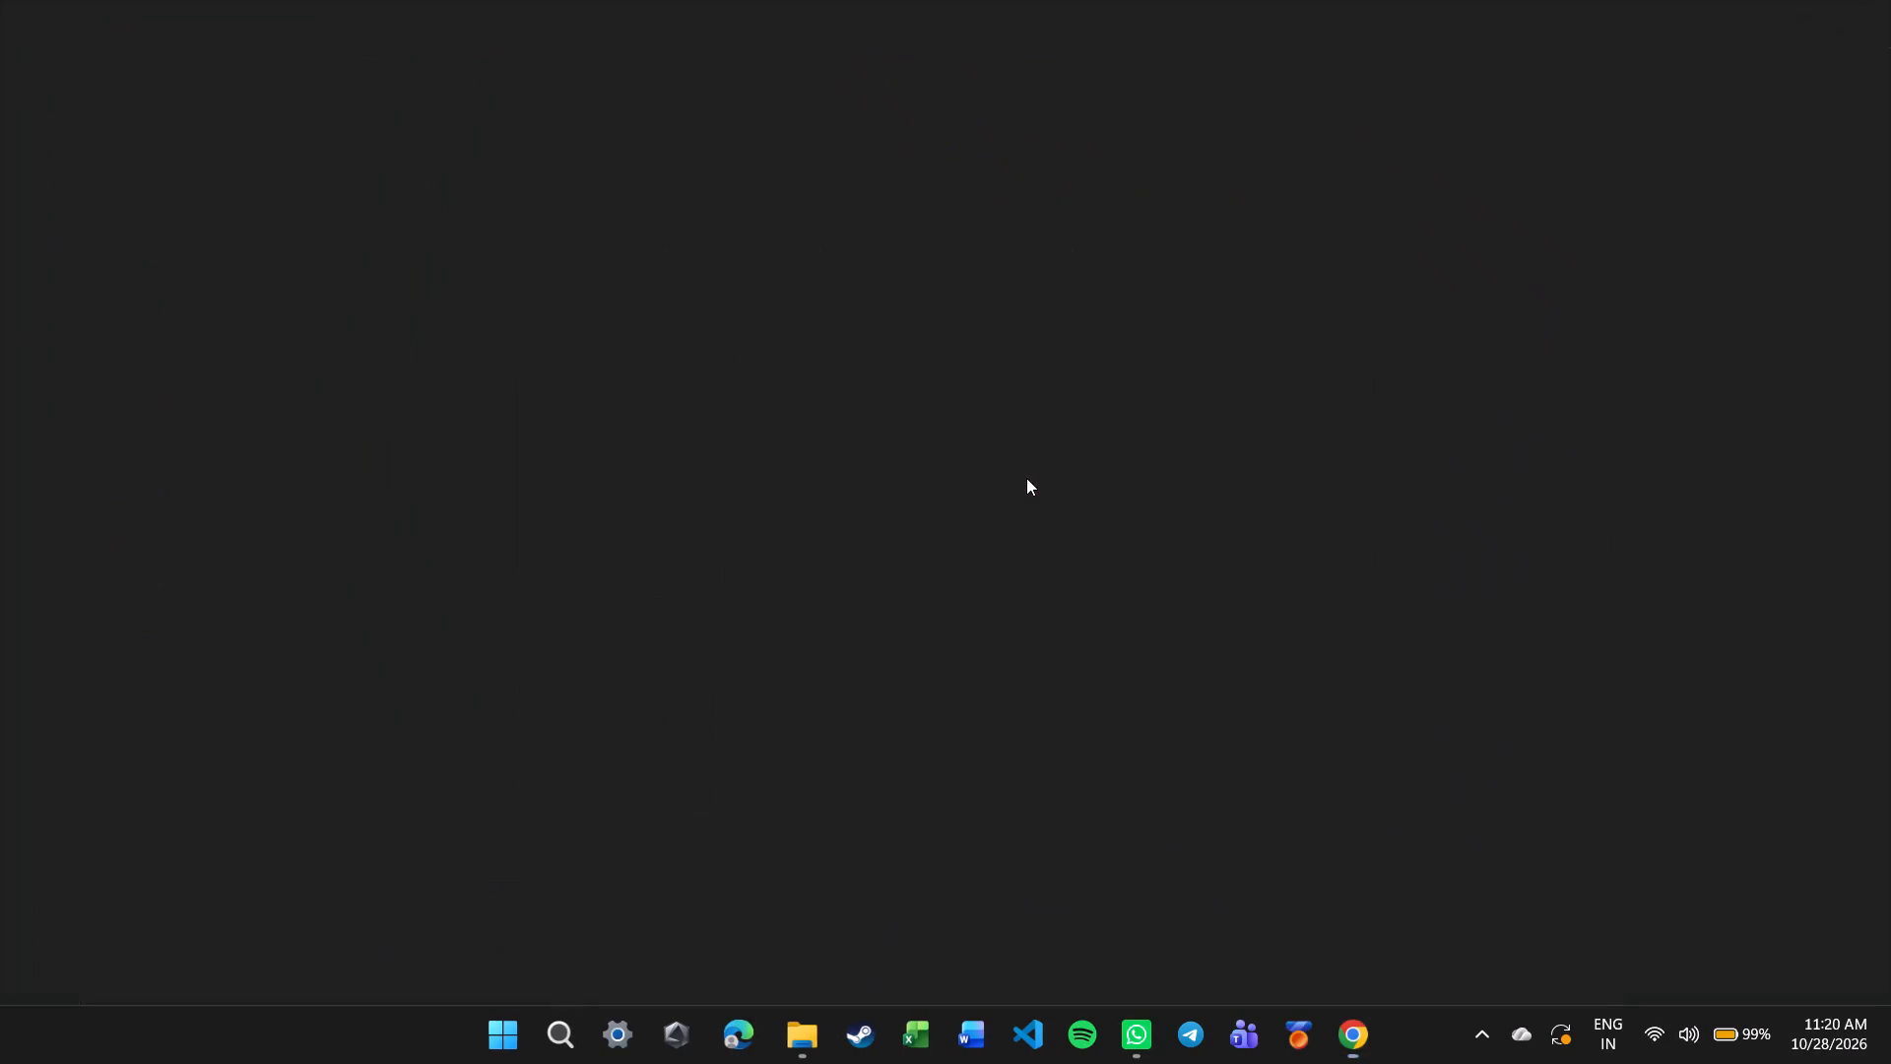
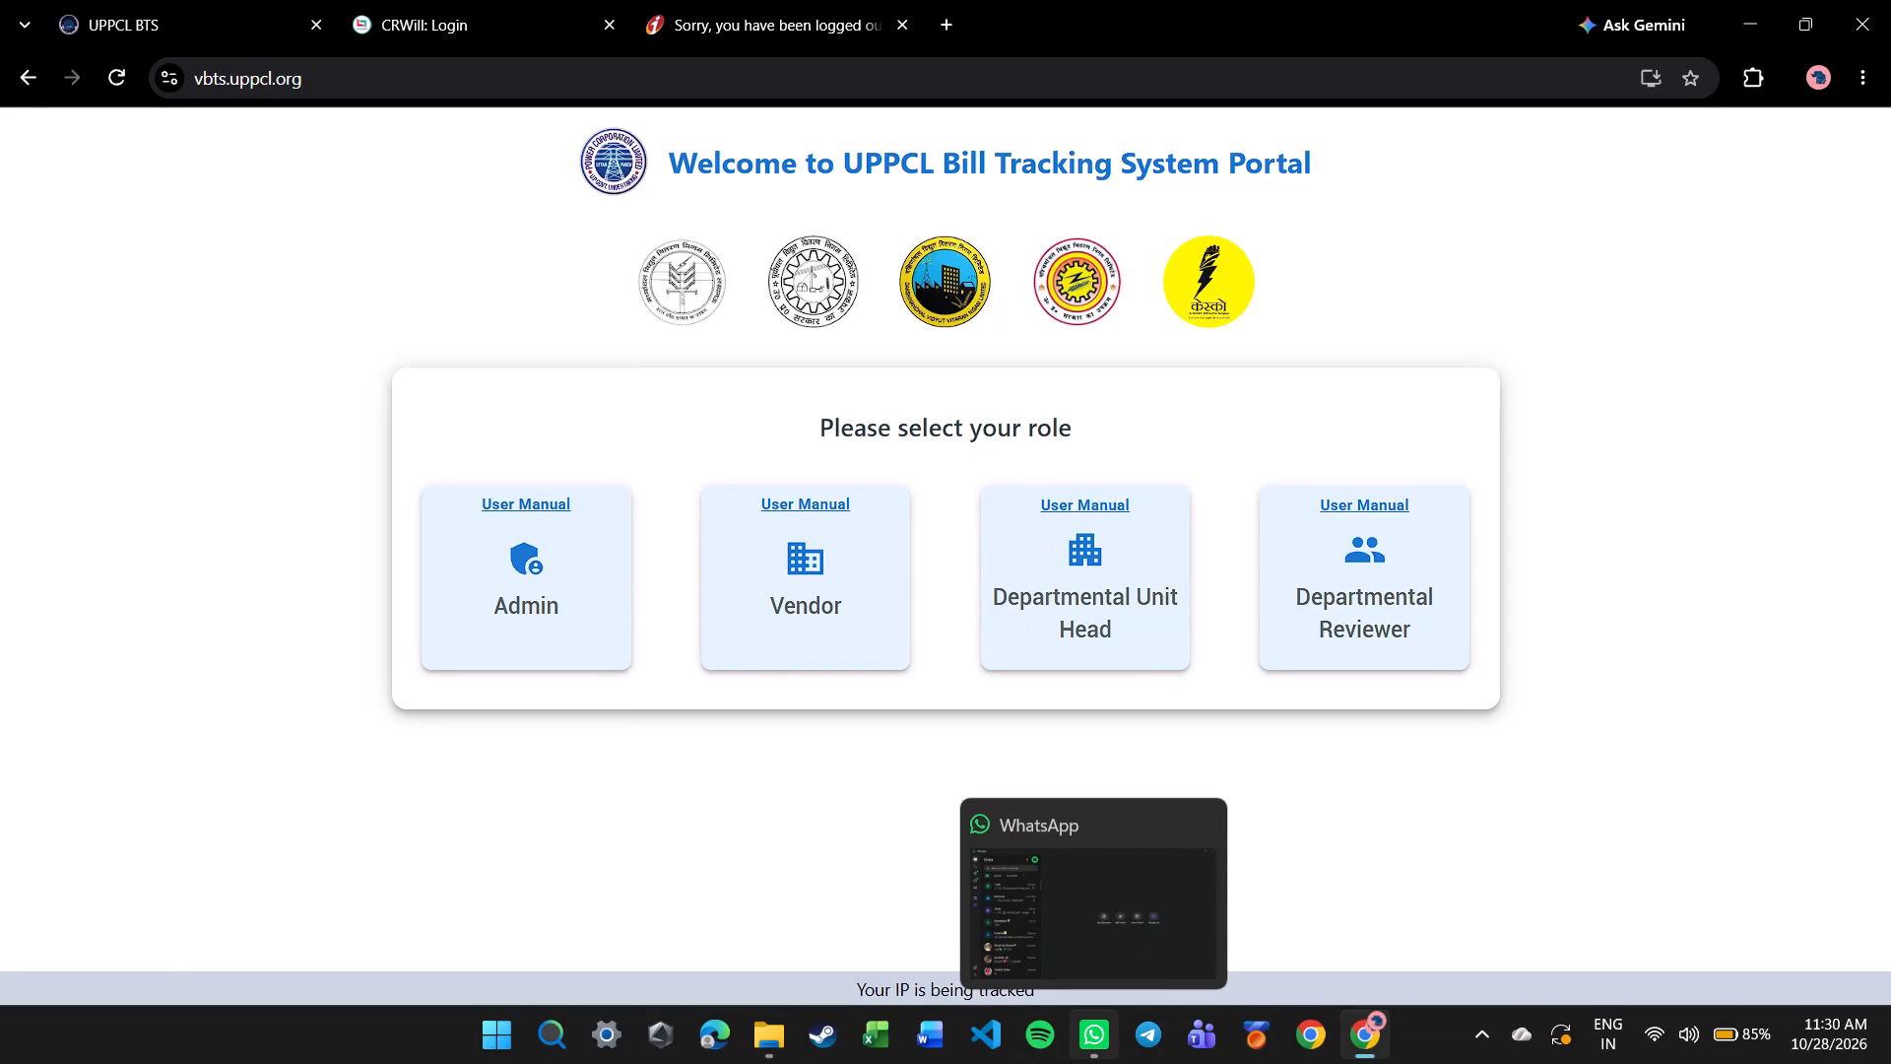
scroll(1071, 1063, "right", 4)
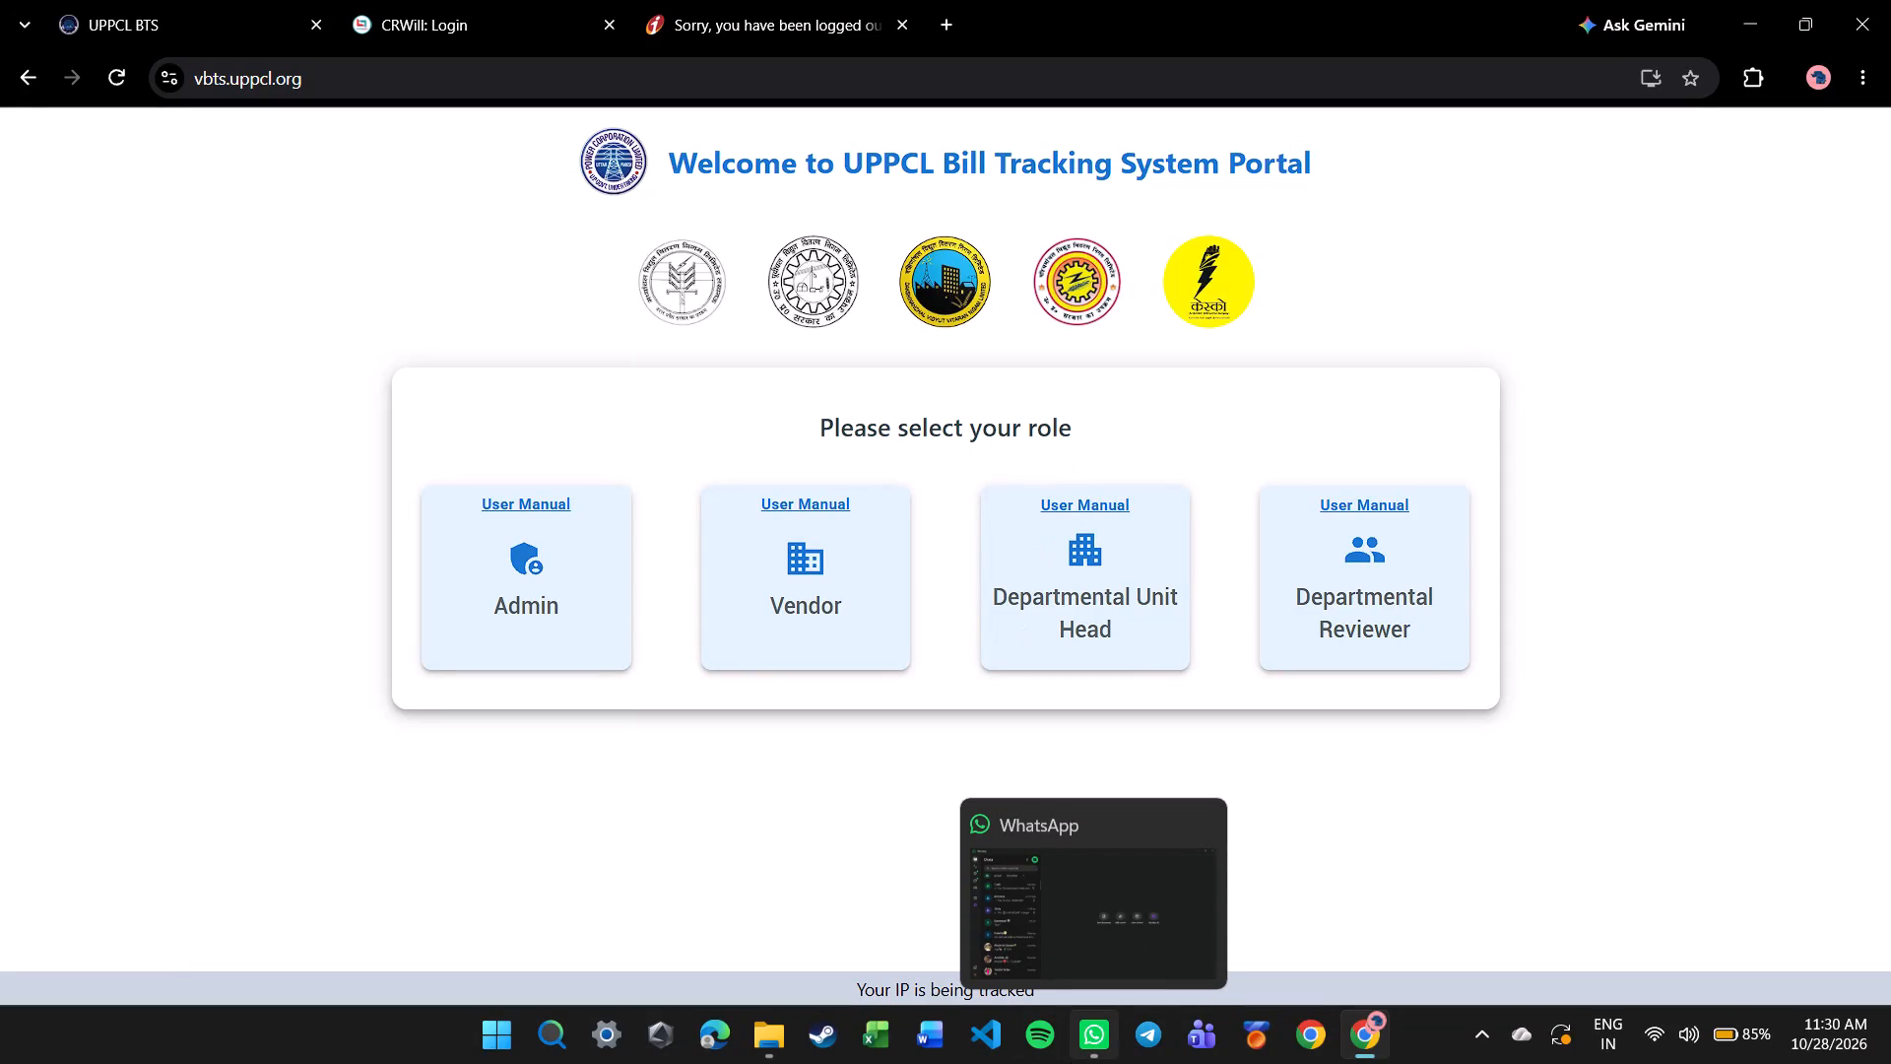
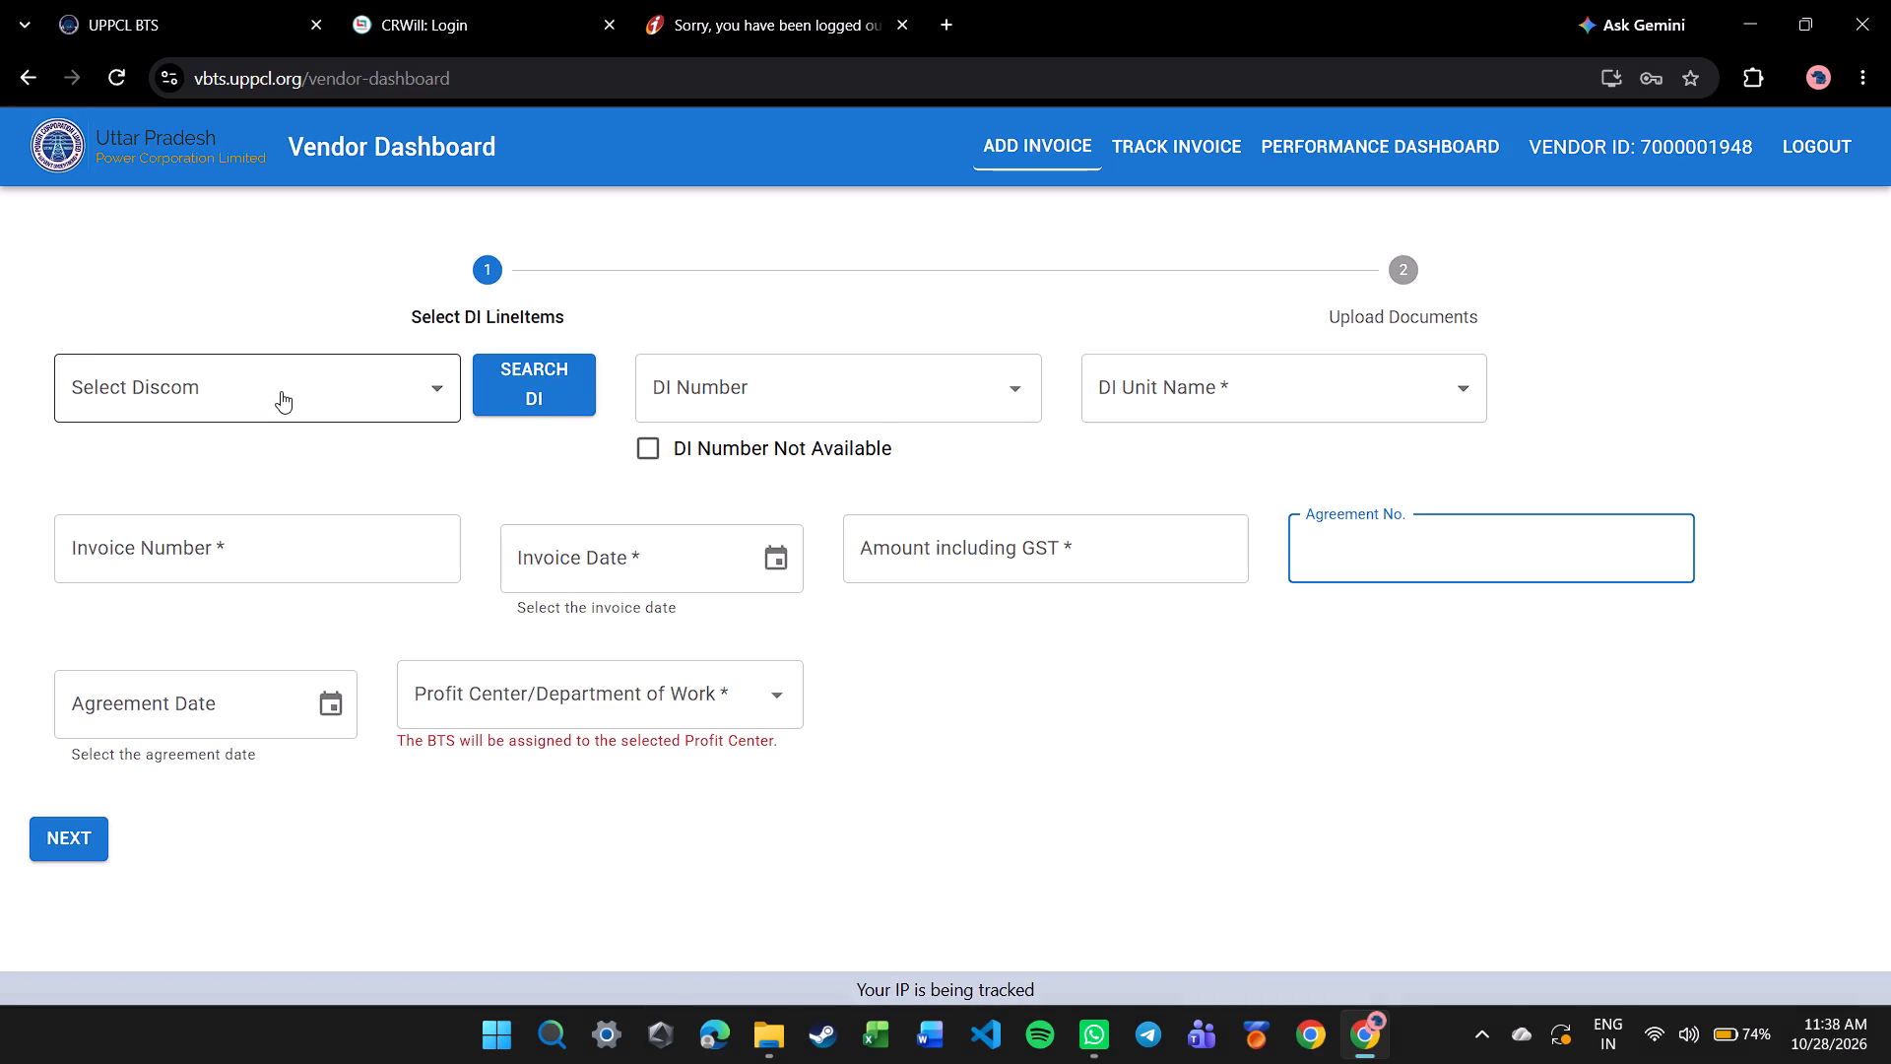
Select PUVVNL as the discom on the vendor dashboard's invoice form and search for its DI numbers.
left_click(281, 389)
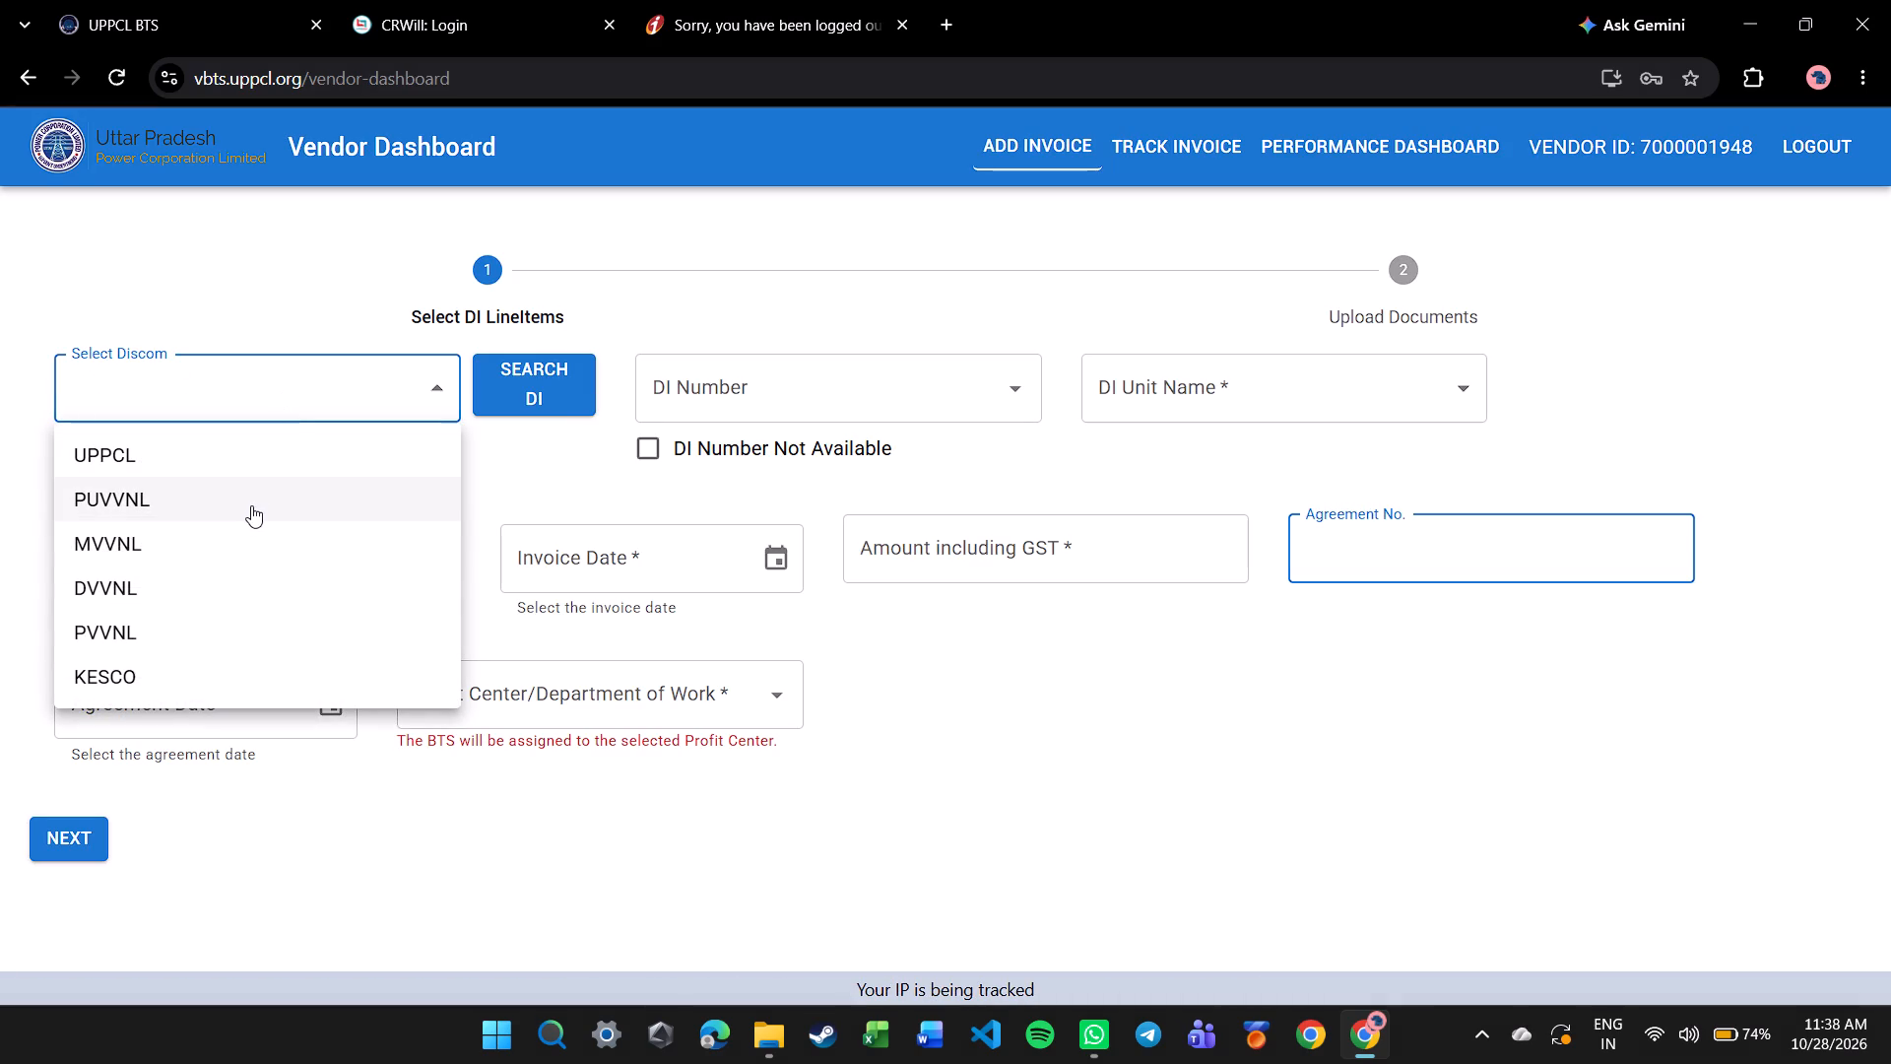
left_click(251, 505)
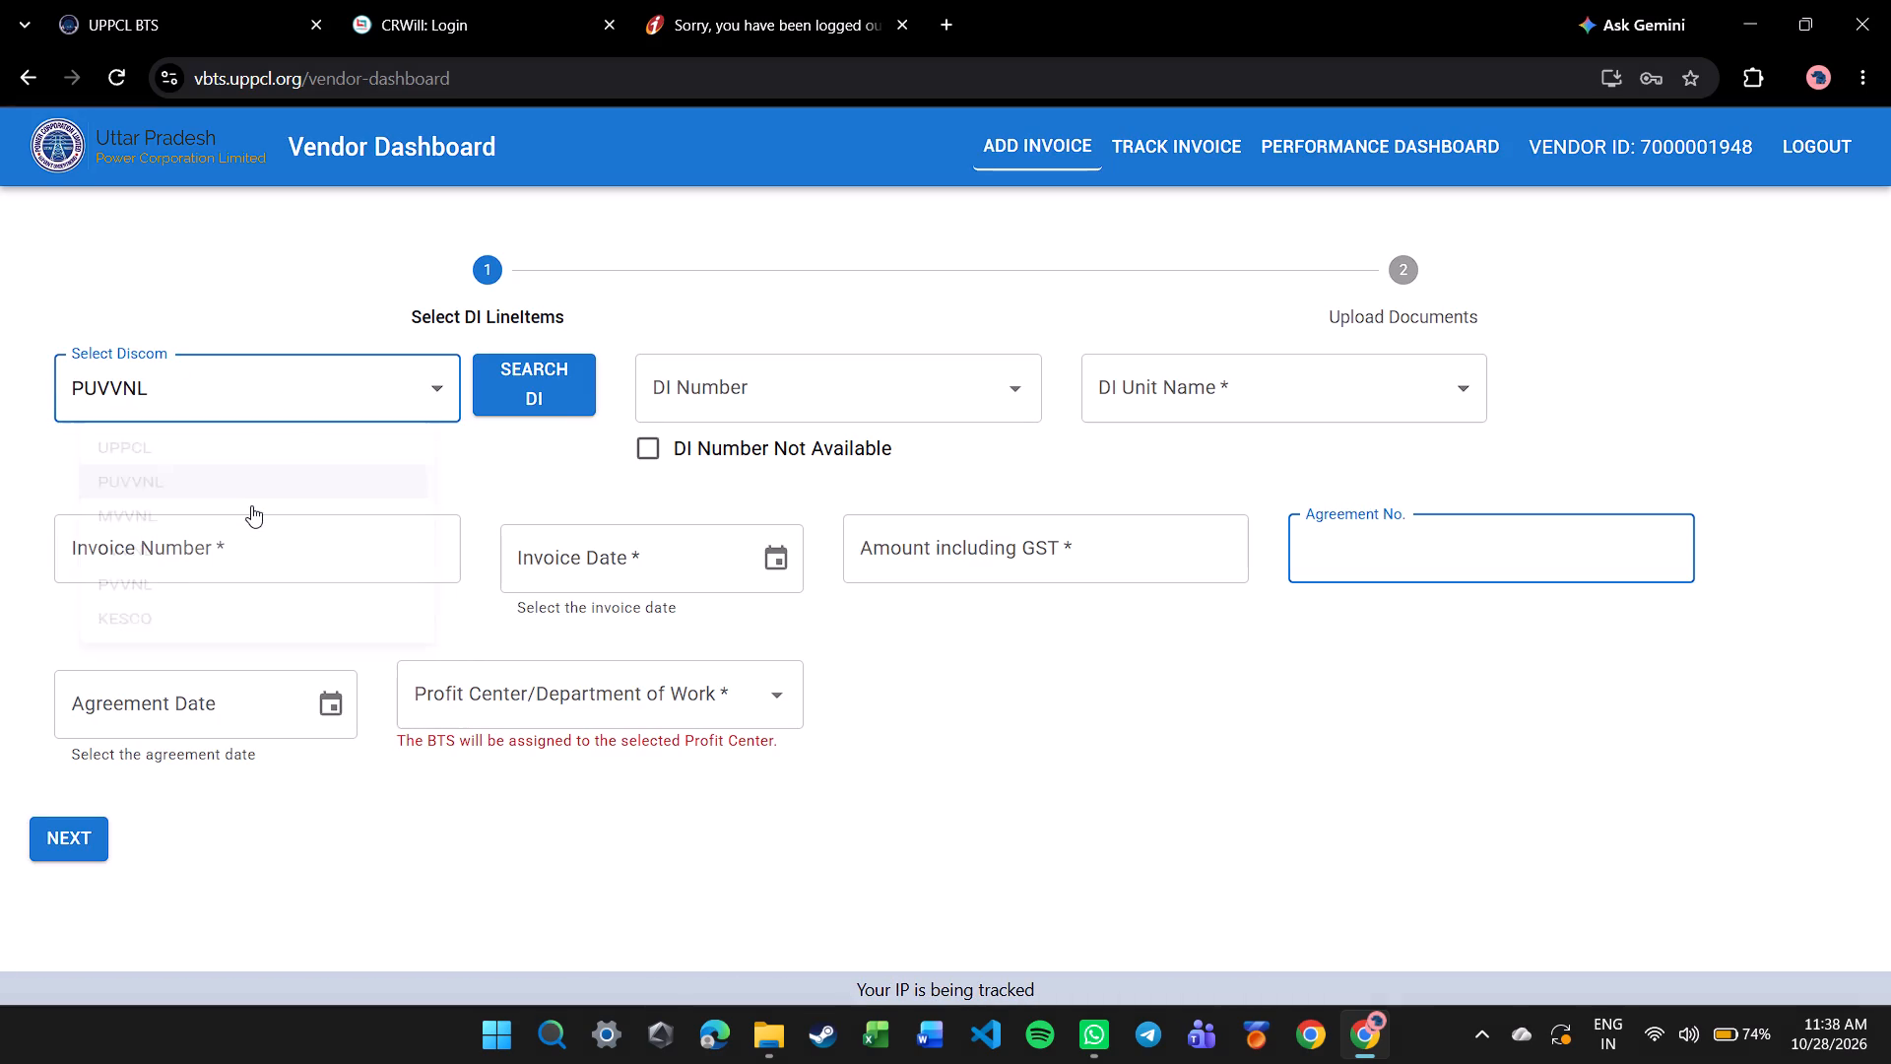
left_click(563, 388)
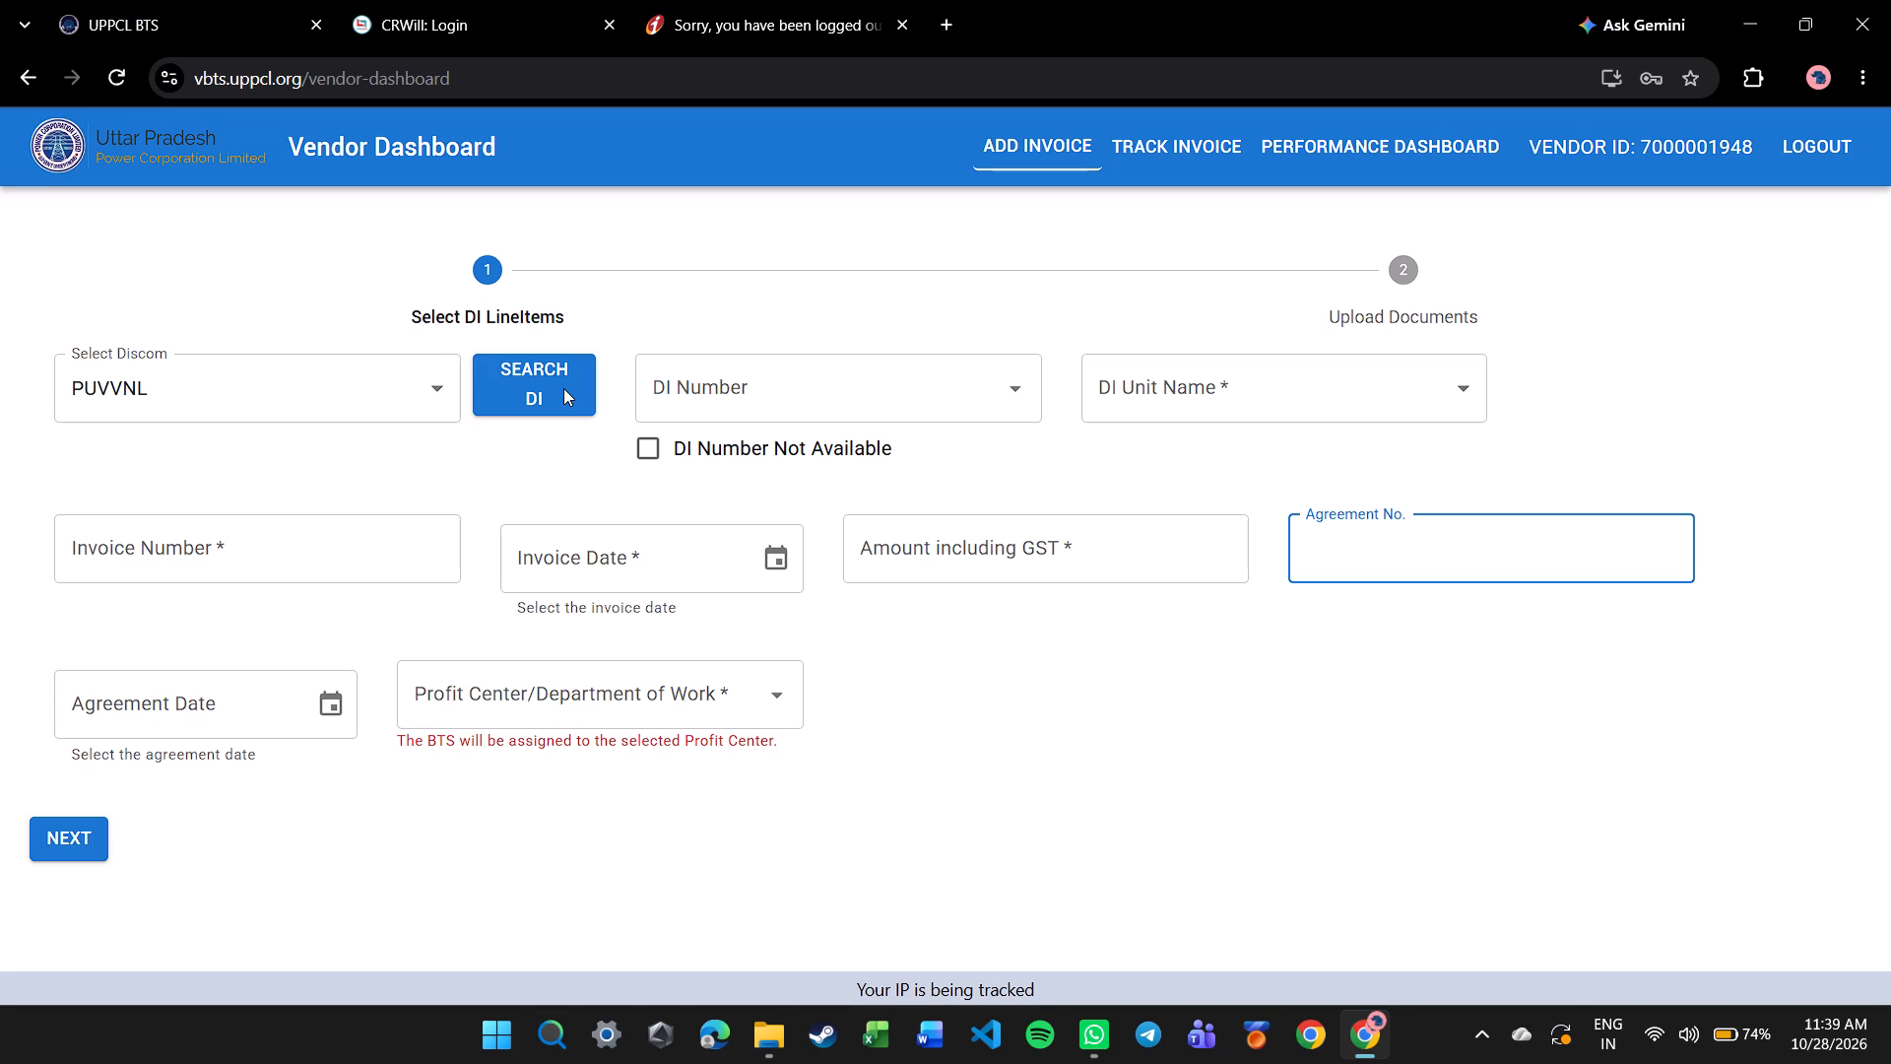
Filter the DI Number choices by the prefix 1000.
left_click(834, 405)
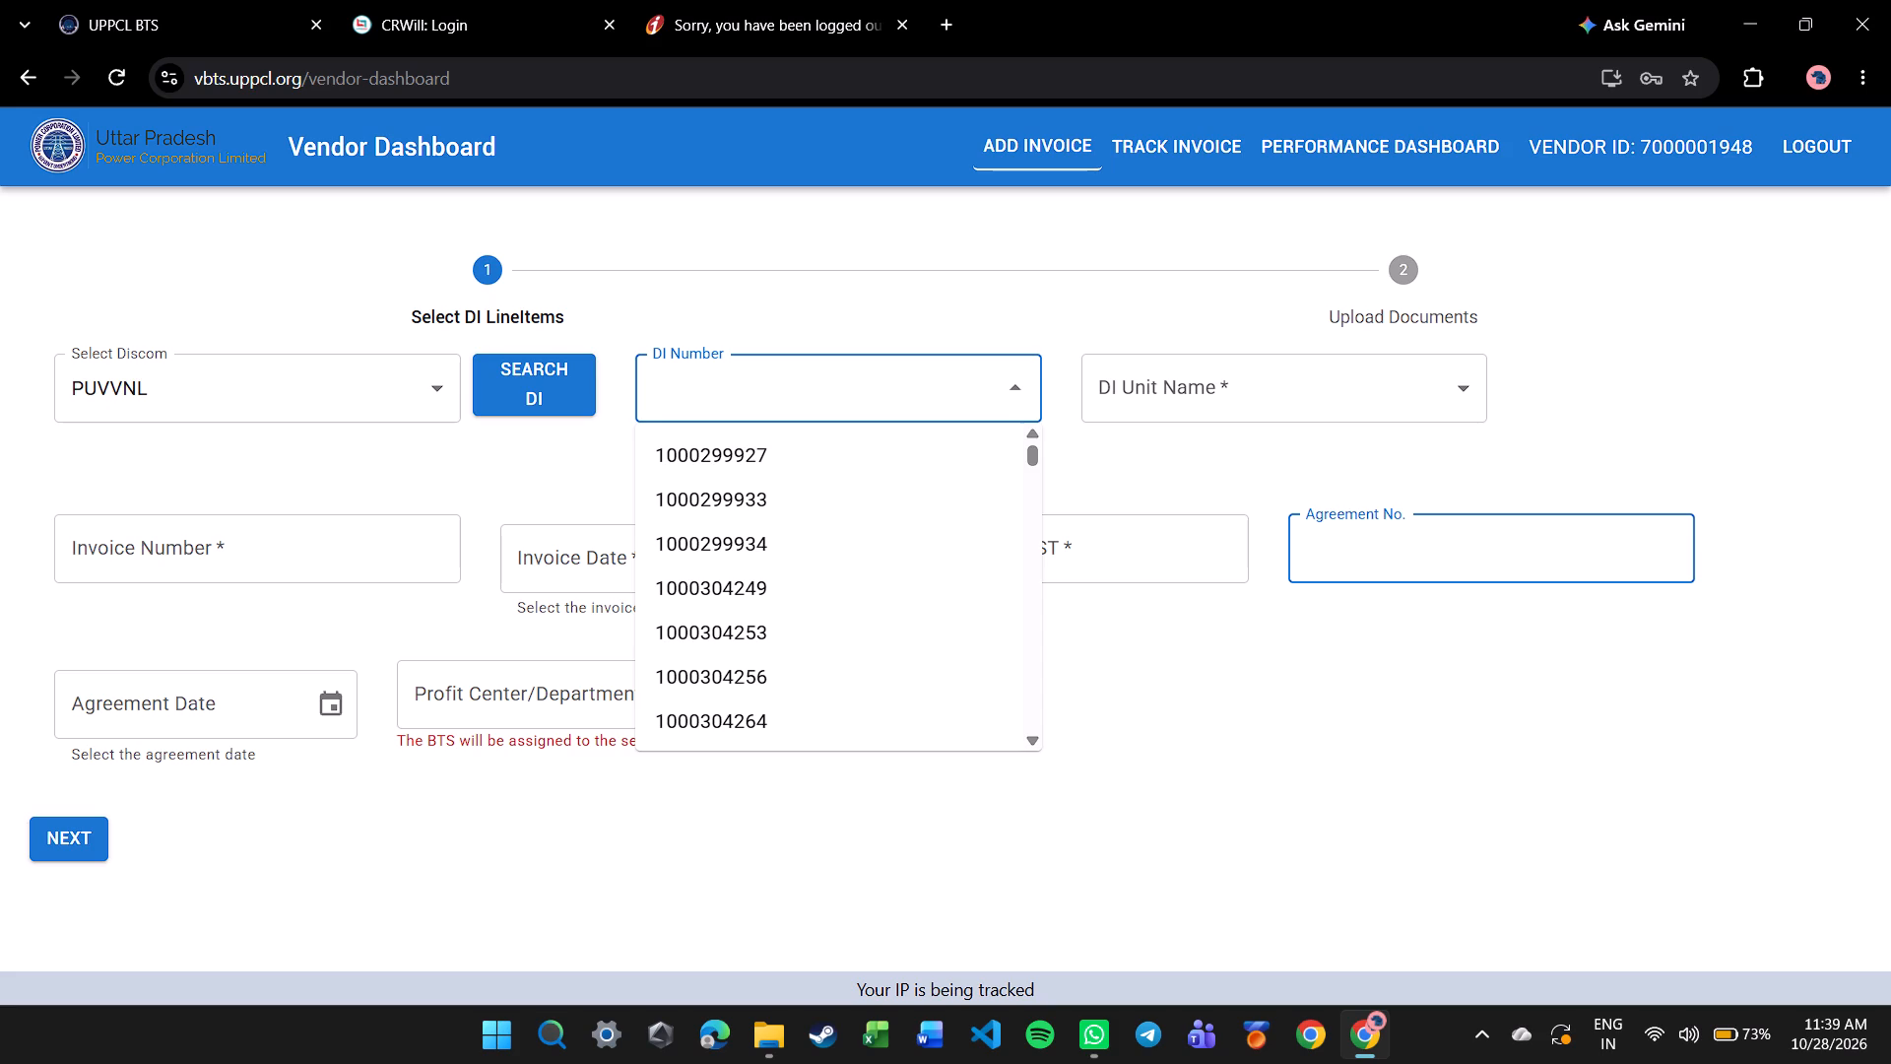
type("1000")
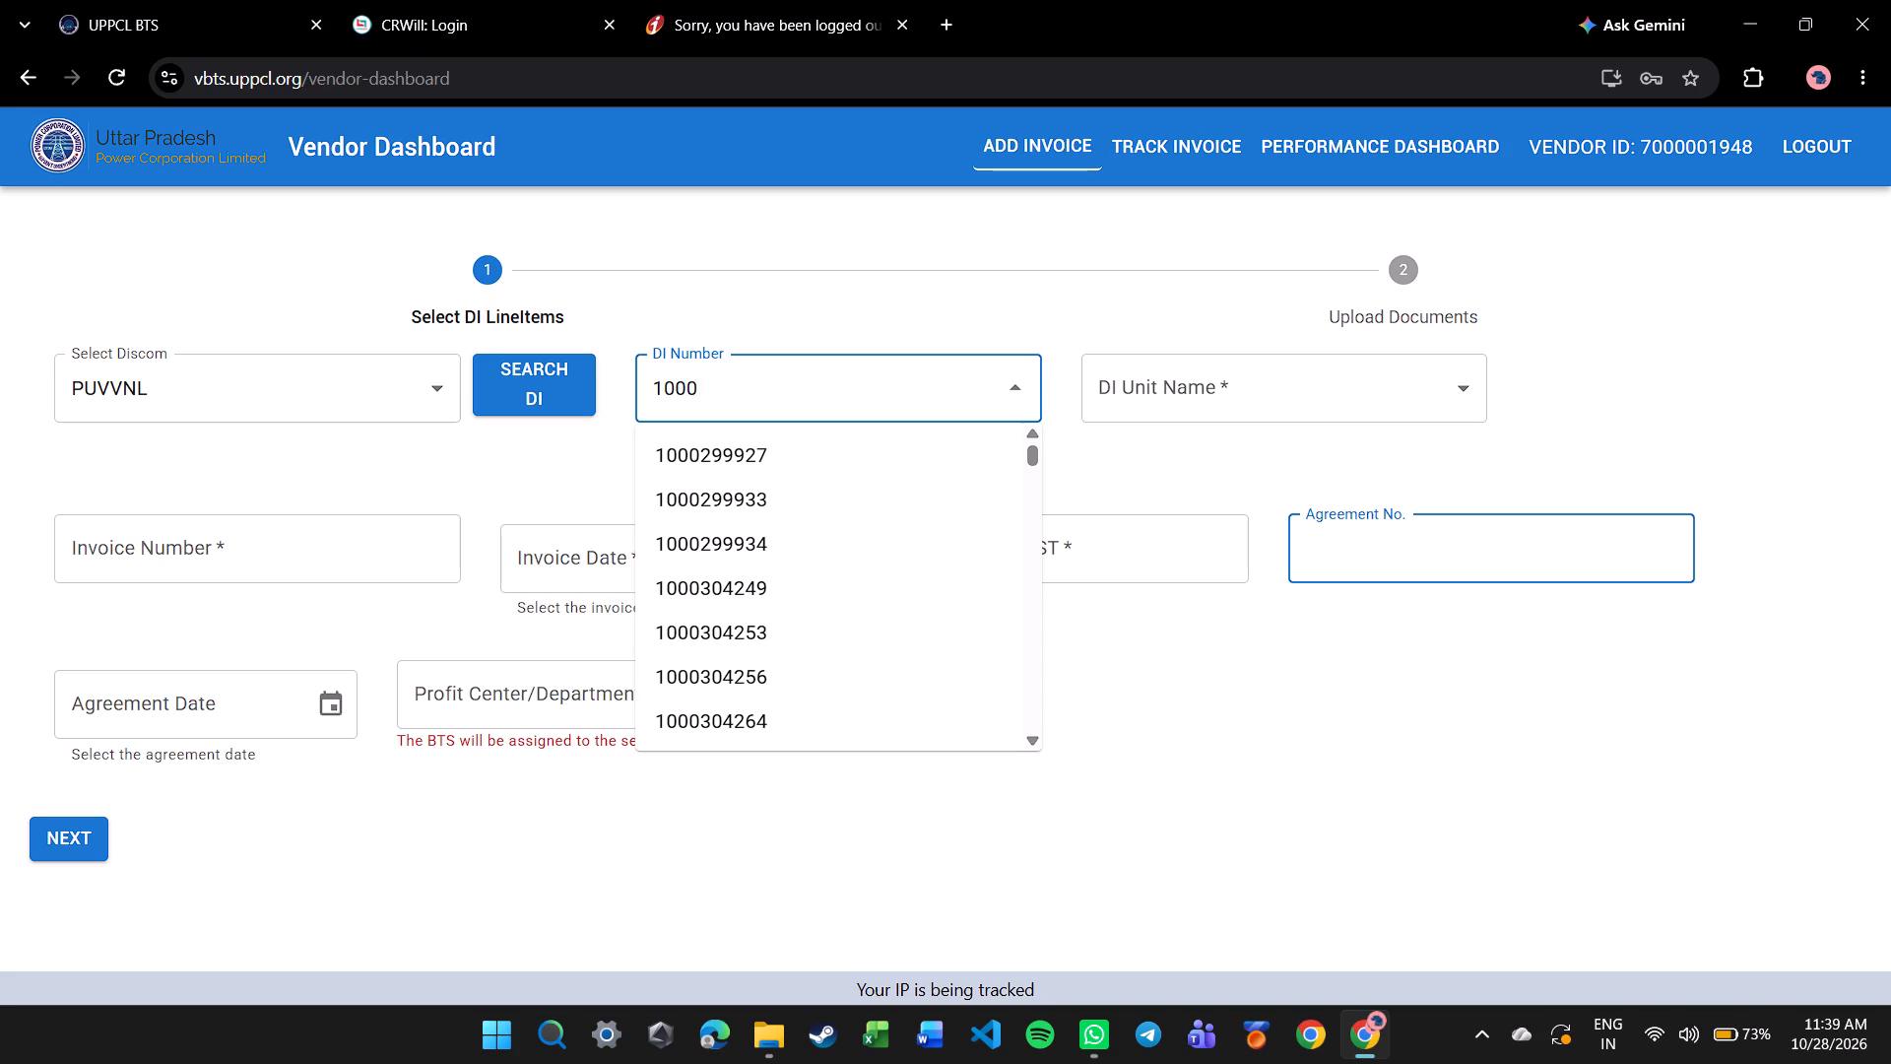
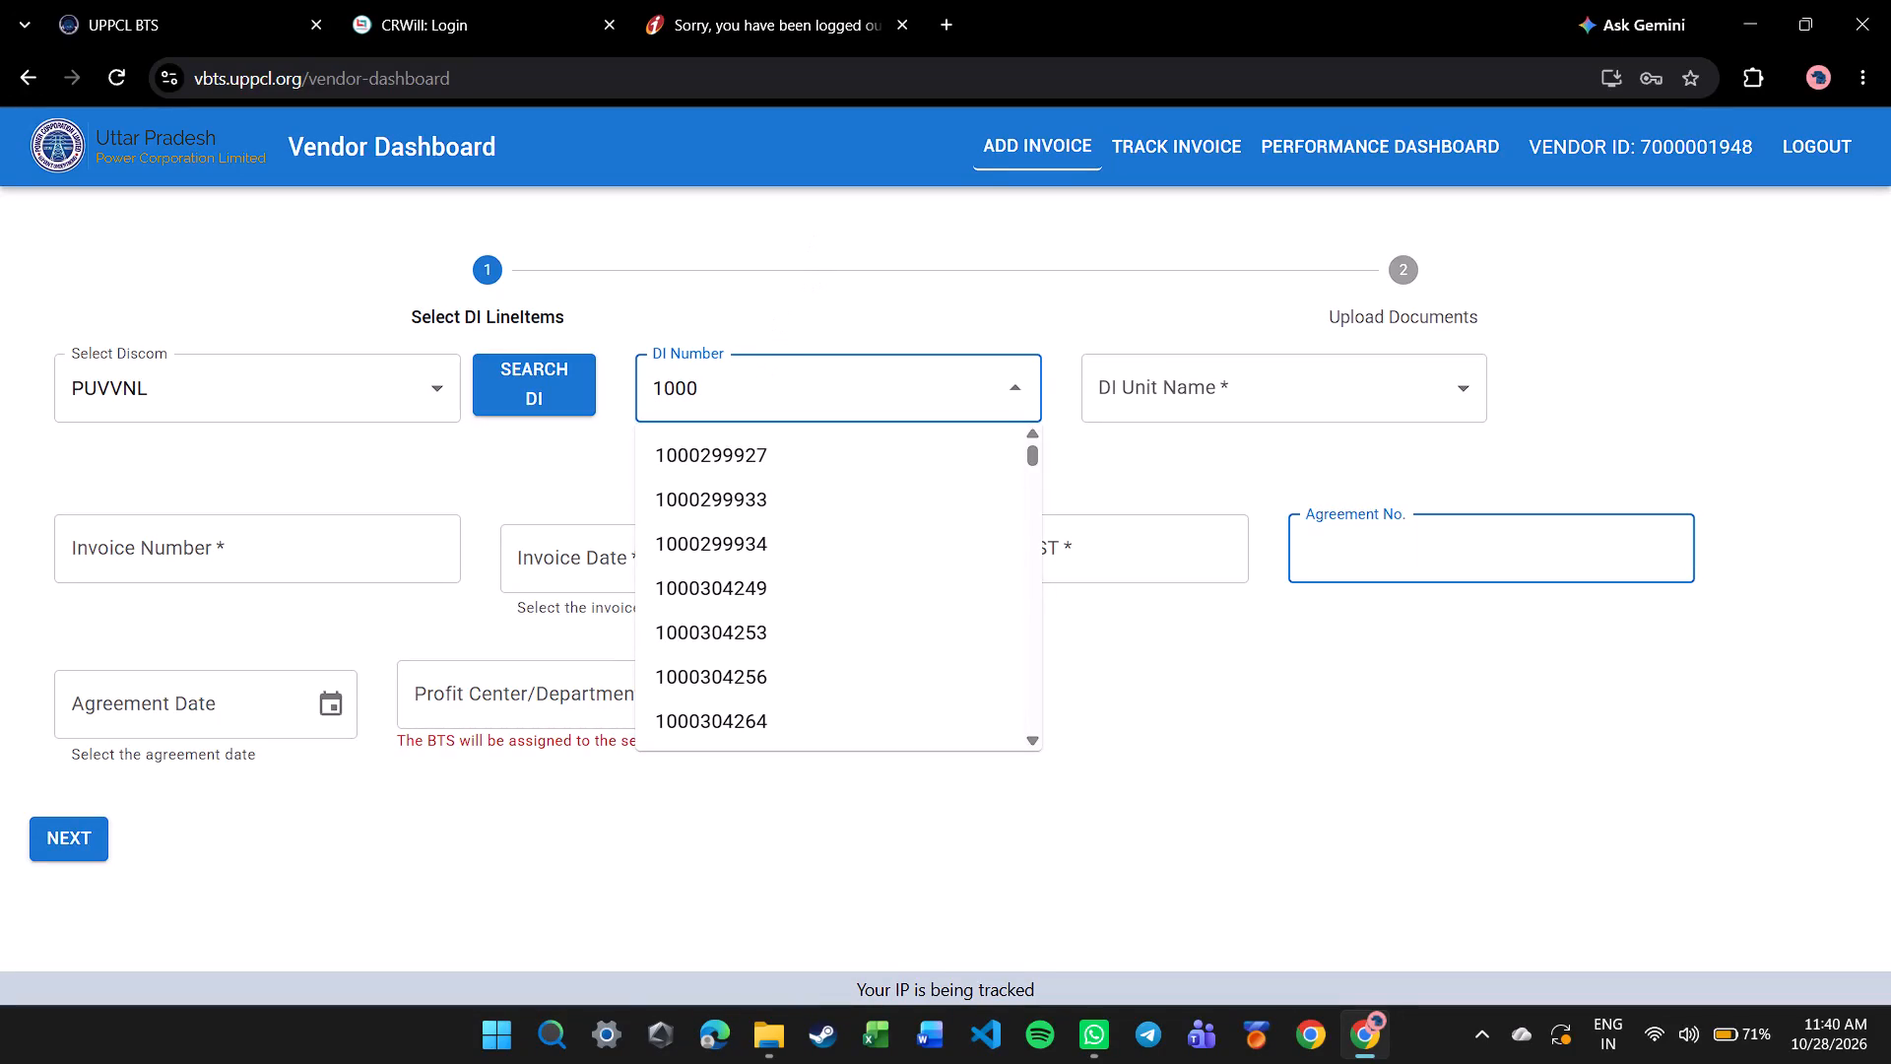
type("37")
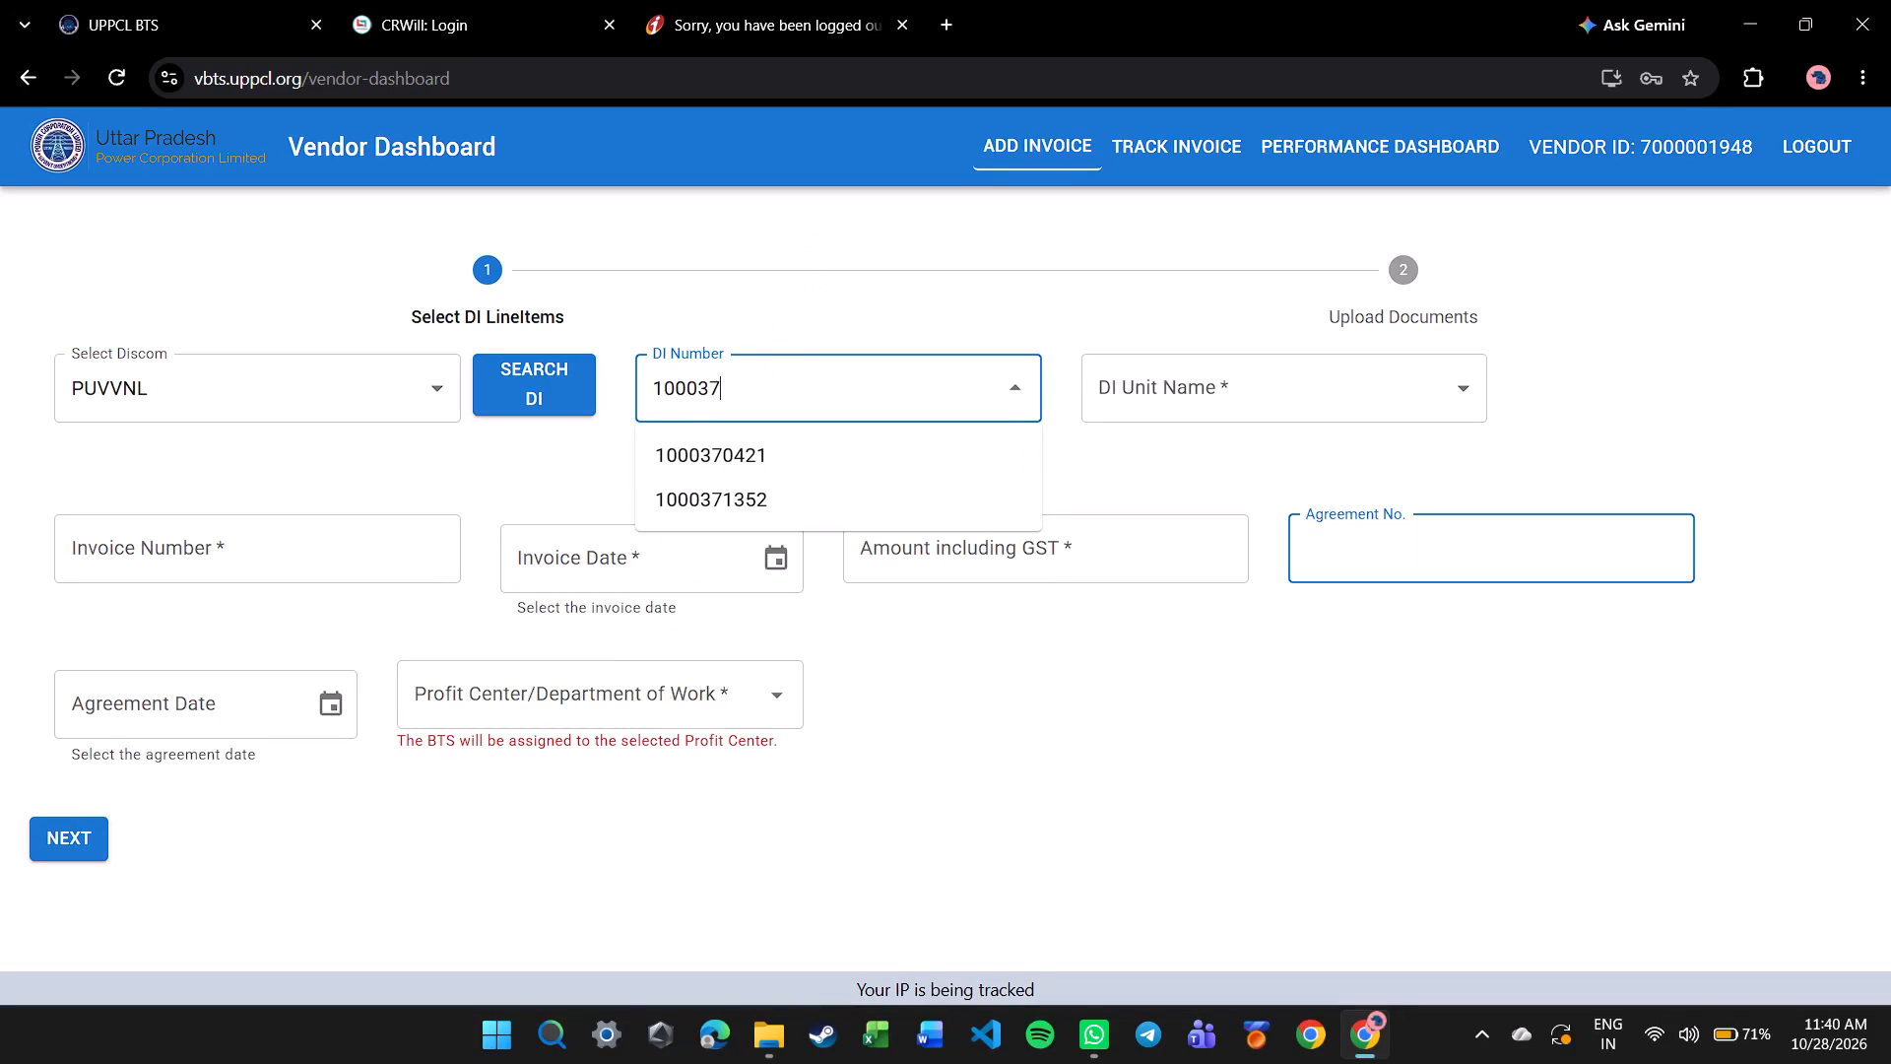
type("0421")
left_click(784, 466)
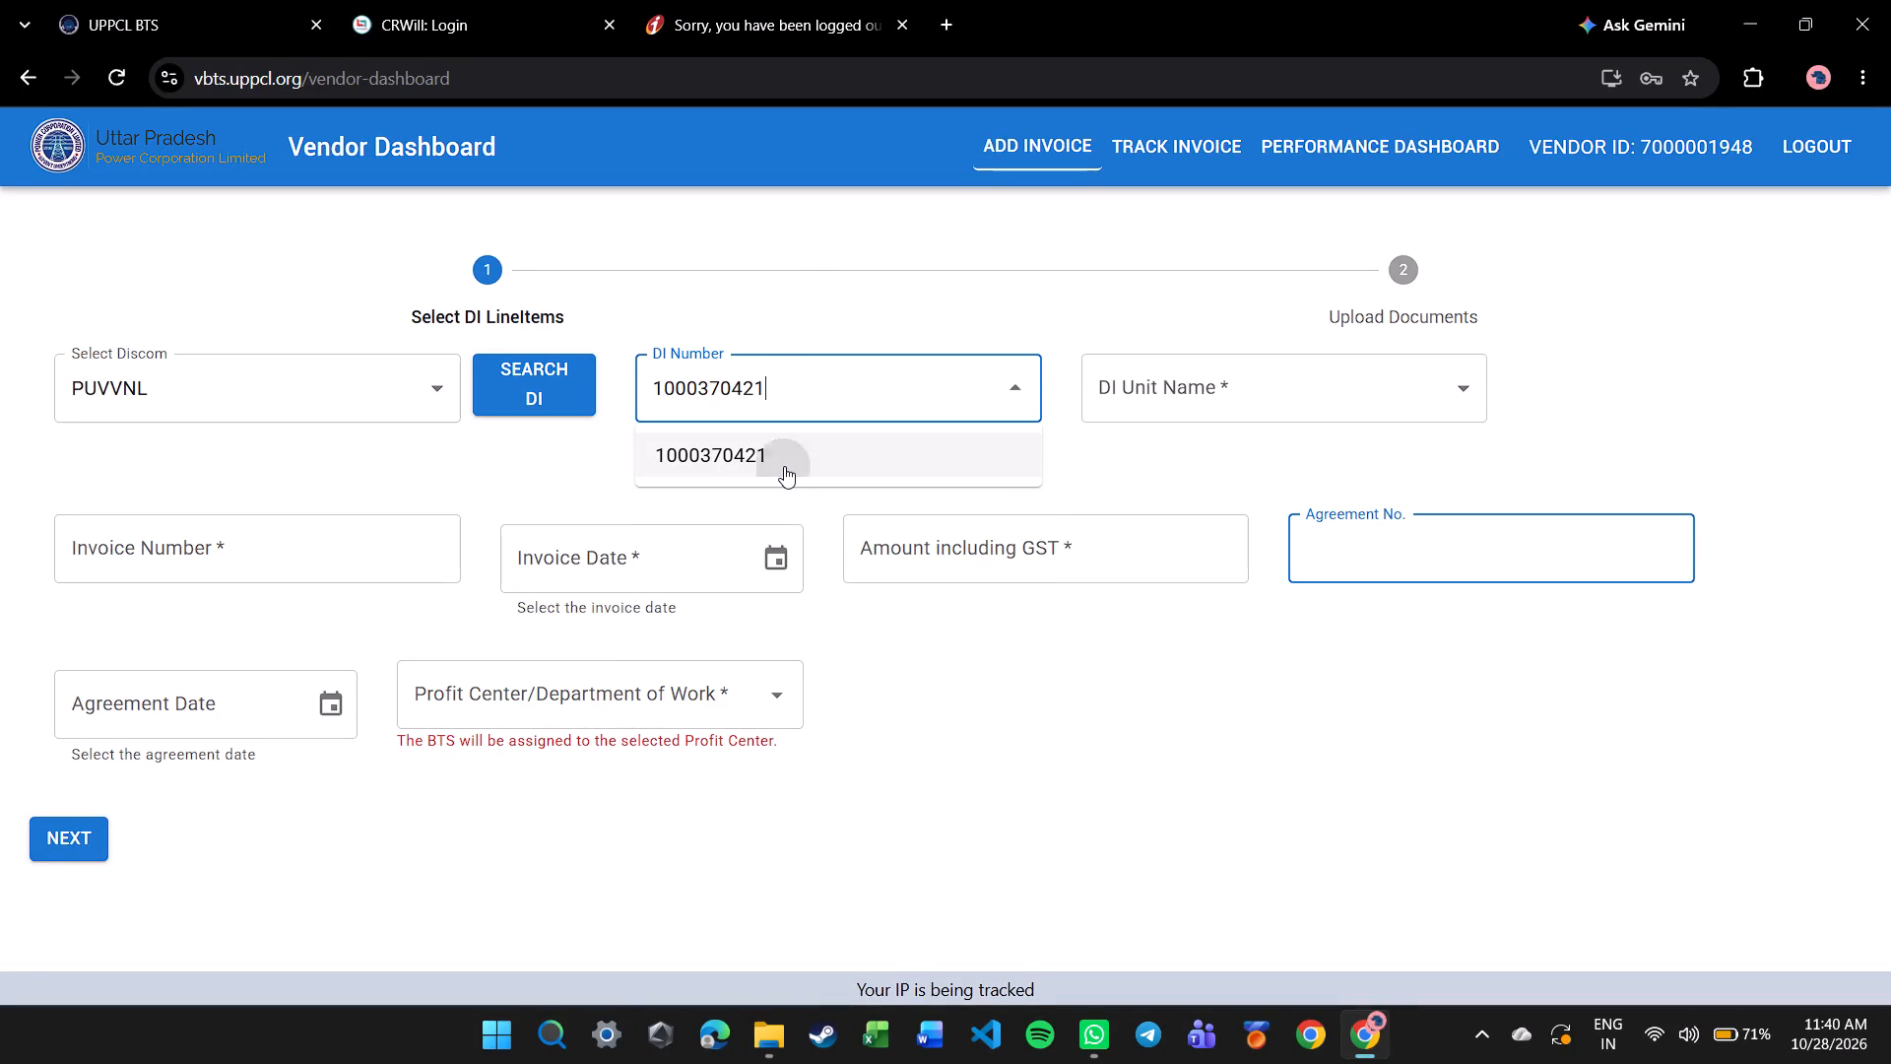
left_click(1206, 376)
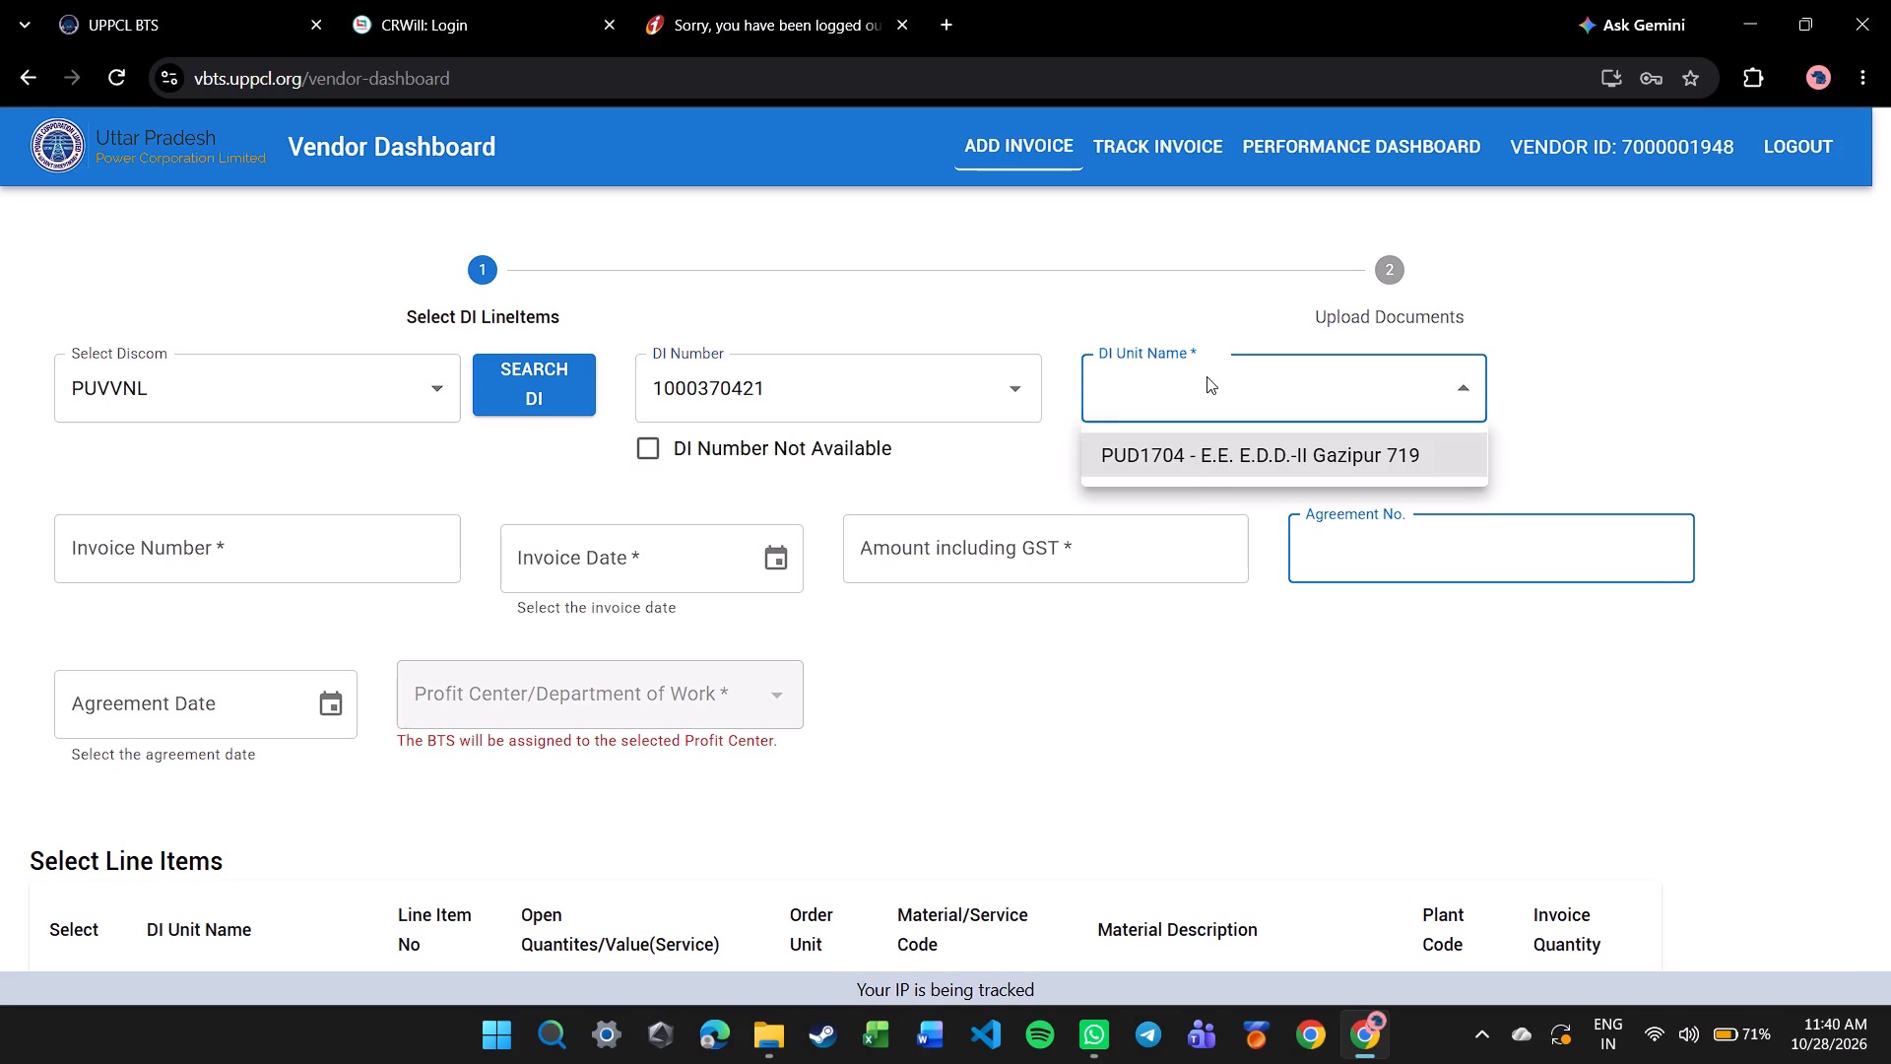
left_click(1198, 466)
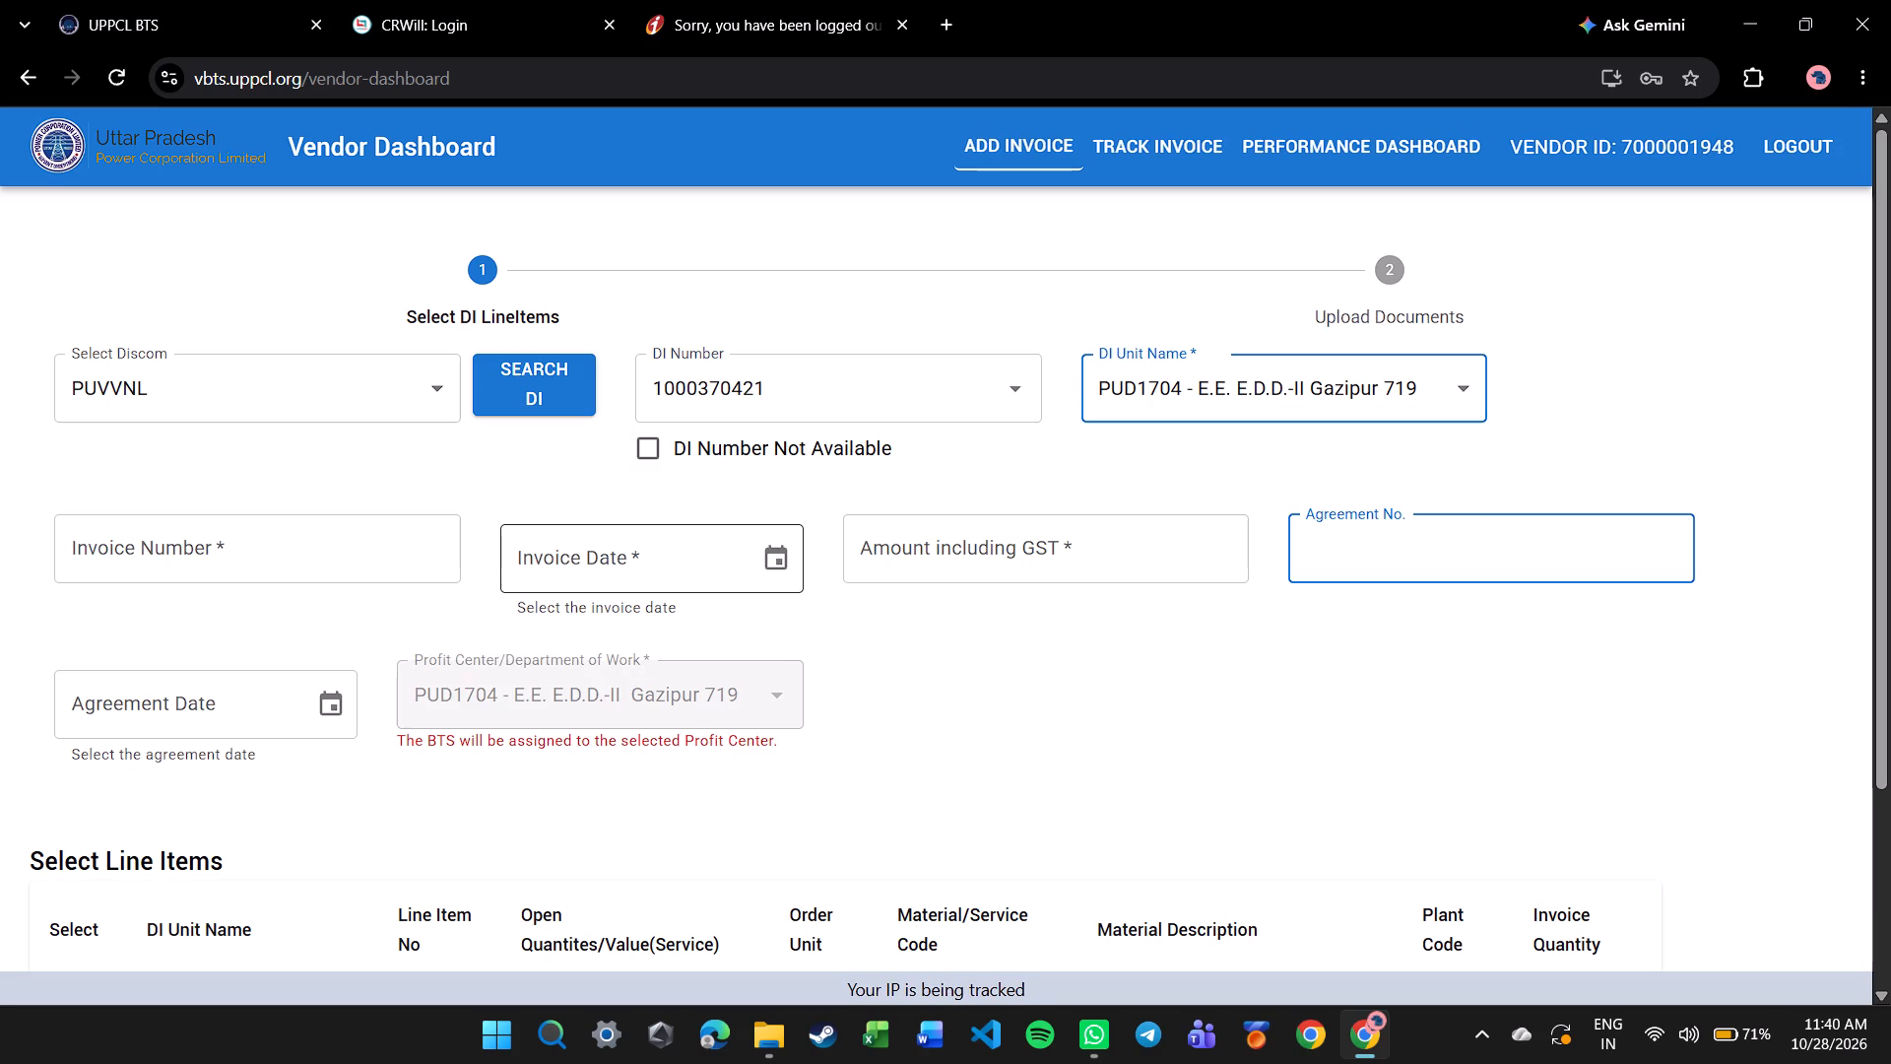
Open the invoice form's Invoice Number field for entry.
left_click(280, 568)
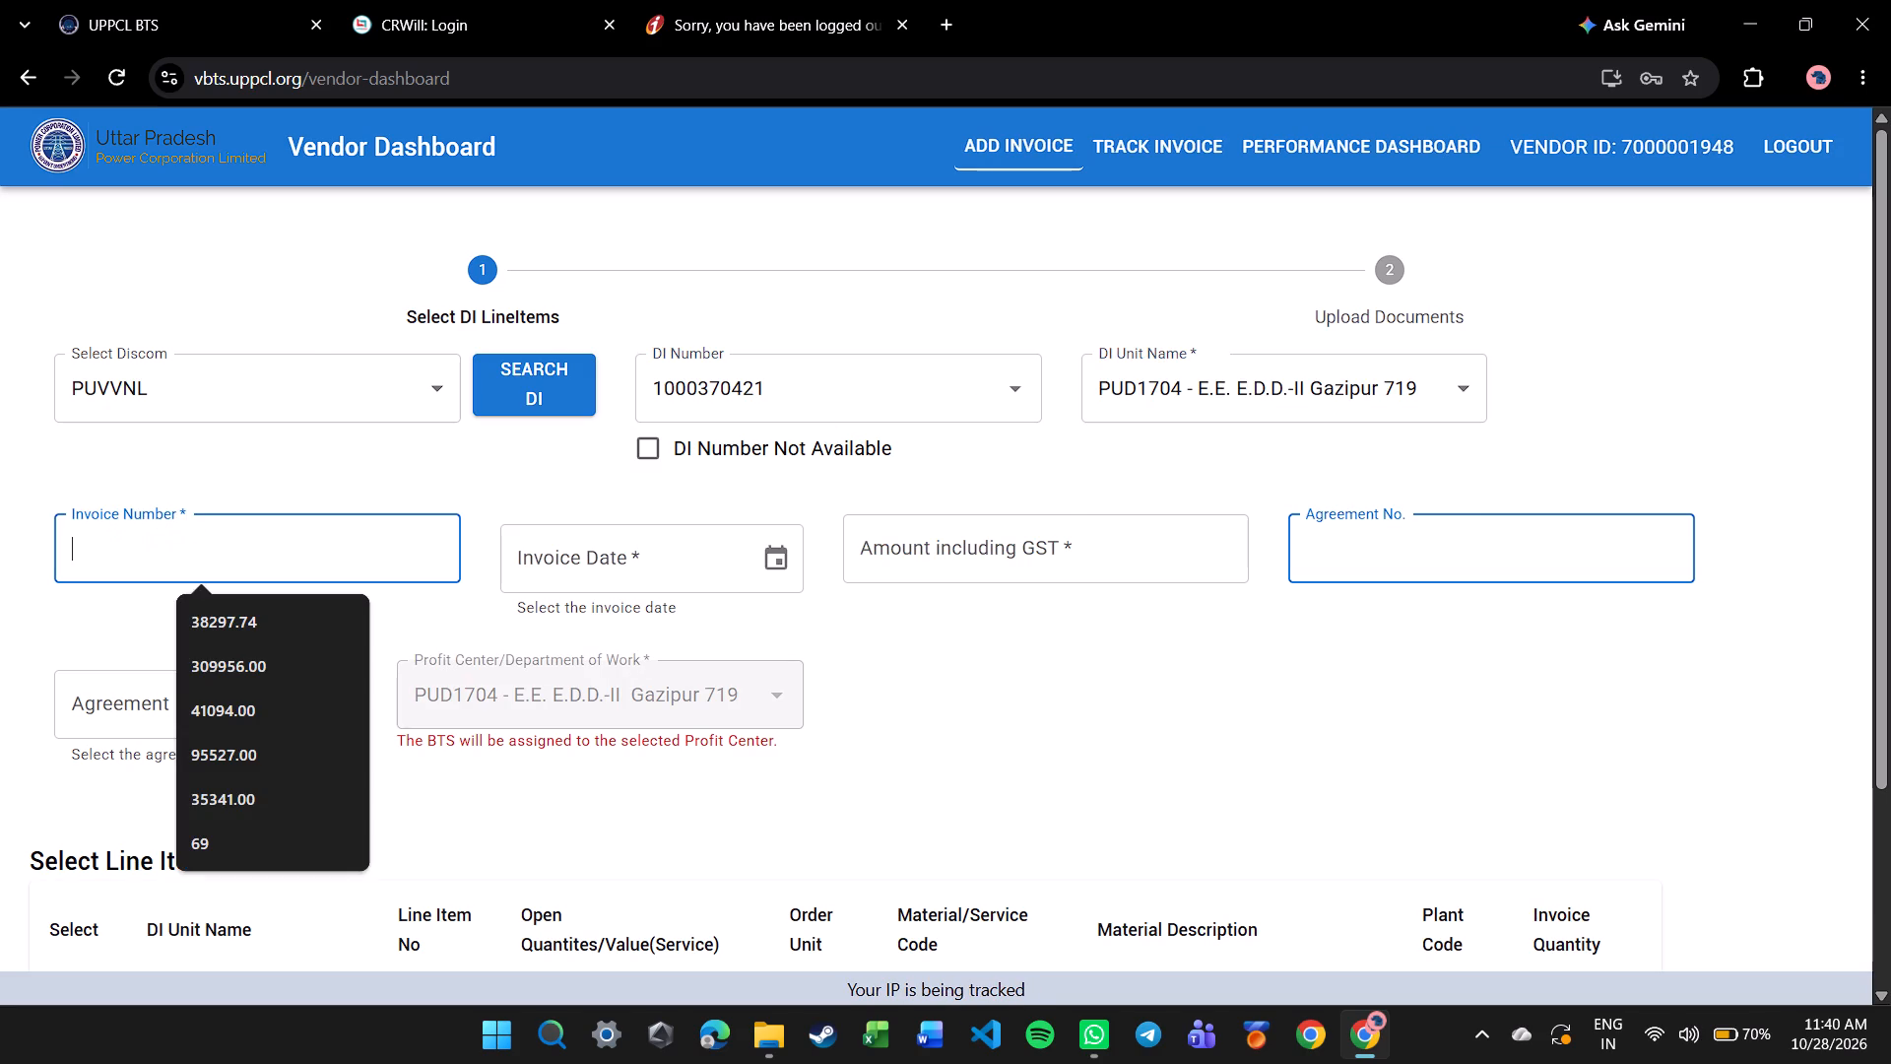
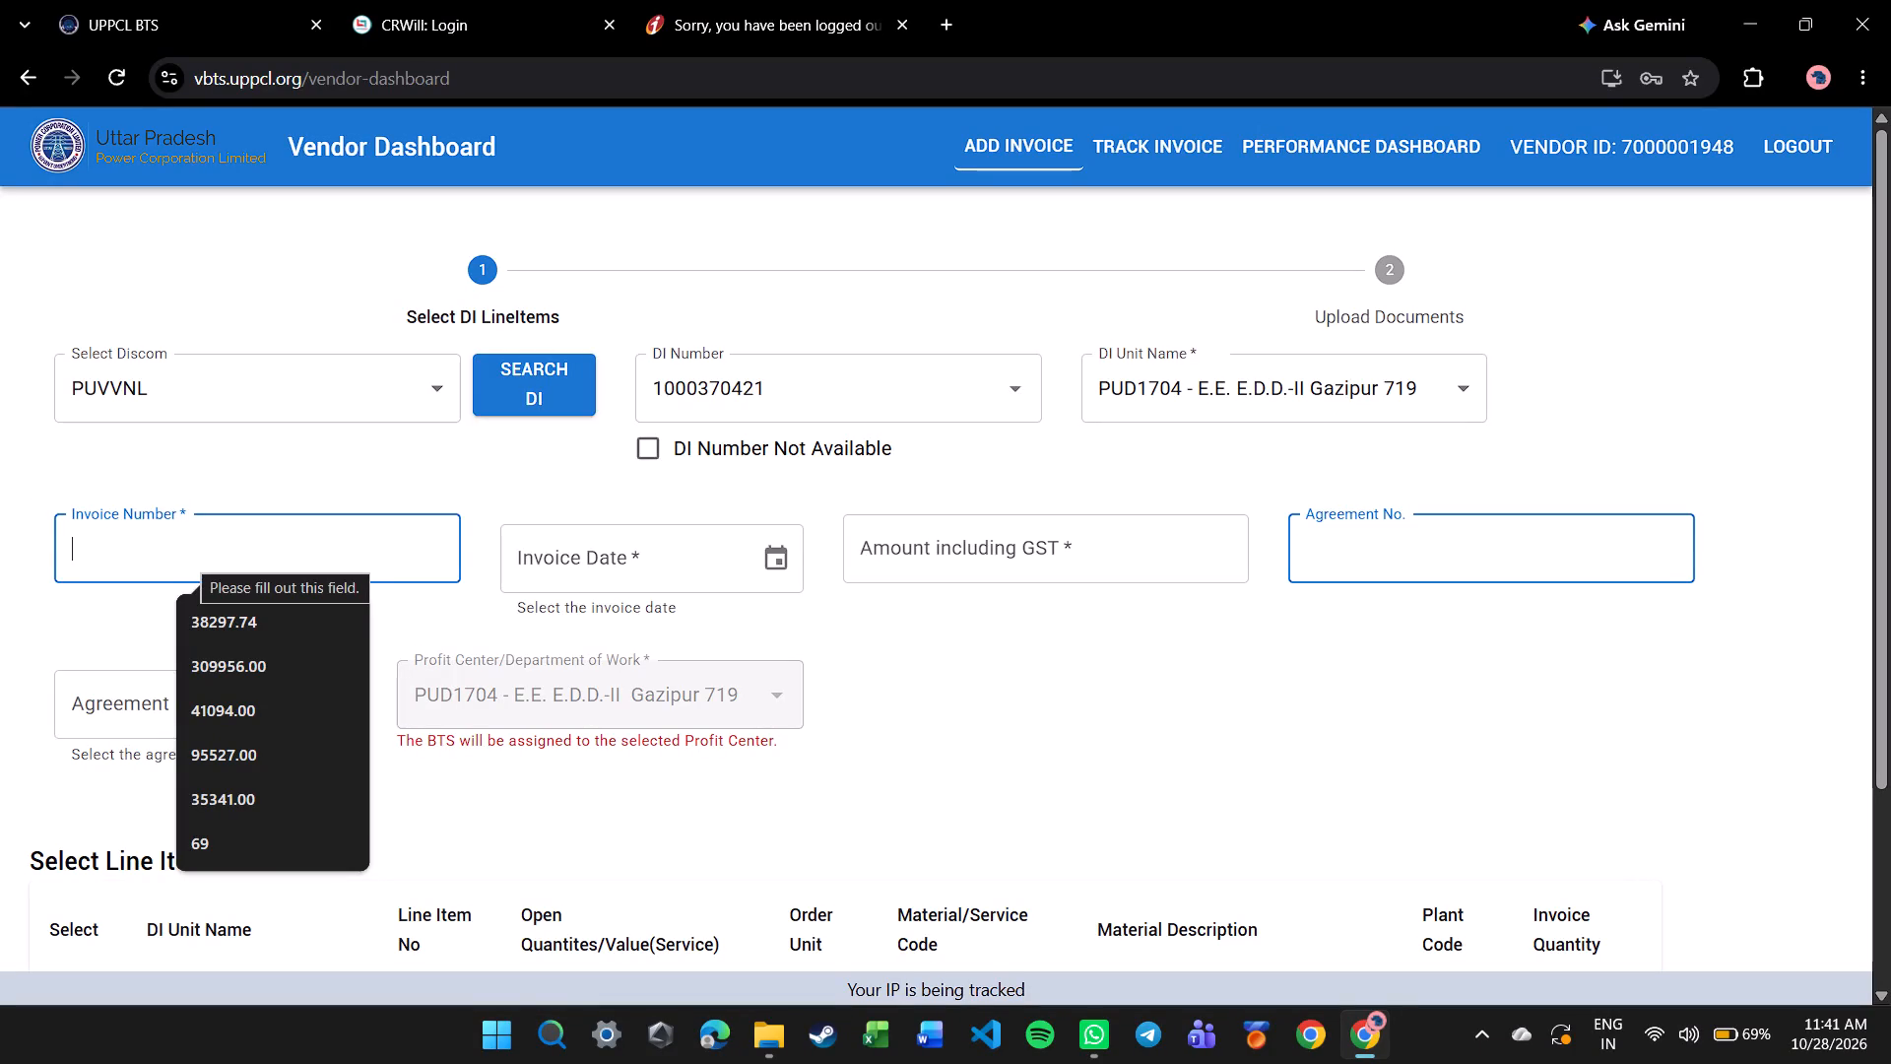
Enter invoice number 86, invoice date 16-10-2026 and an amount including GST of 759050.23.
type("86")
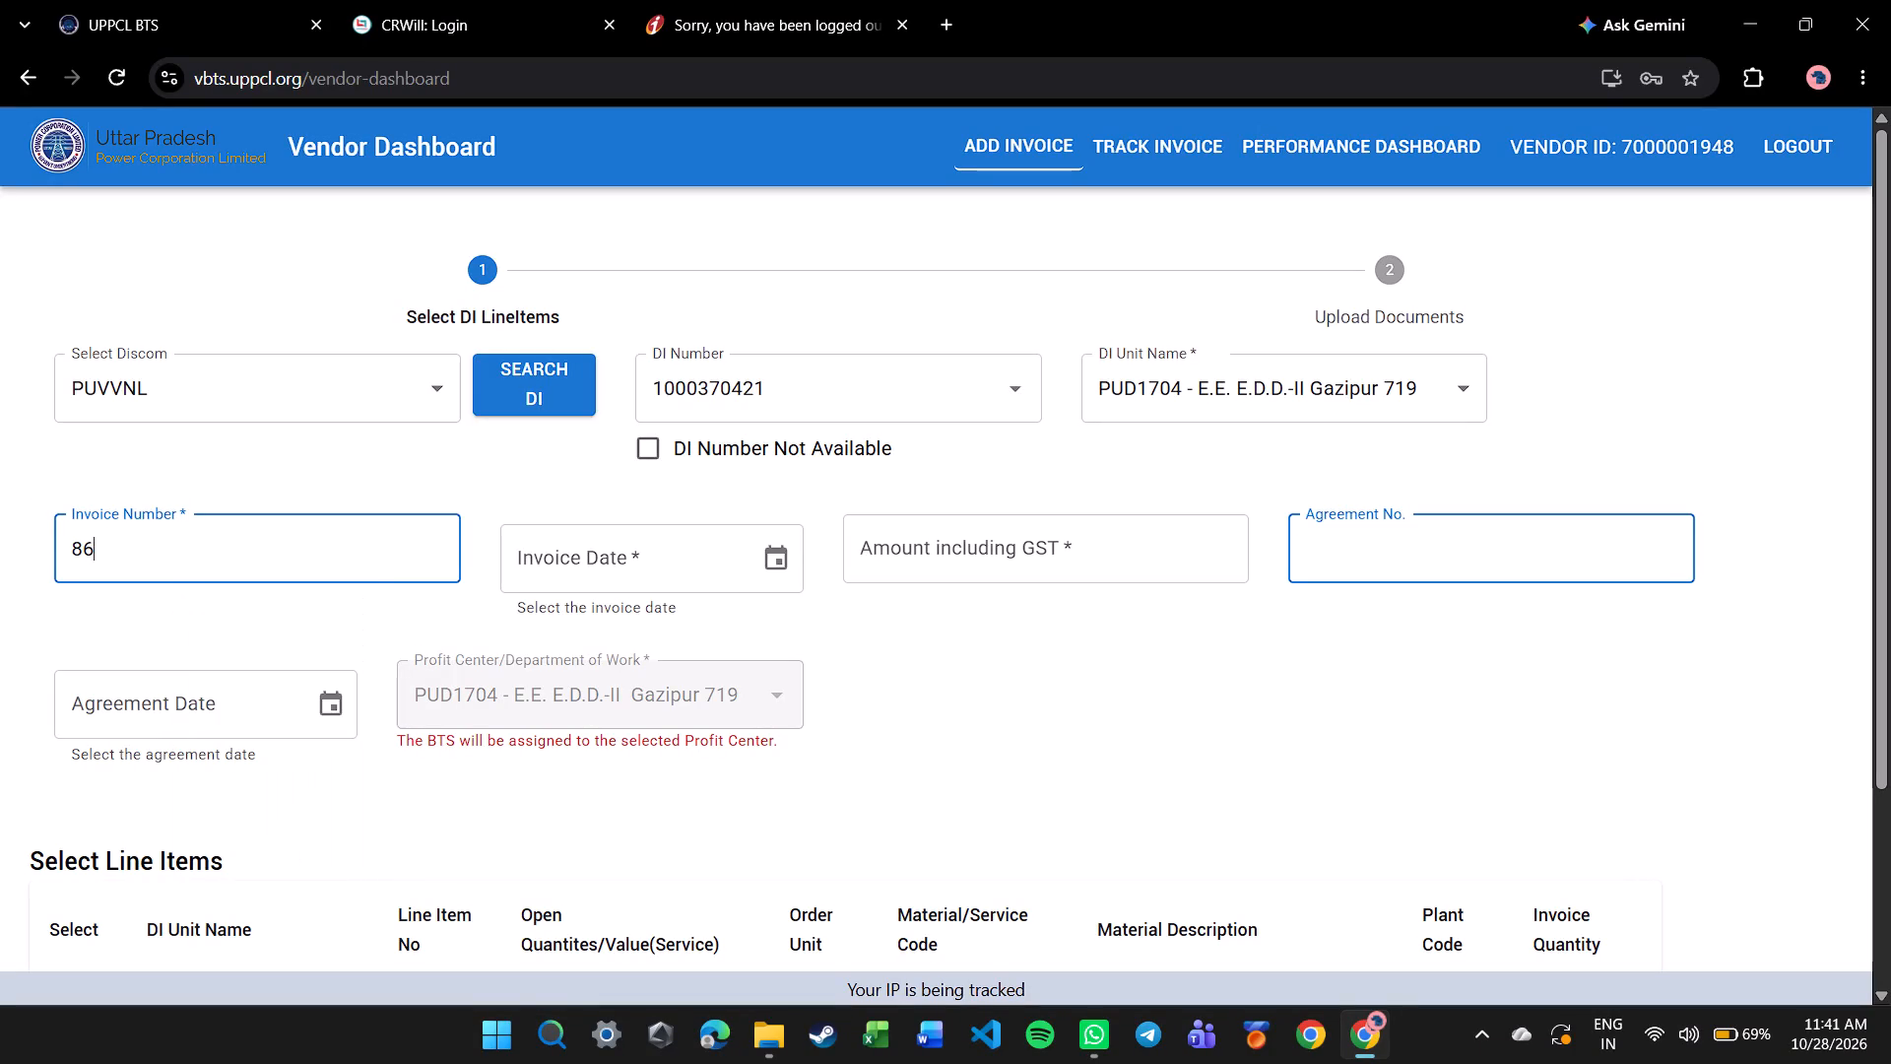
left_click(583, 549)
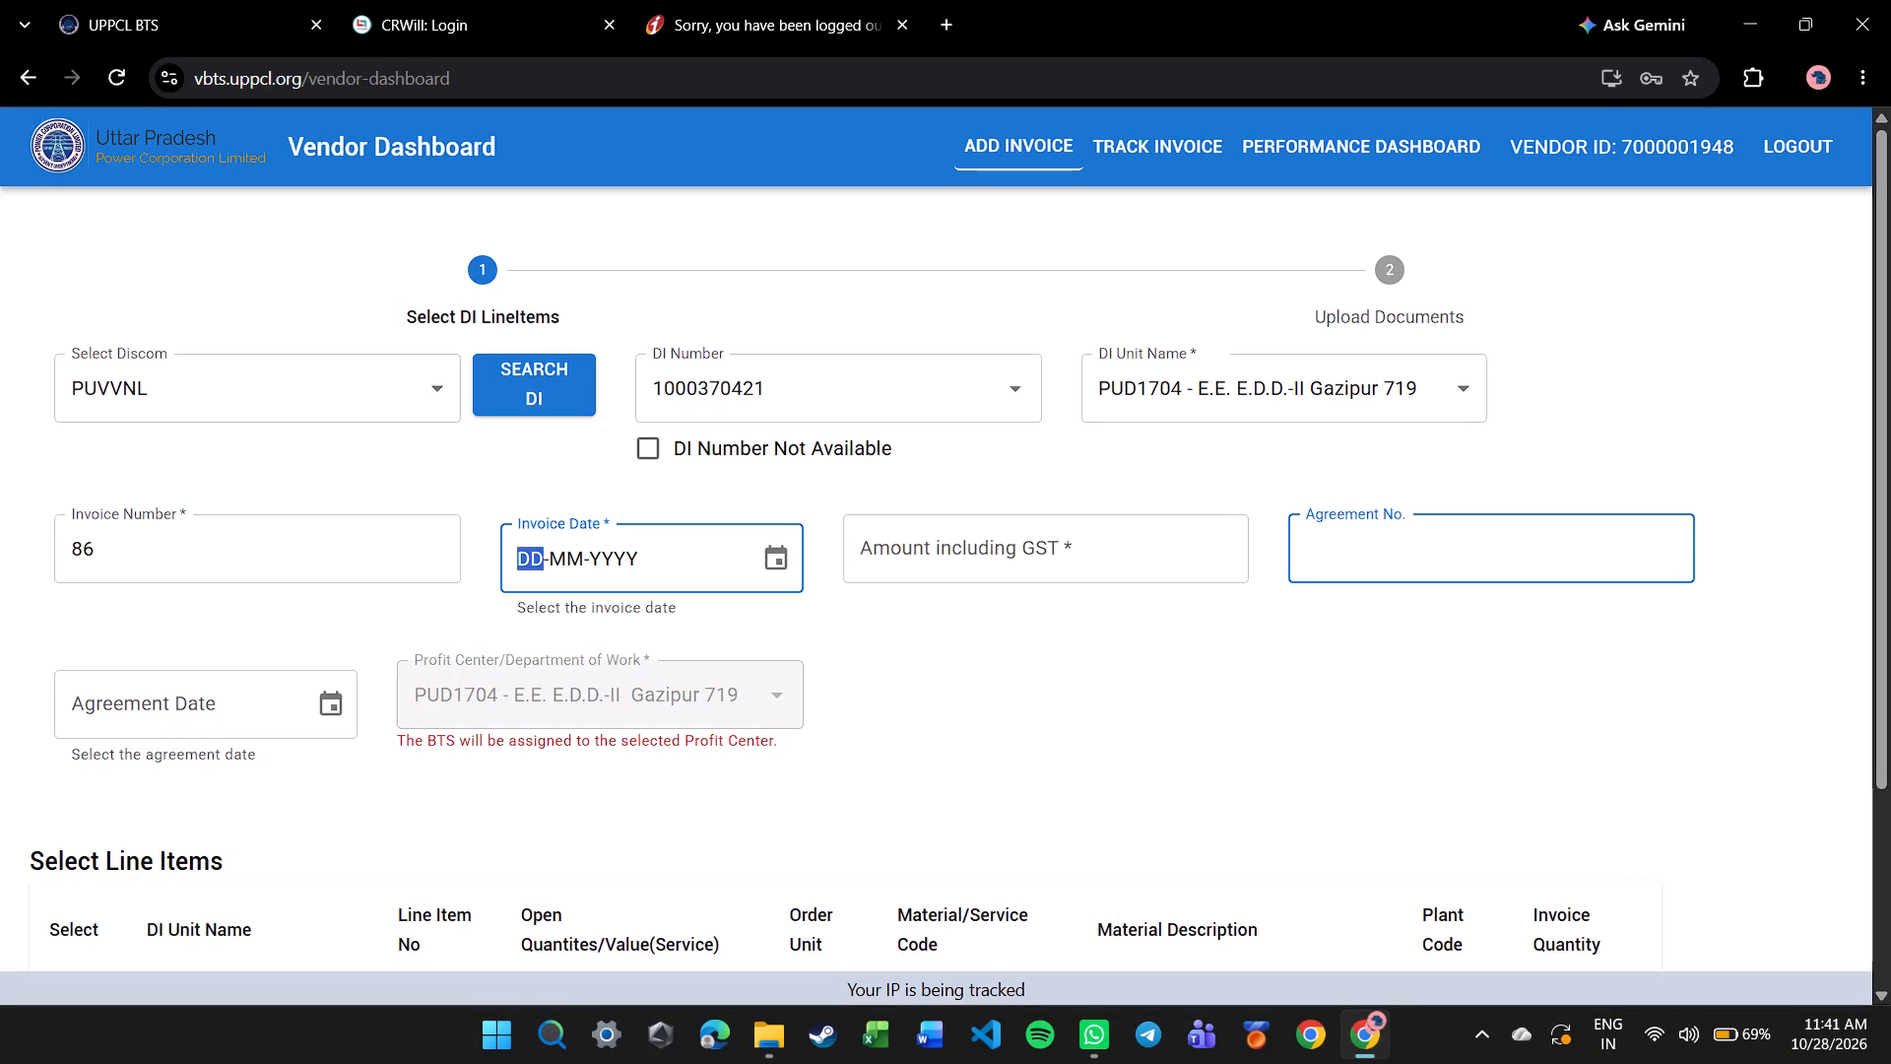
left_click(772, 568)
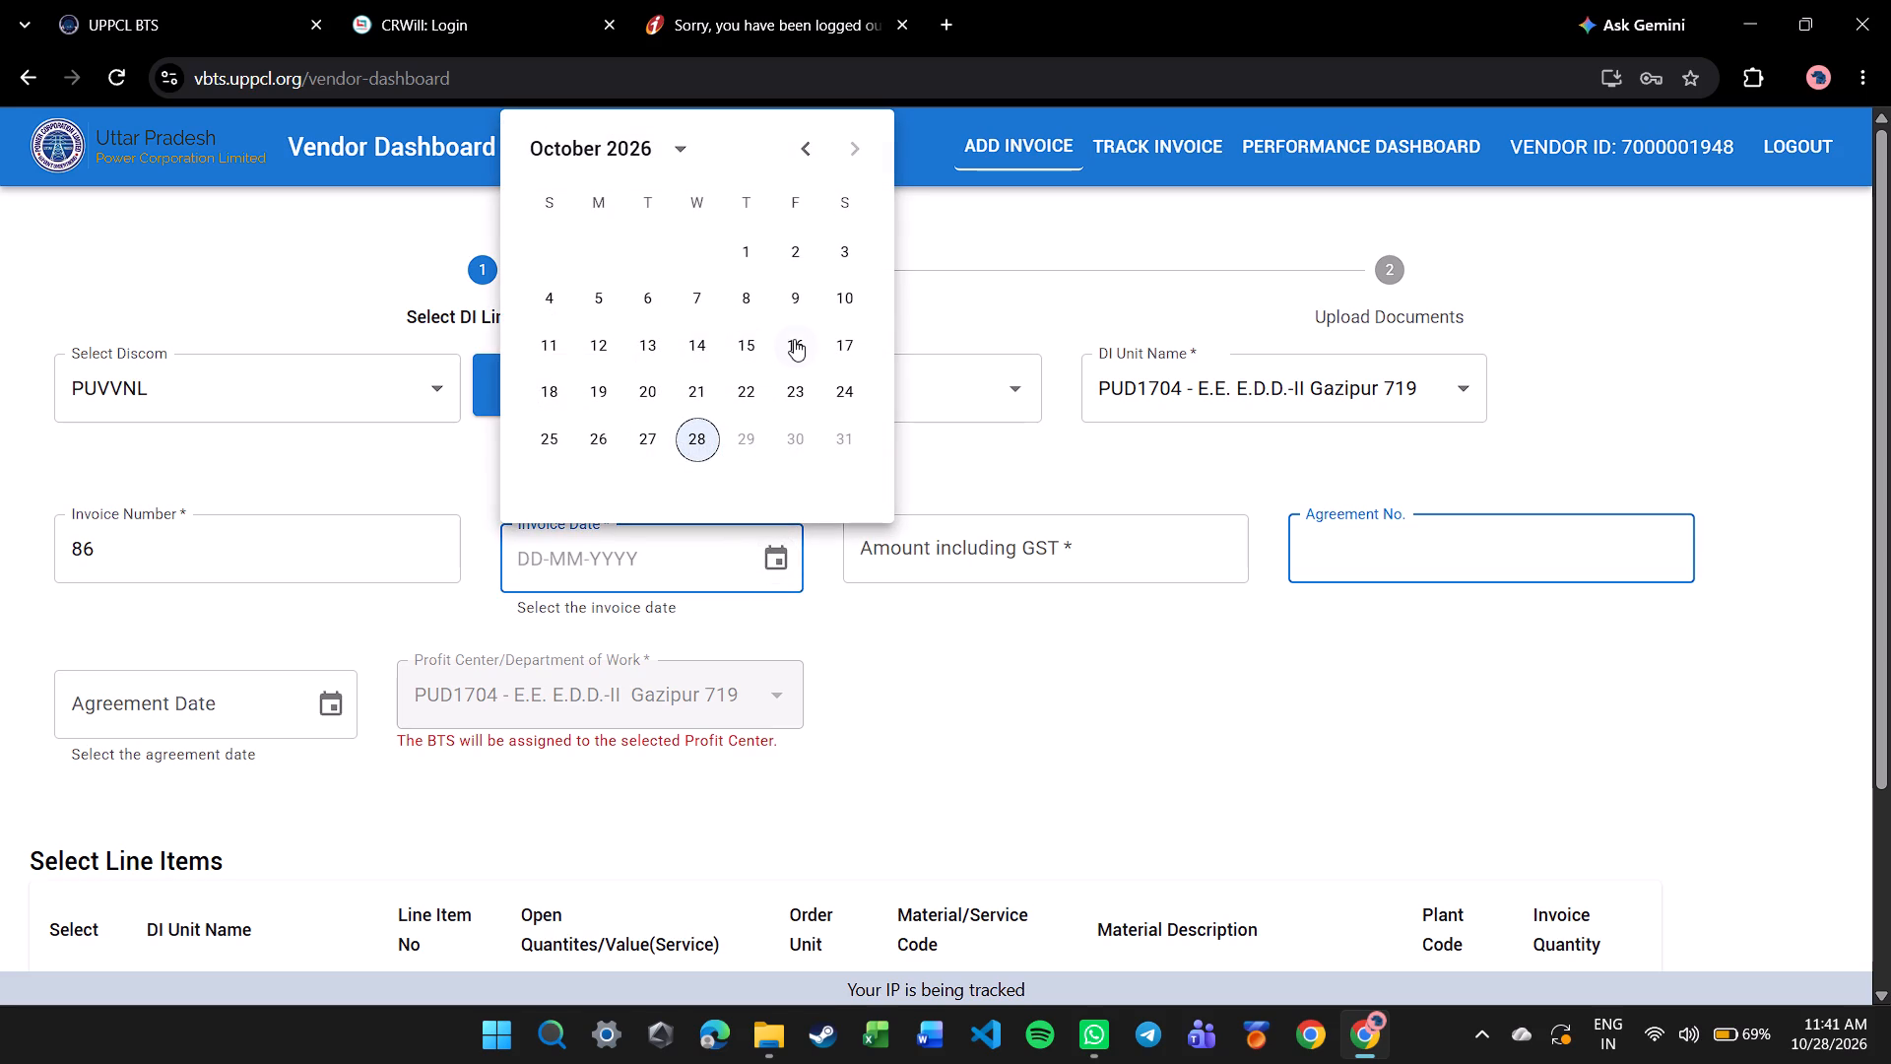
left_click(794, 339)
left_click(1076, 545)
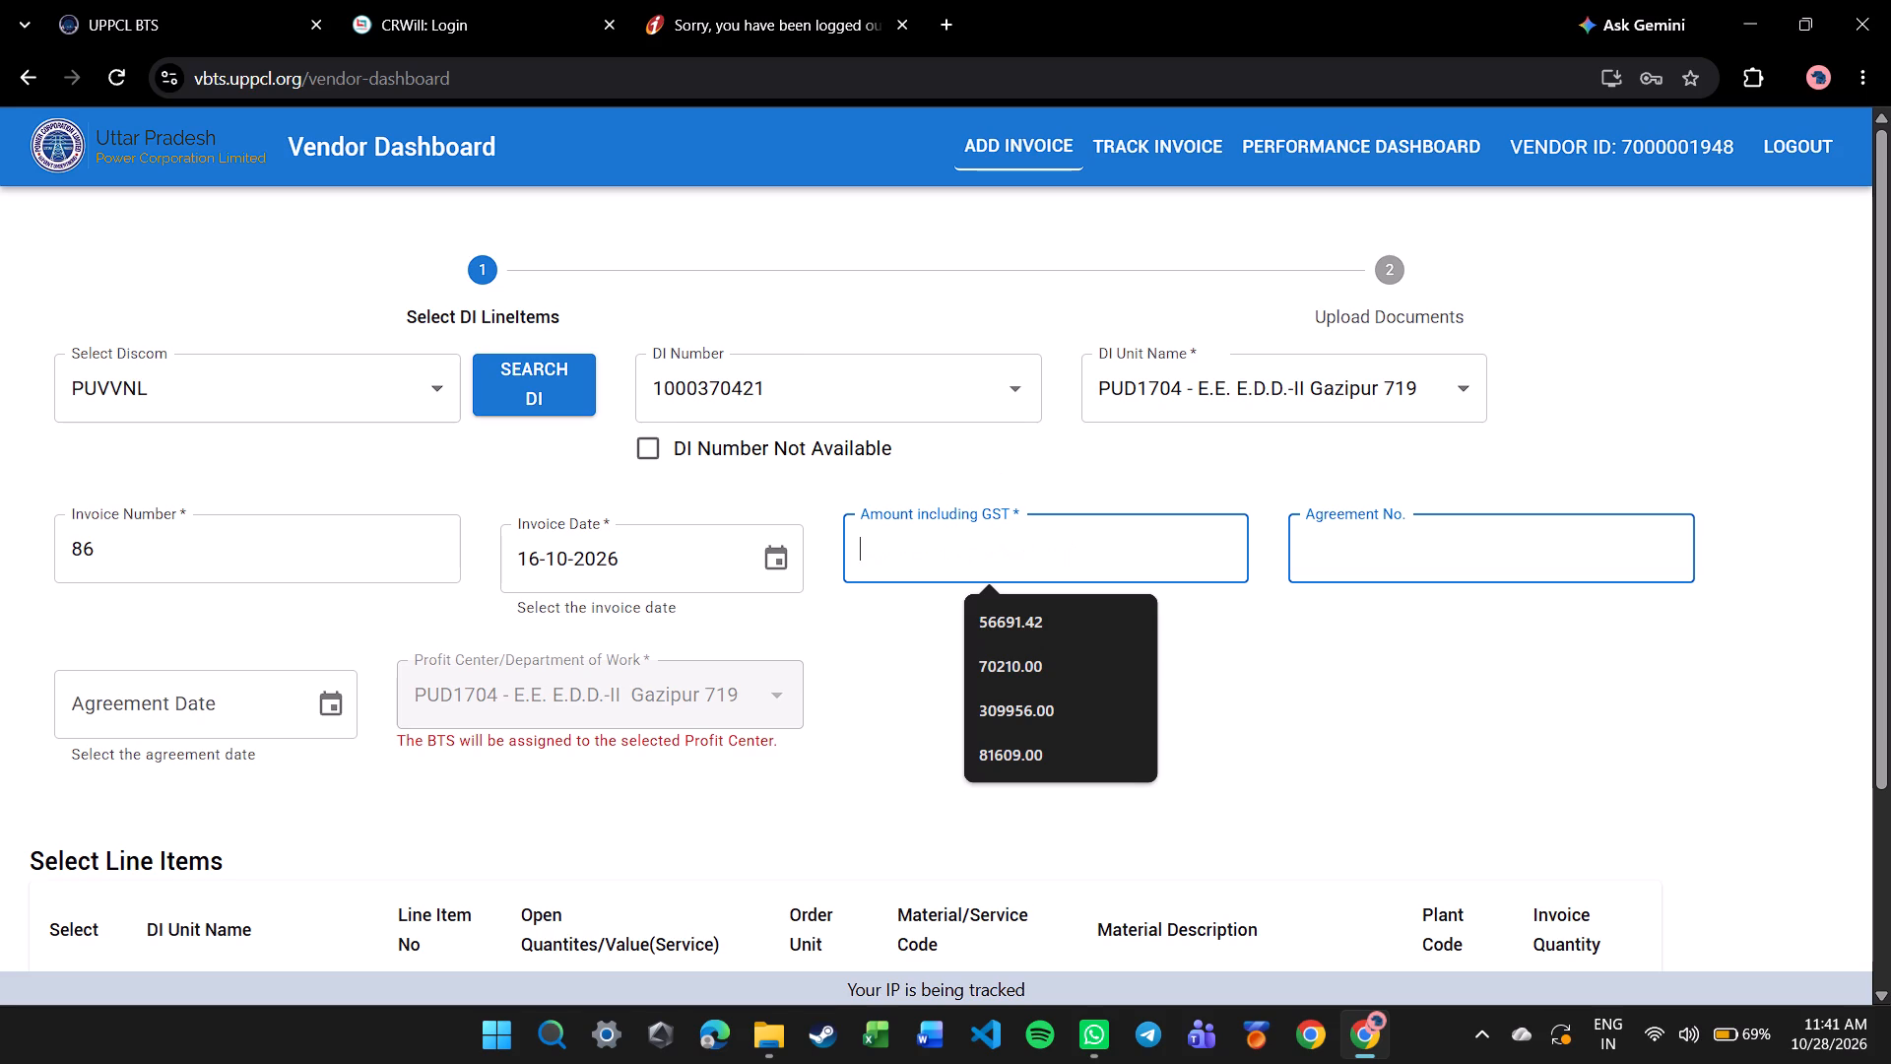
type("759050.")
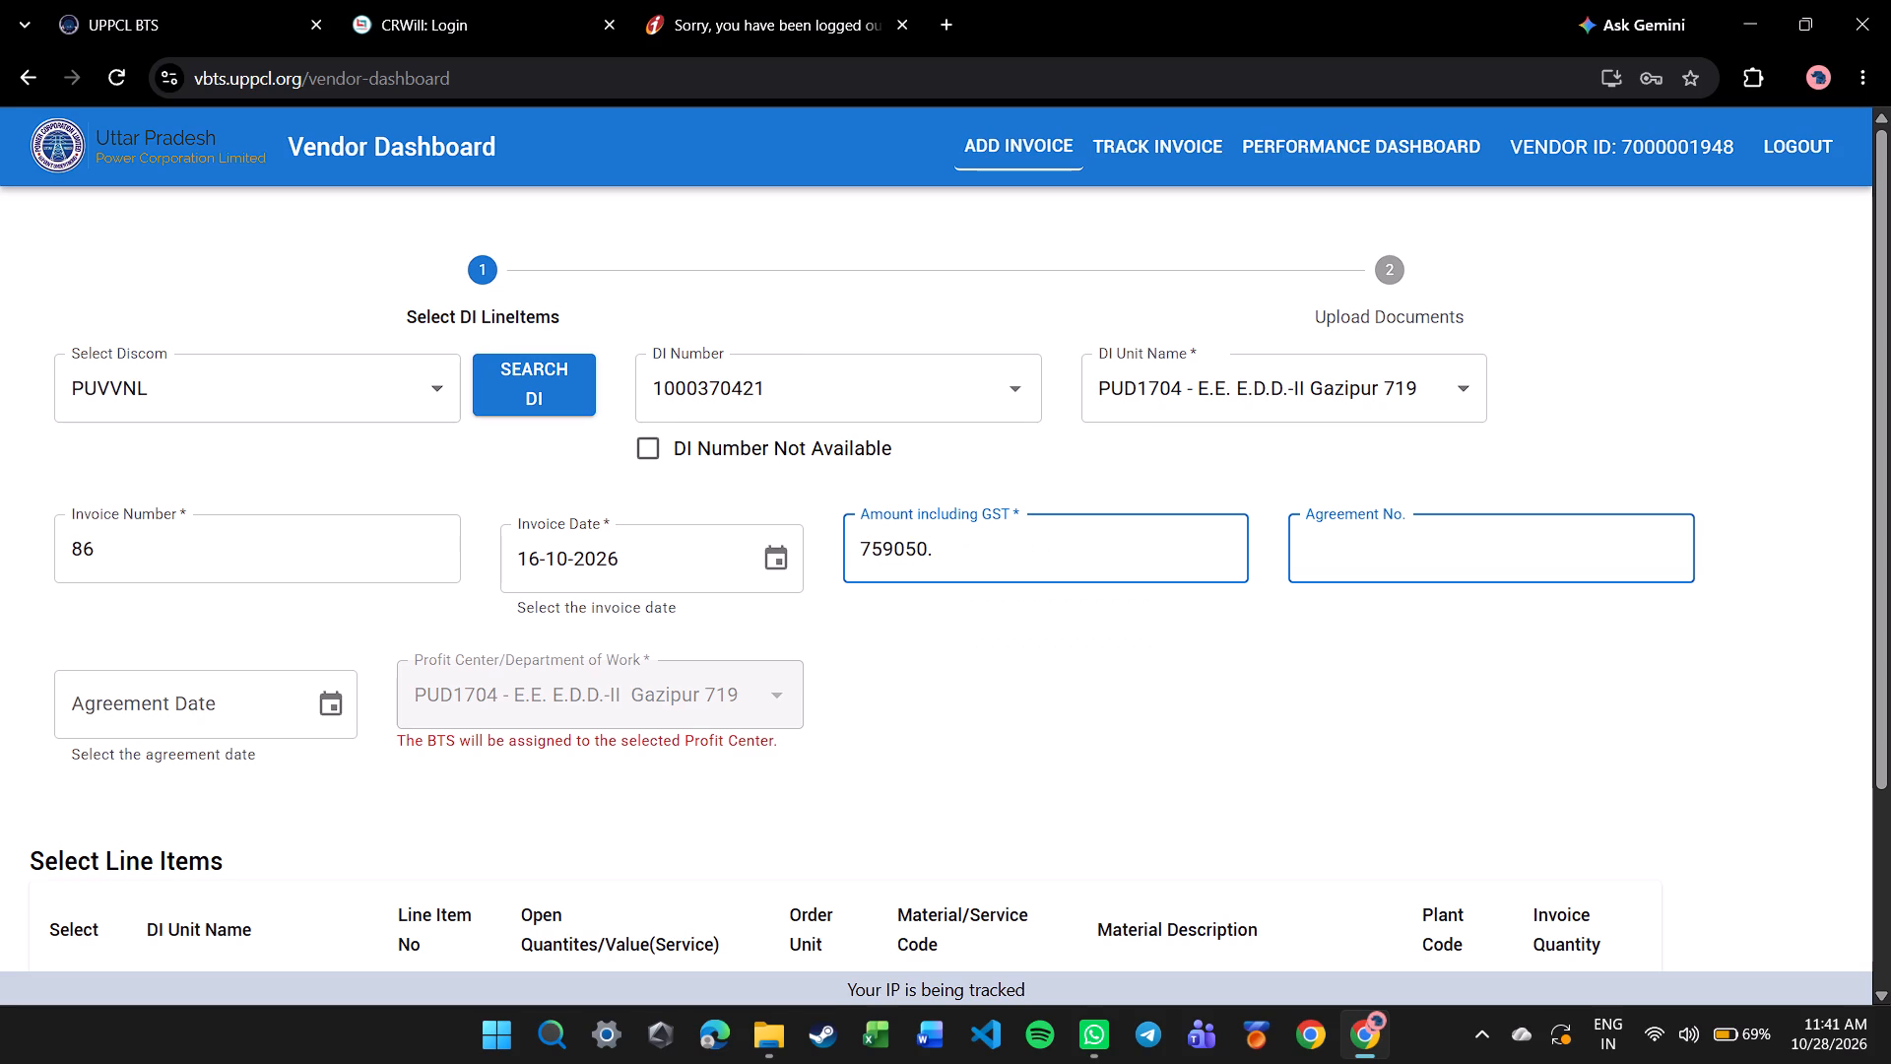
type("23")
Set the agreement number to GEM/2025/B/6382372 and the agreement date to 07-10-2026.
left_click(1369, 536)
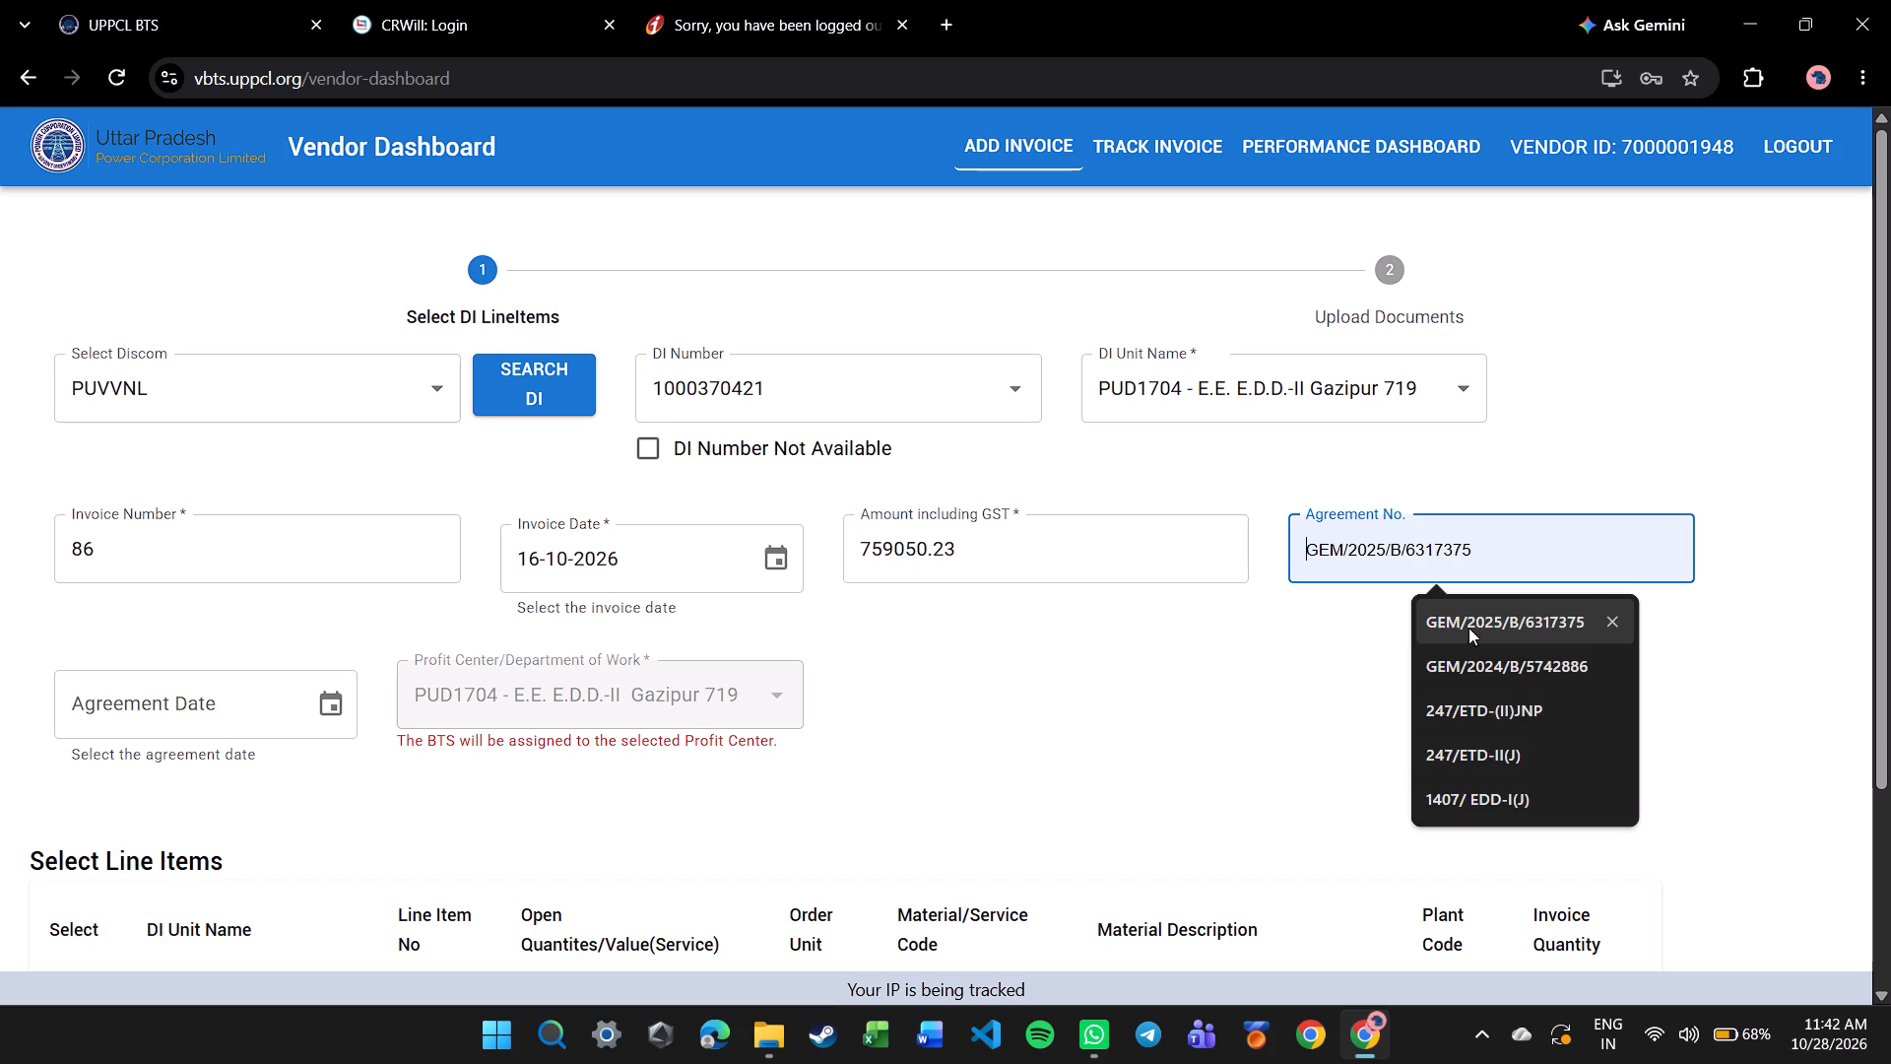
left_click(1468, 628)
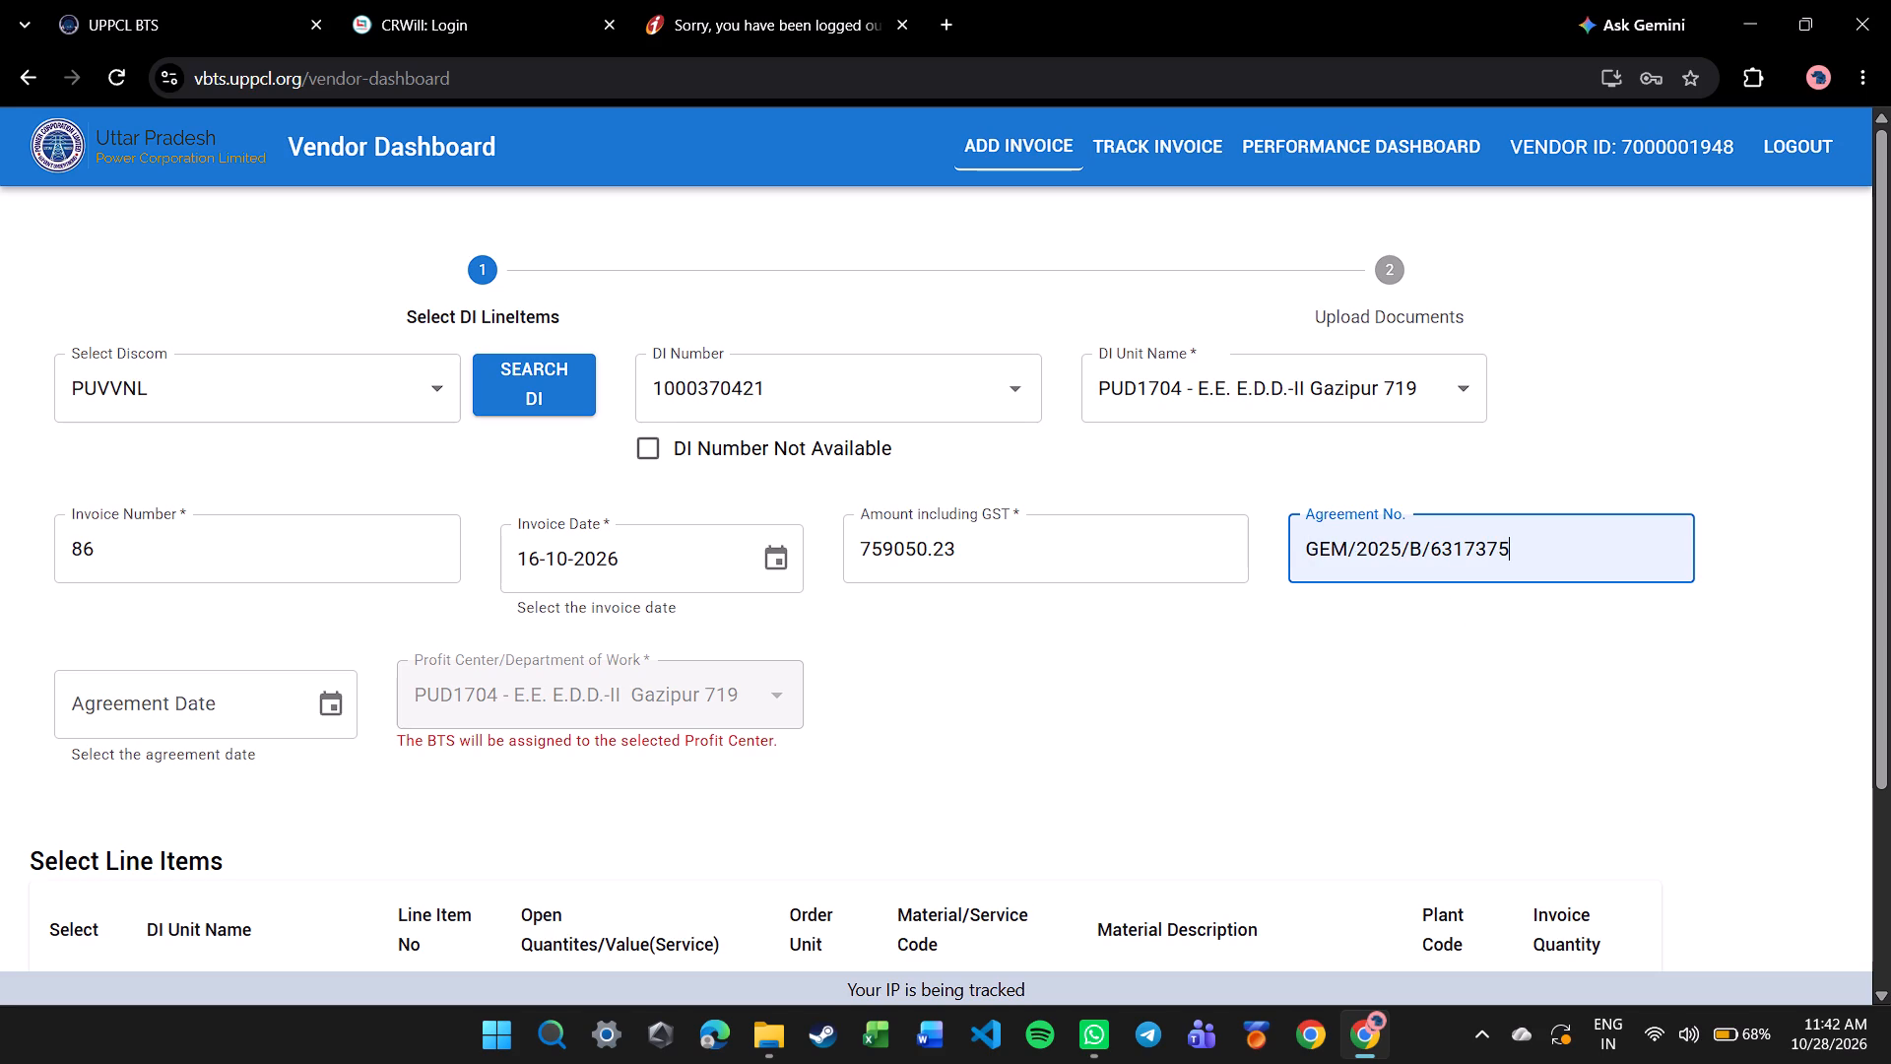
key("BackSpace")
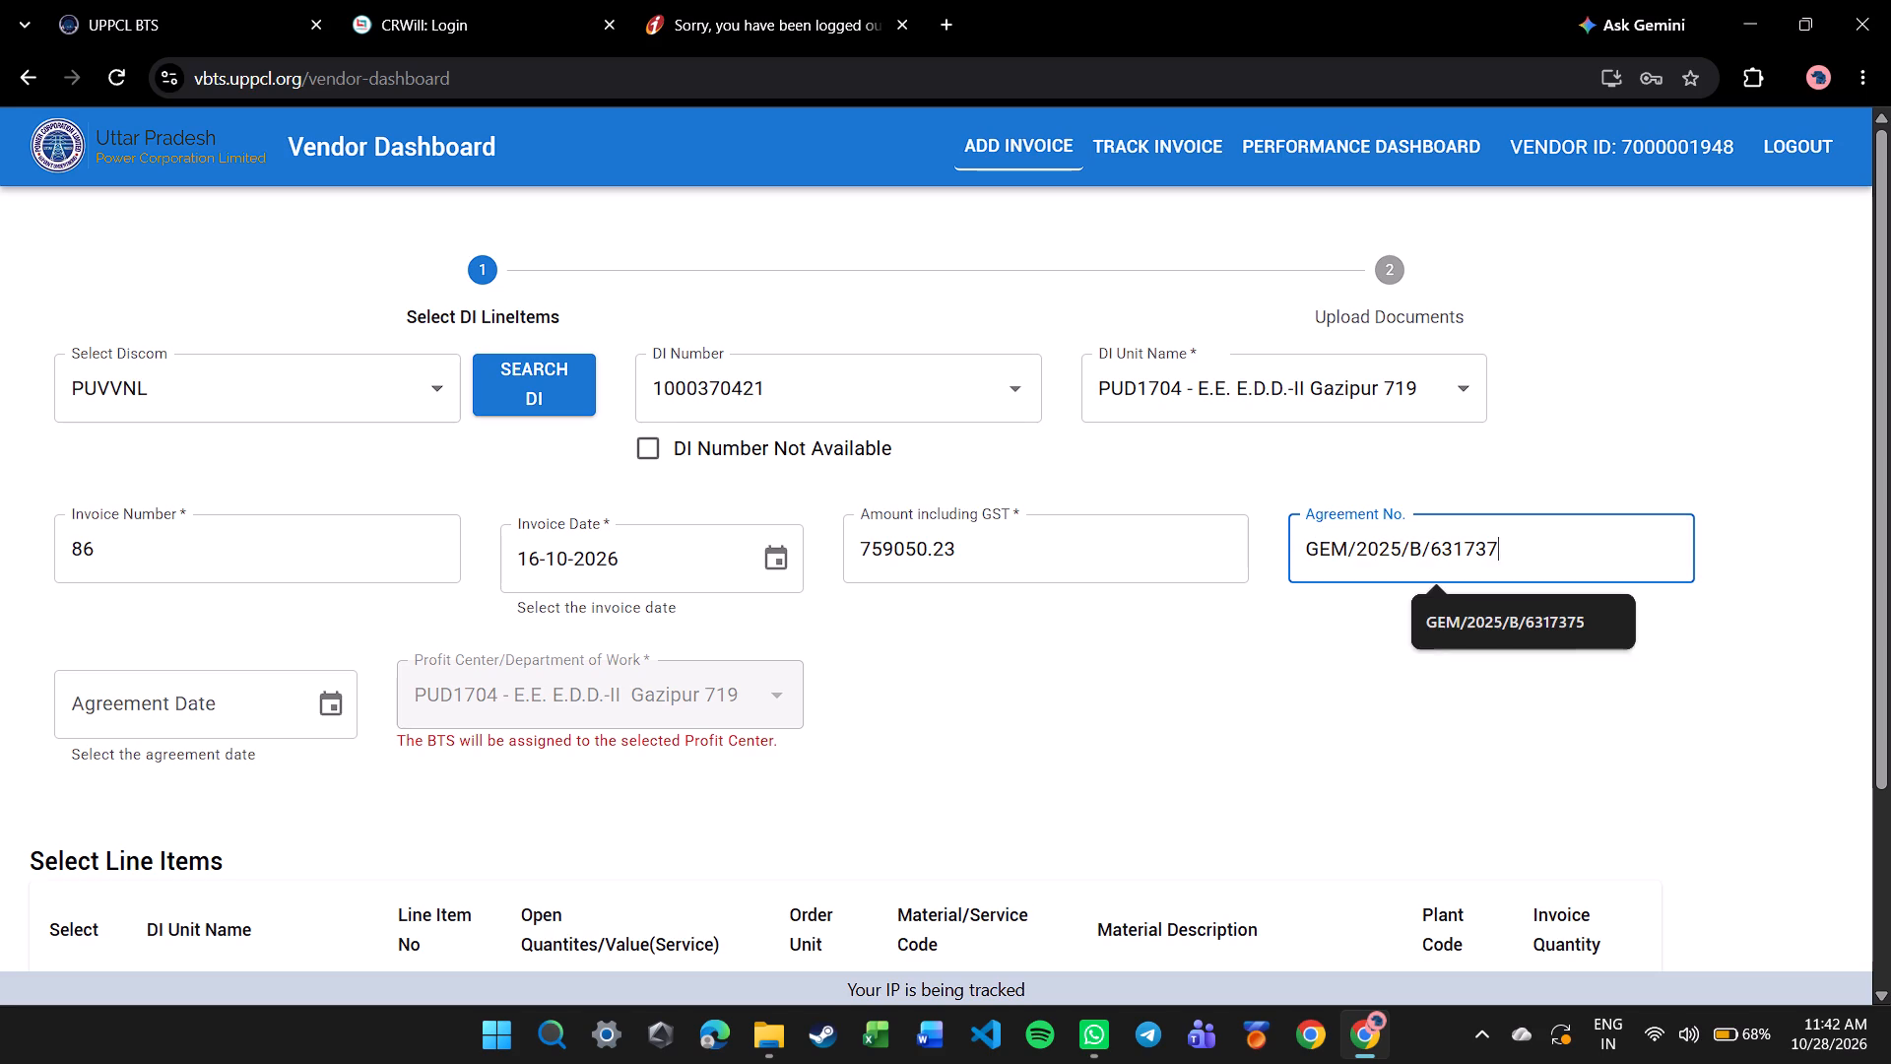
key("BackSpace")
key("BackSpace")
key("BackSpace")
key("BackSpace")
key("BackSpace")
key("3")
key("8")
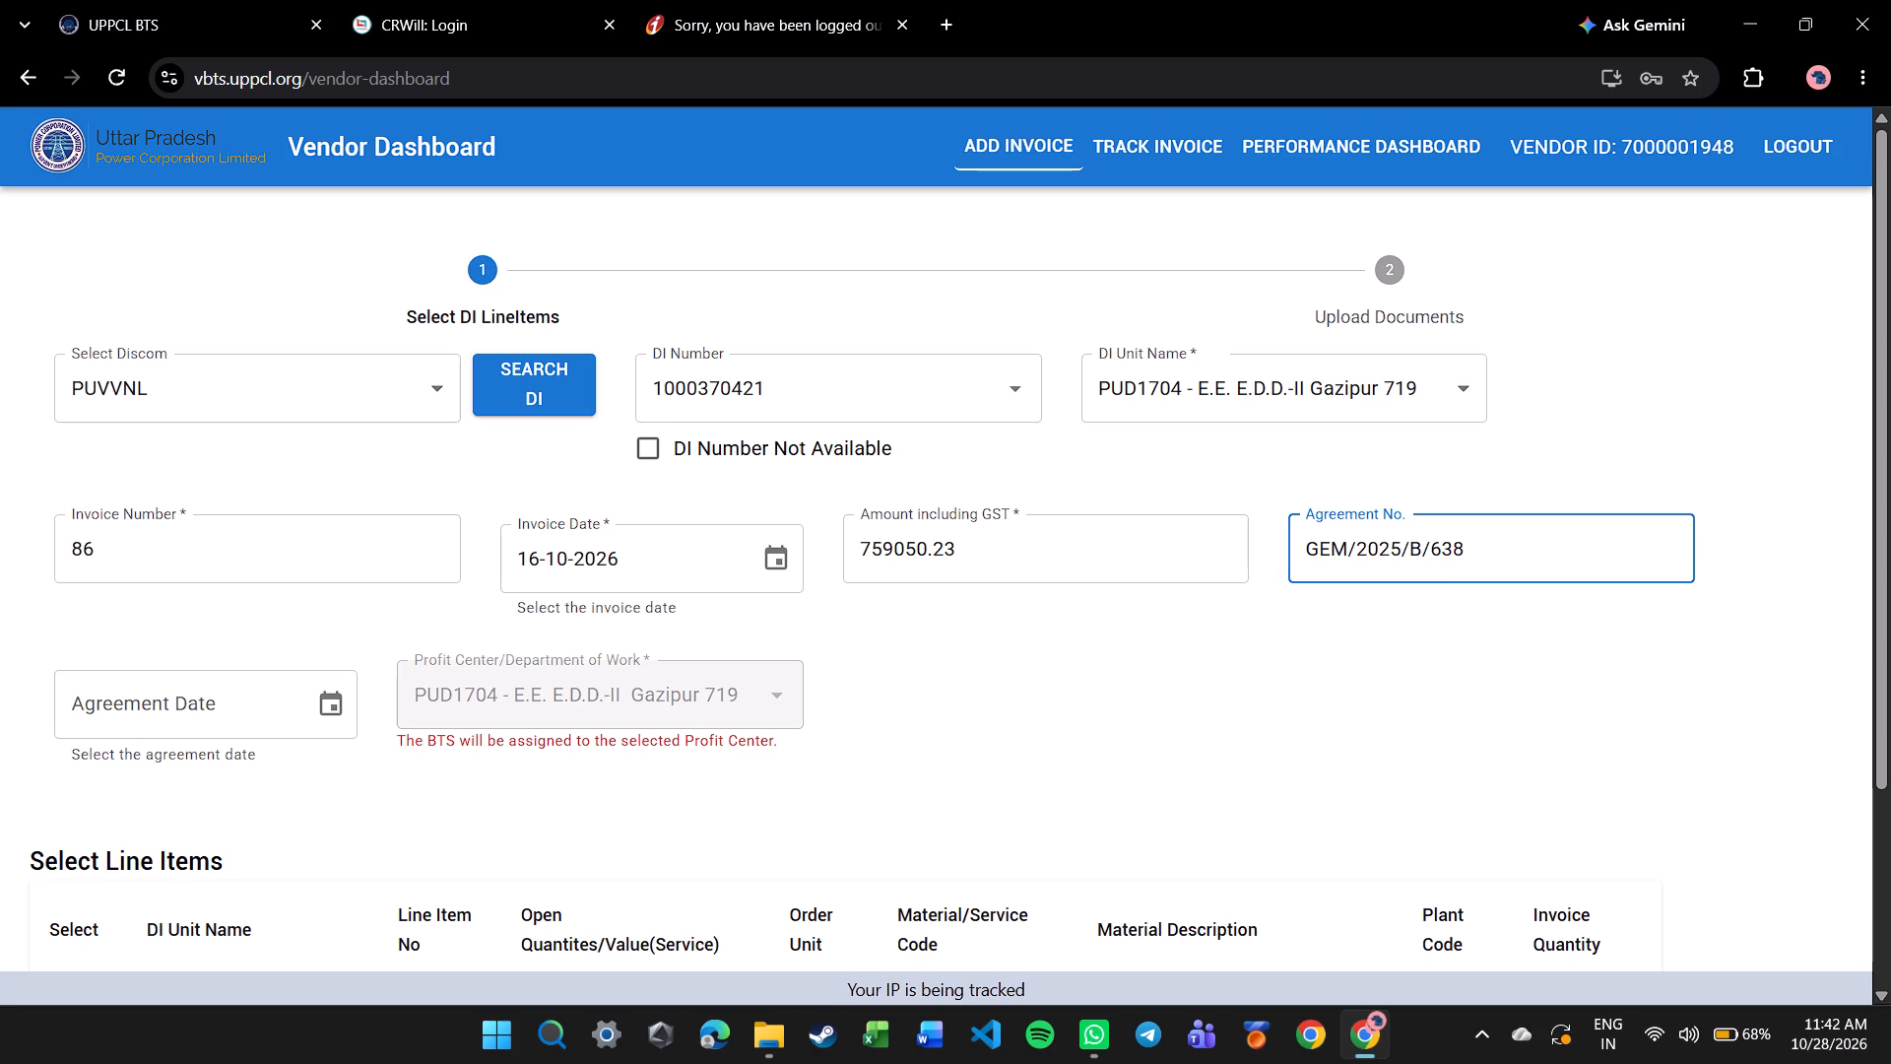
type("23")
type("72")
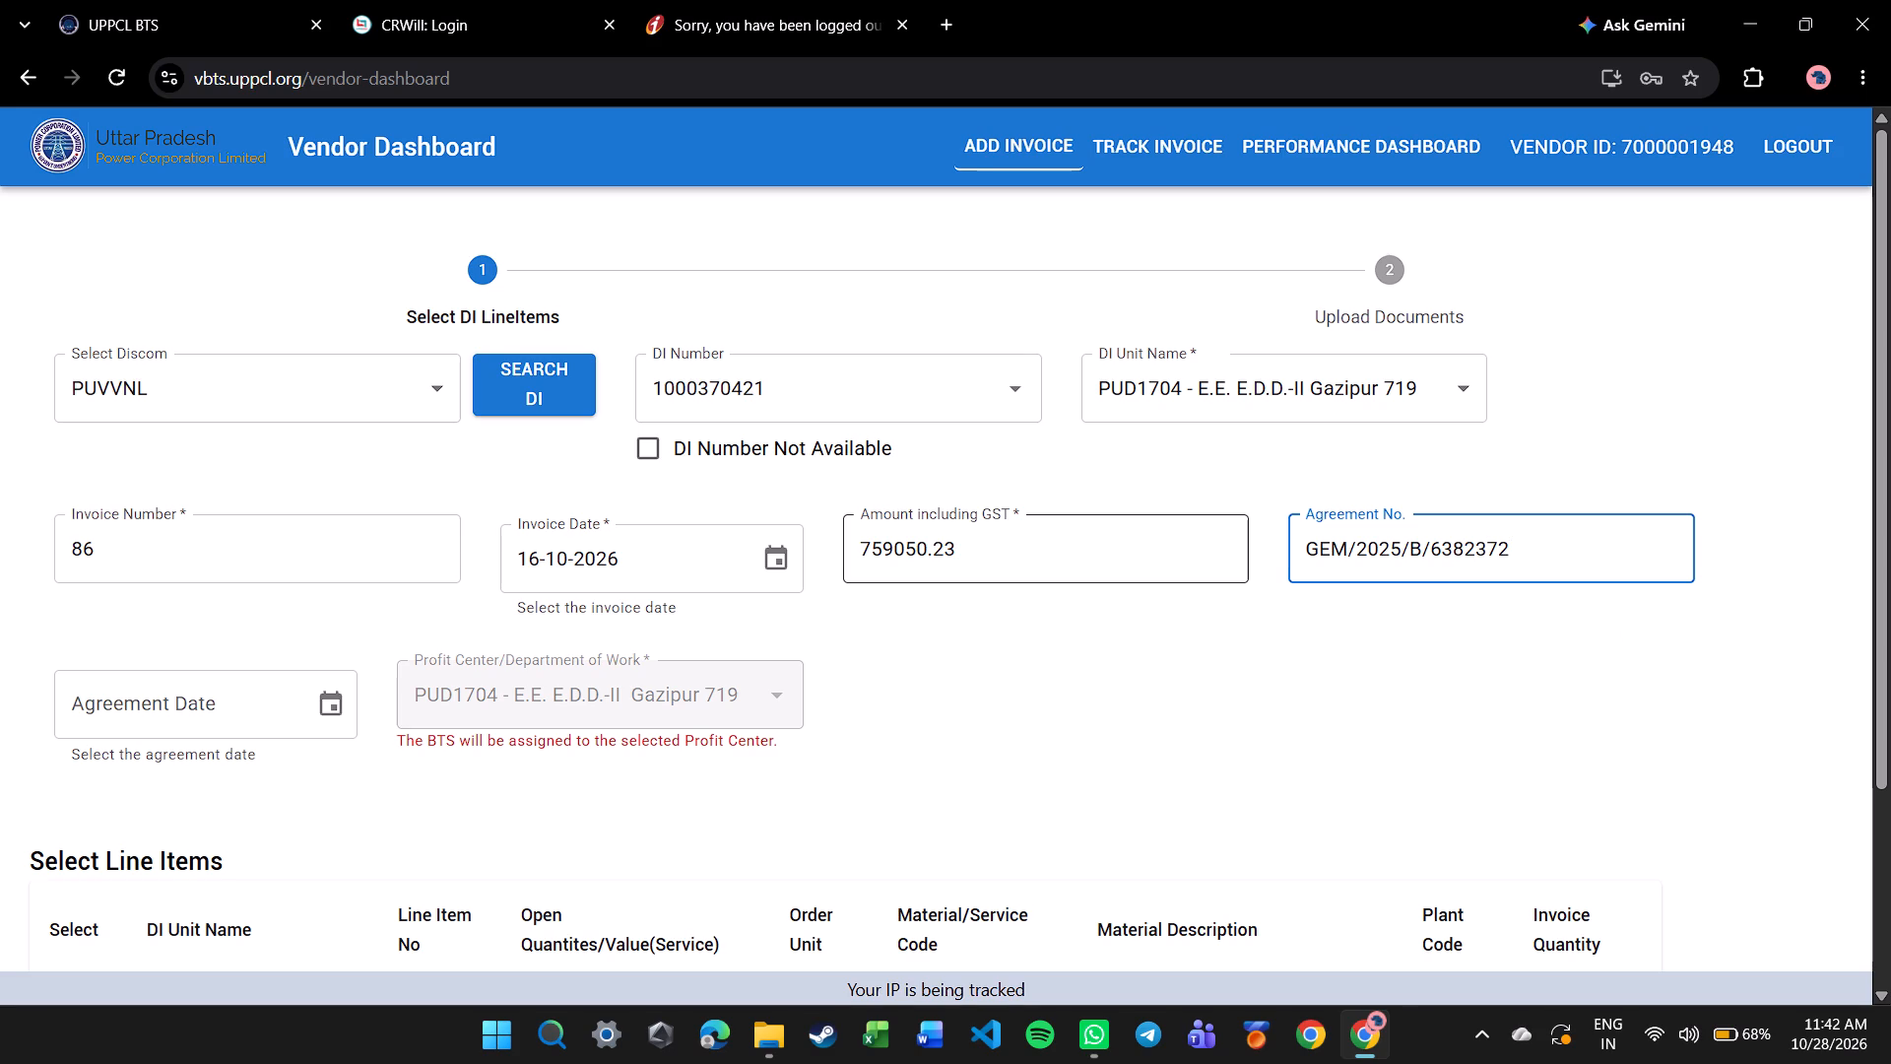
left_click(331, 712)
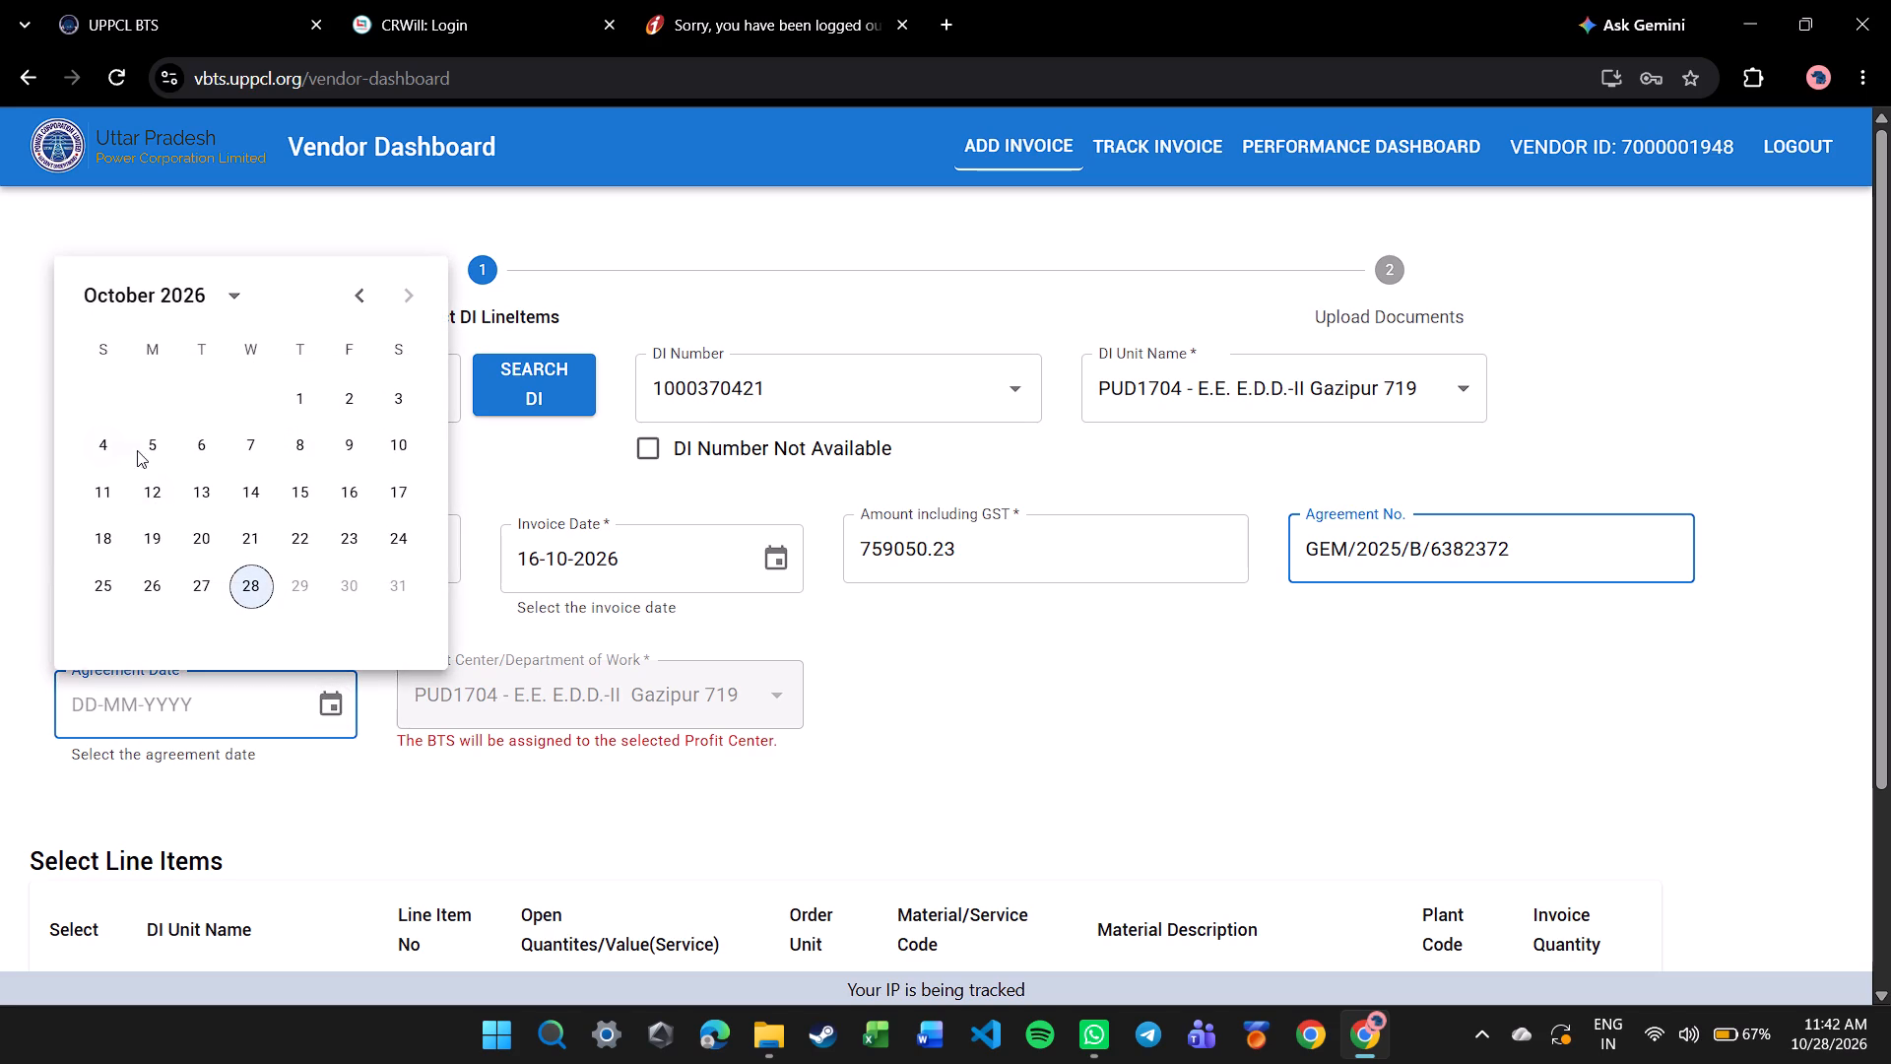
left_click(250, 446)
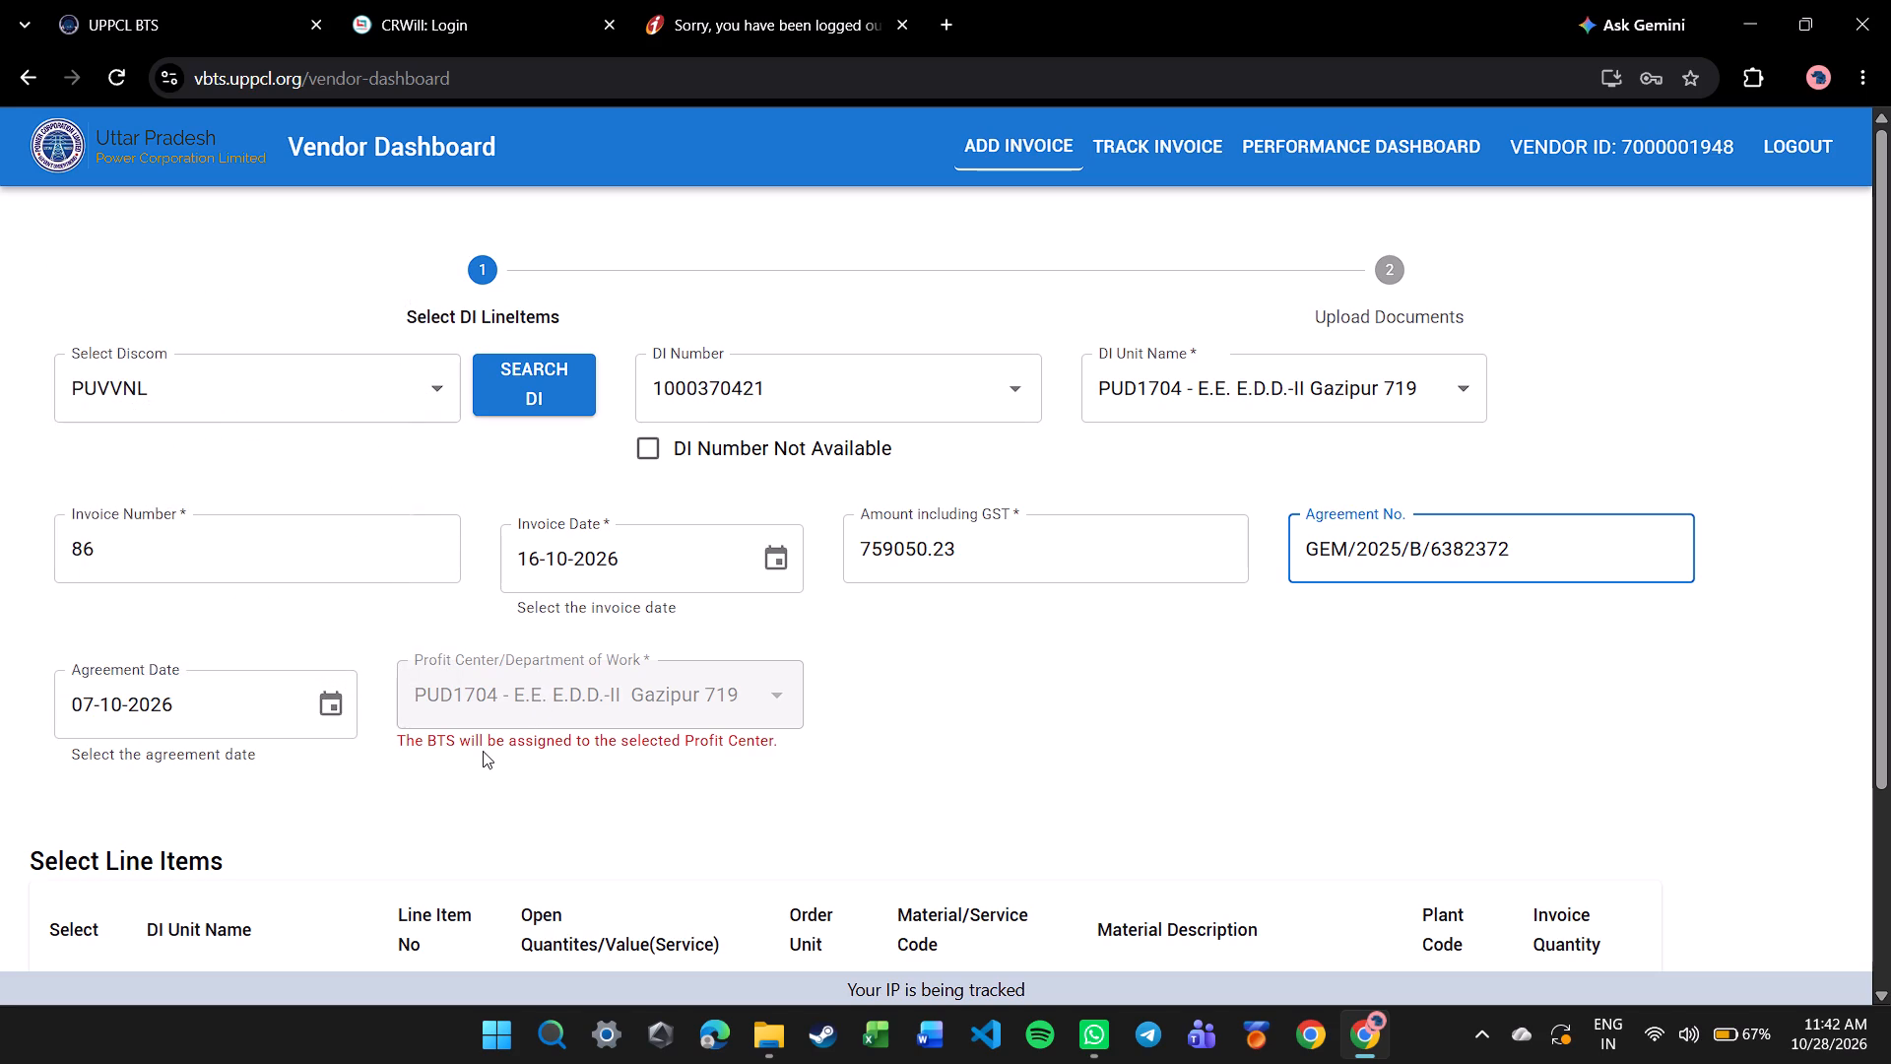
Select line item 00010 with invoice quantity 1, and continue through the details review to the document upload stage.
scroll(483, 751, "down", 2)
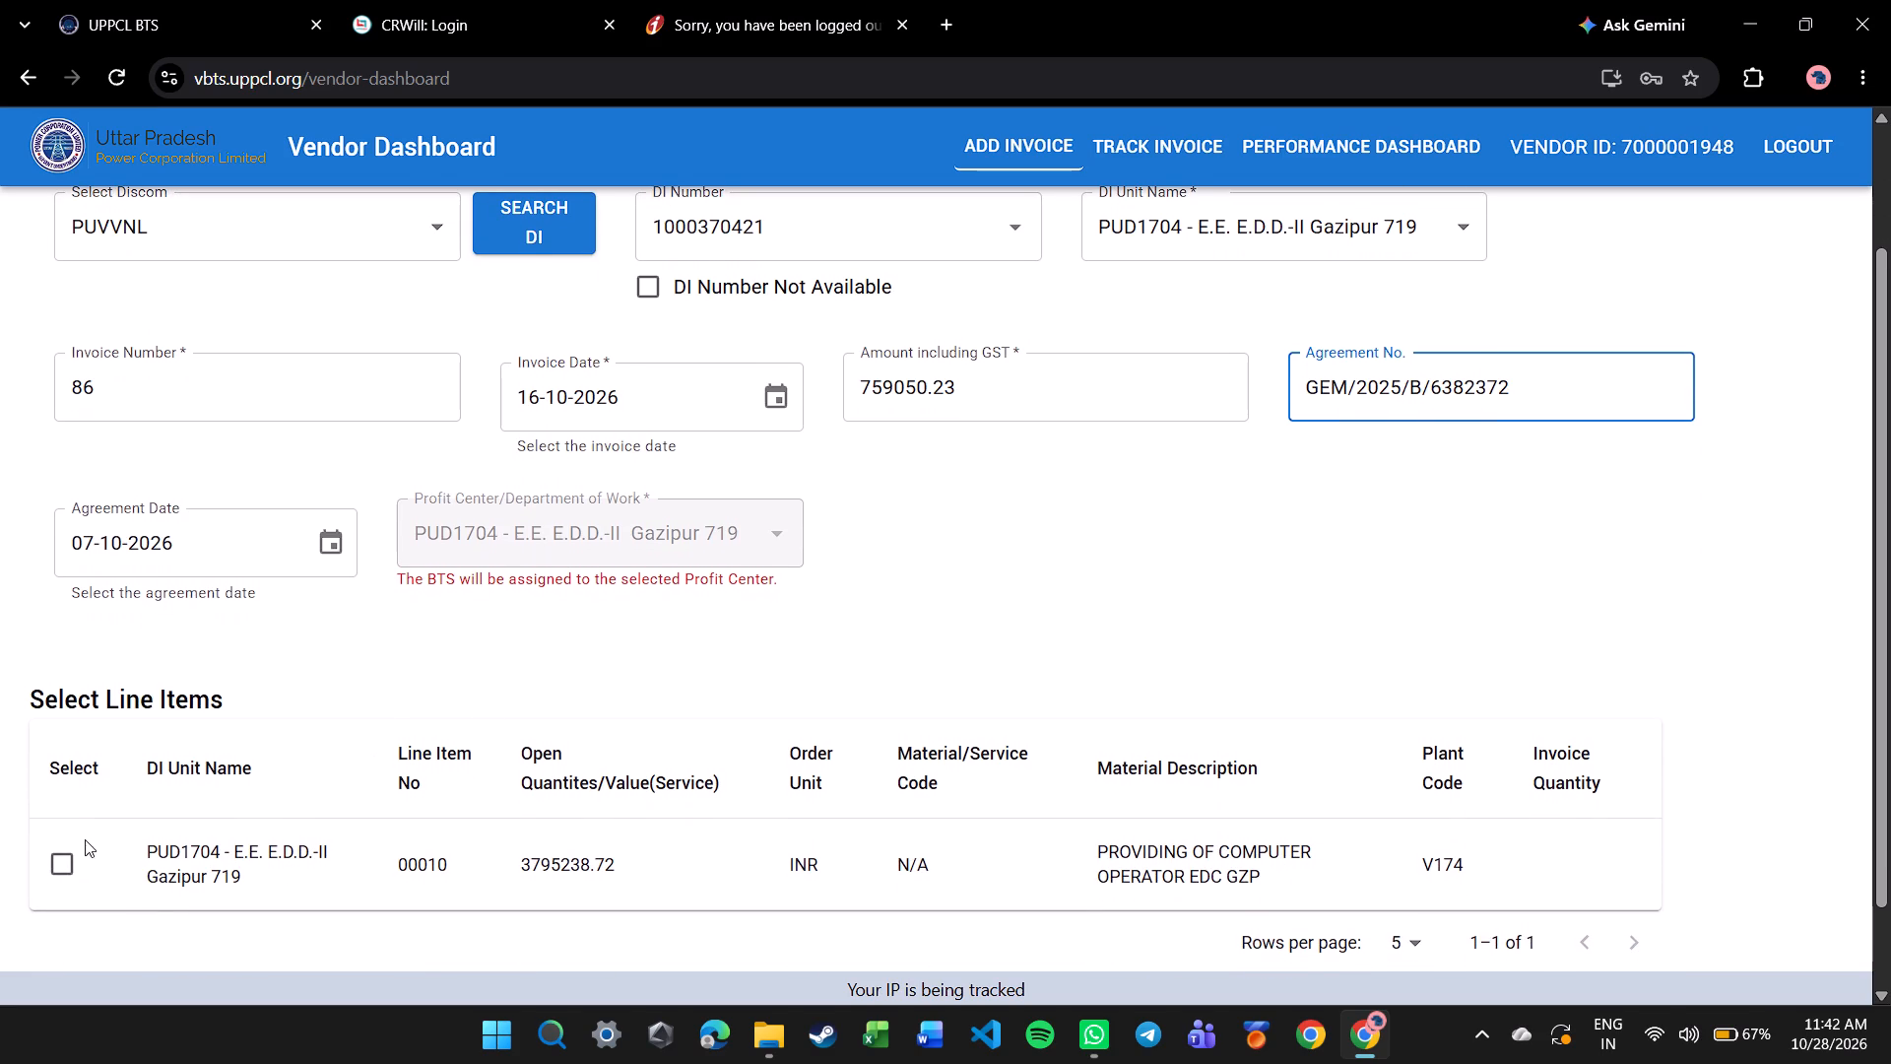
left_click(64, 851)
scroll(720, 843, "down", 2)
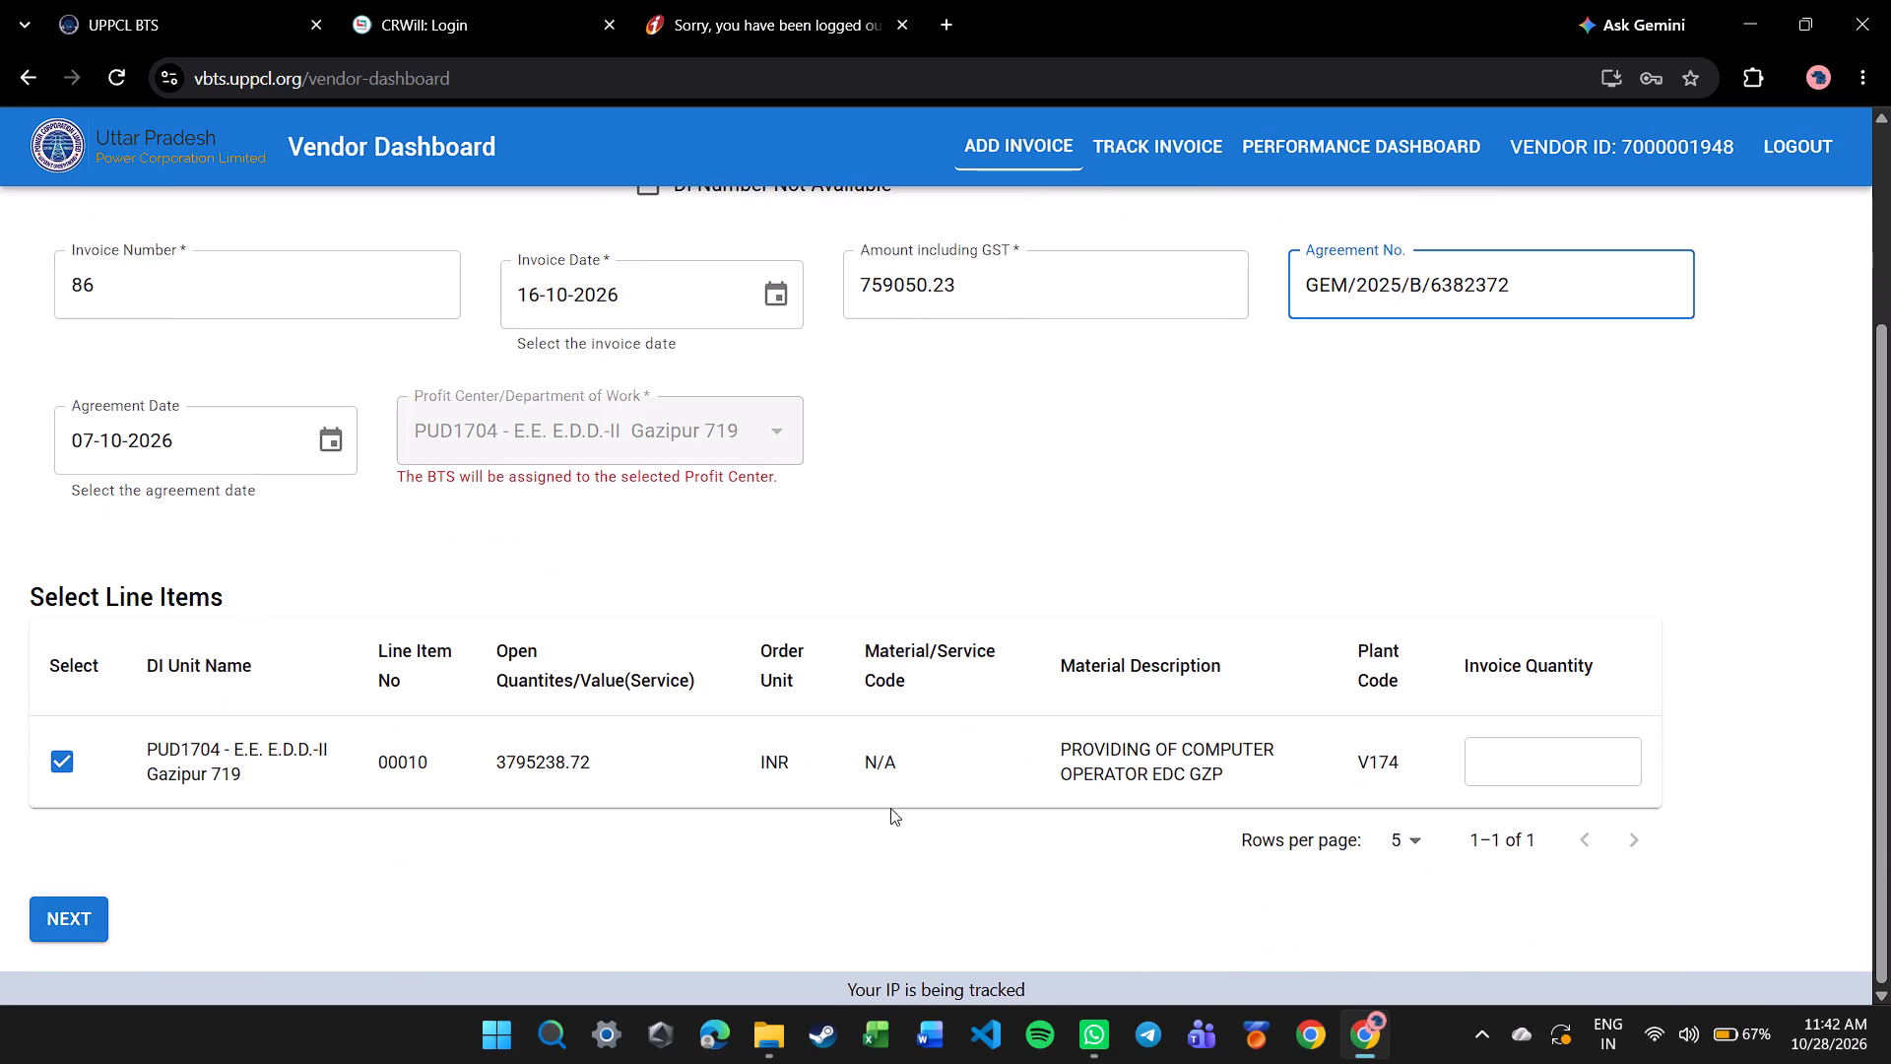
left_click(1495, 758)
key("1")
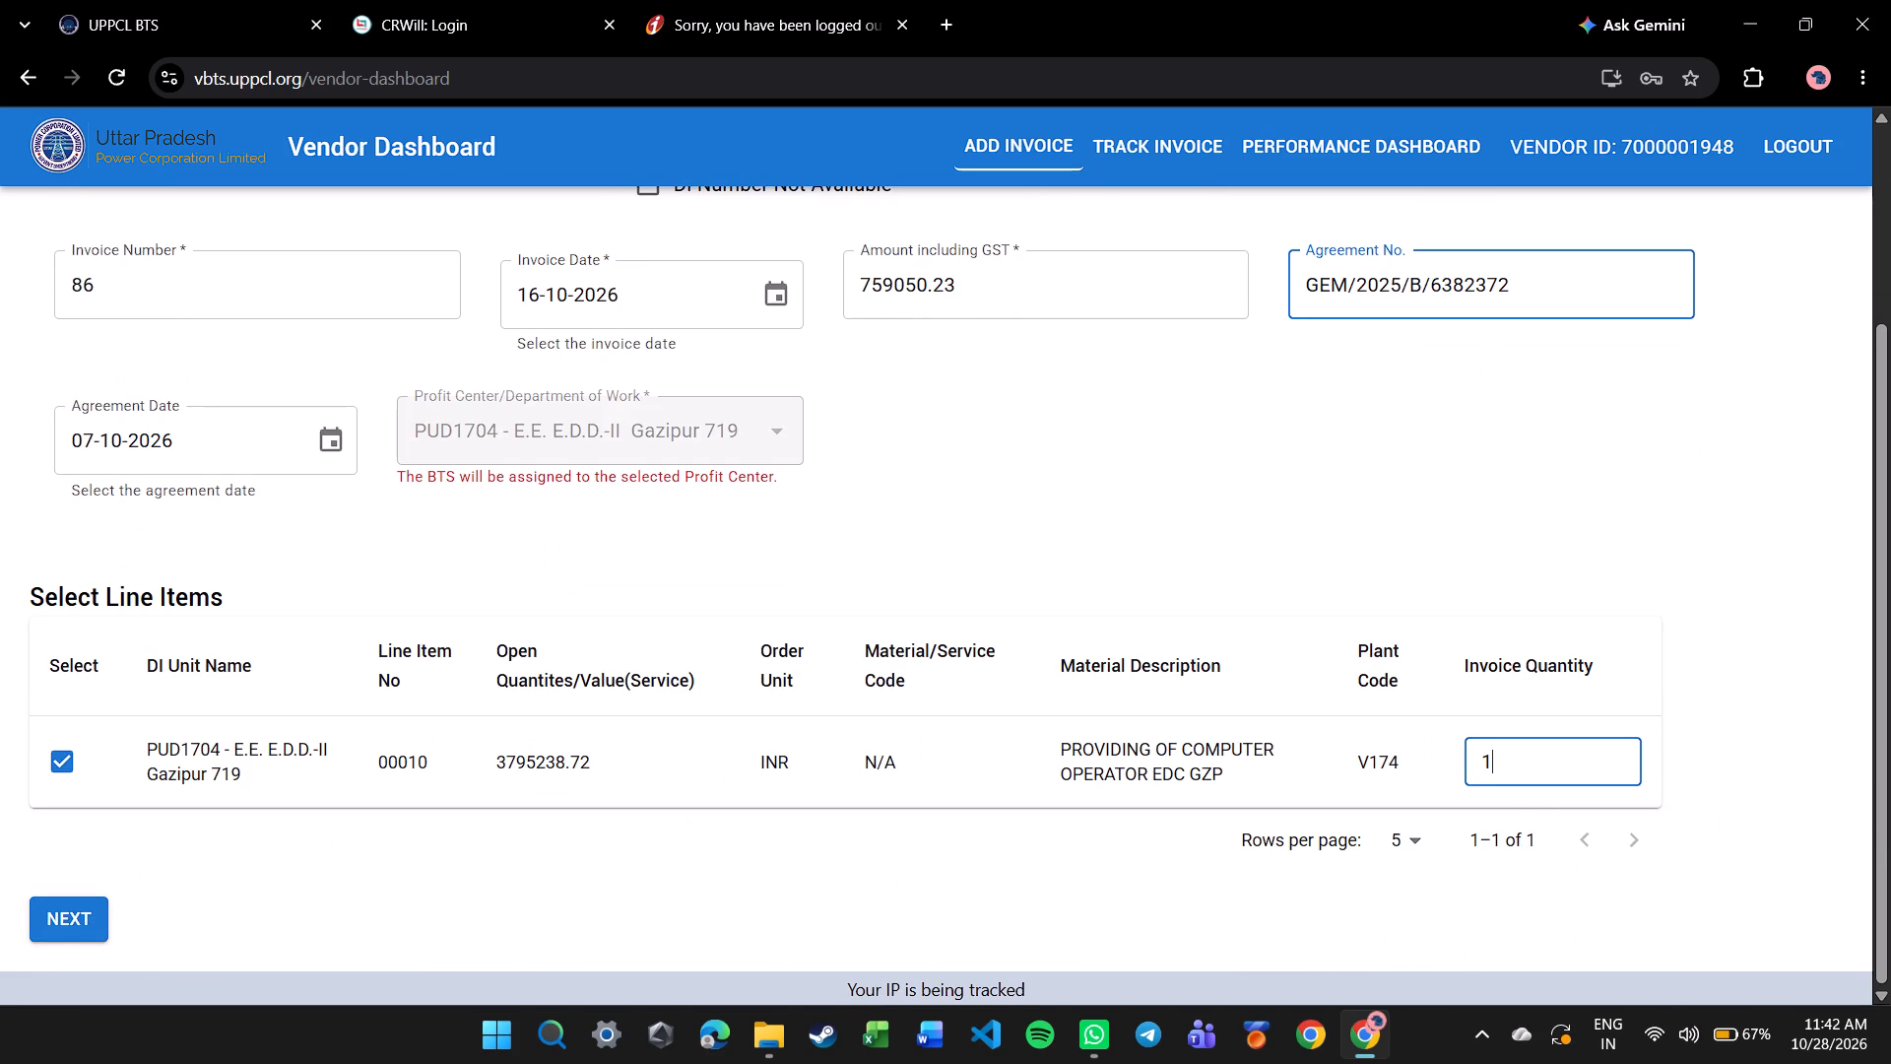
left_click(74, 910)
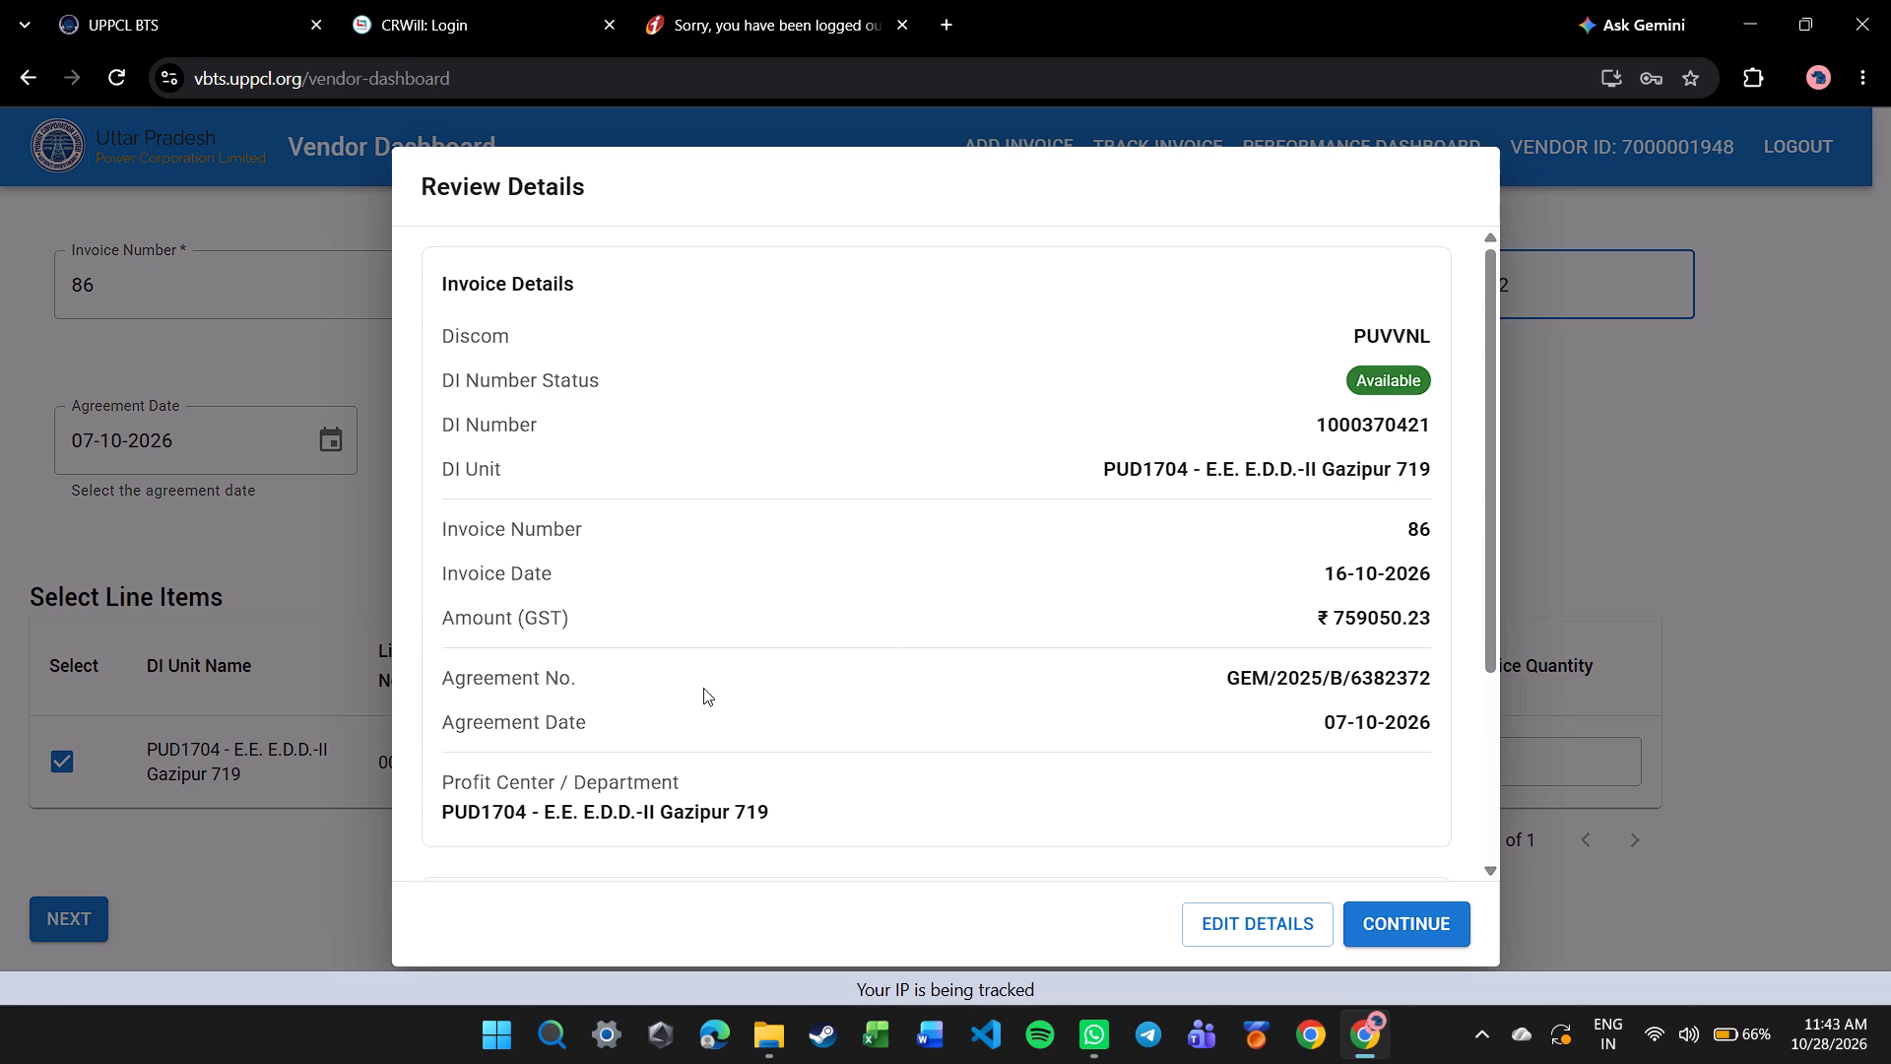
left_click(1453, 923)
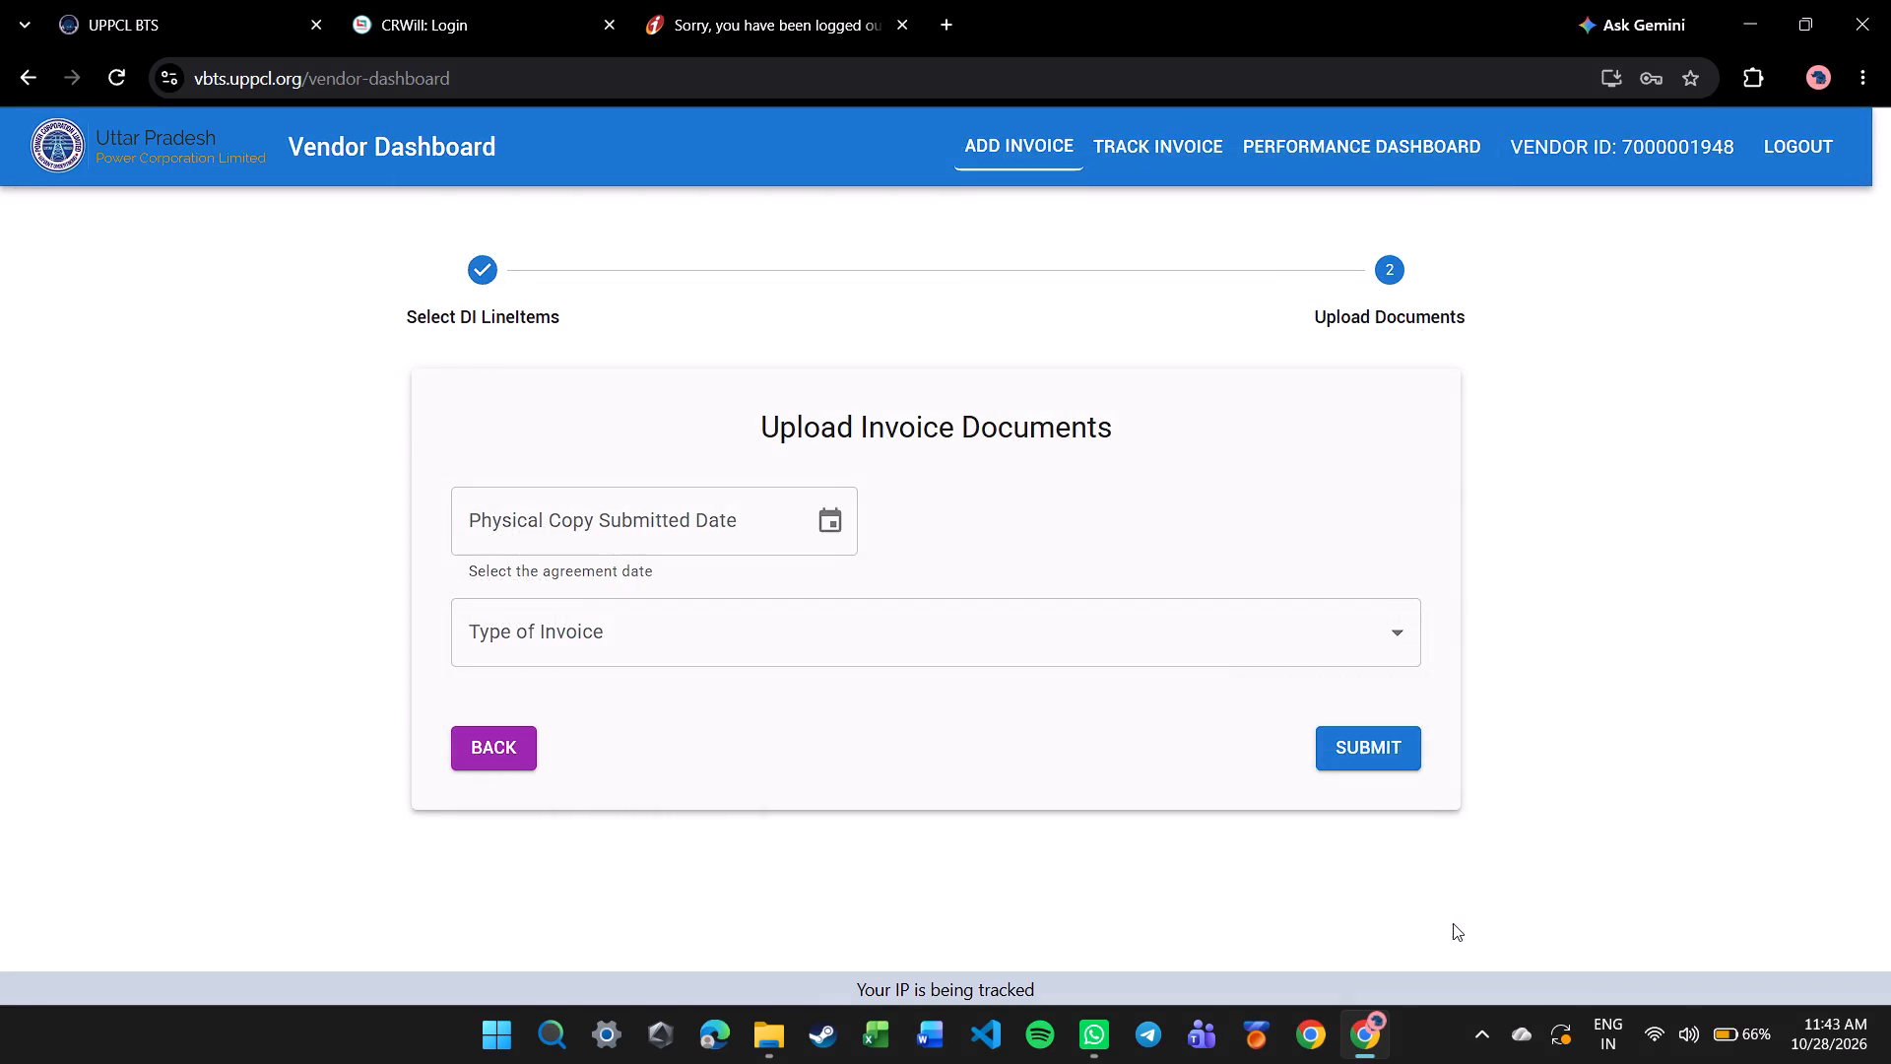
Set the physical copy submitted date to 28-10-2026 and the type of invoice to Manpower Services Invoice.
left_click(828, 530)
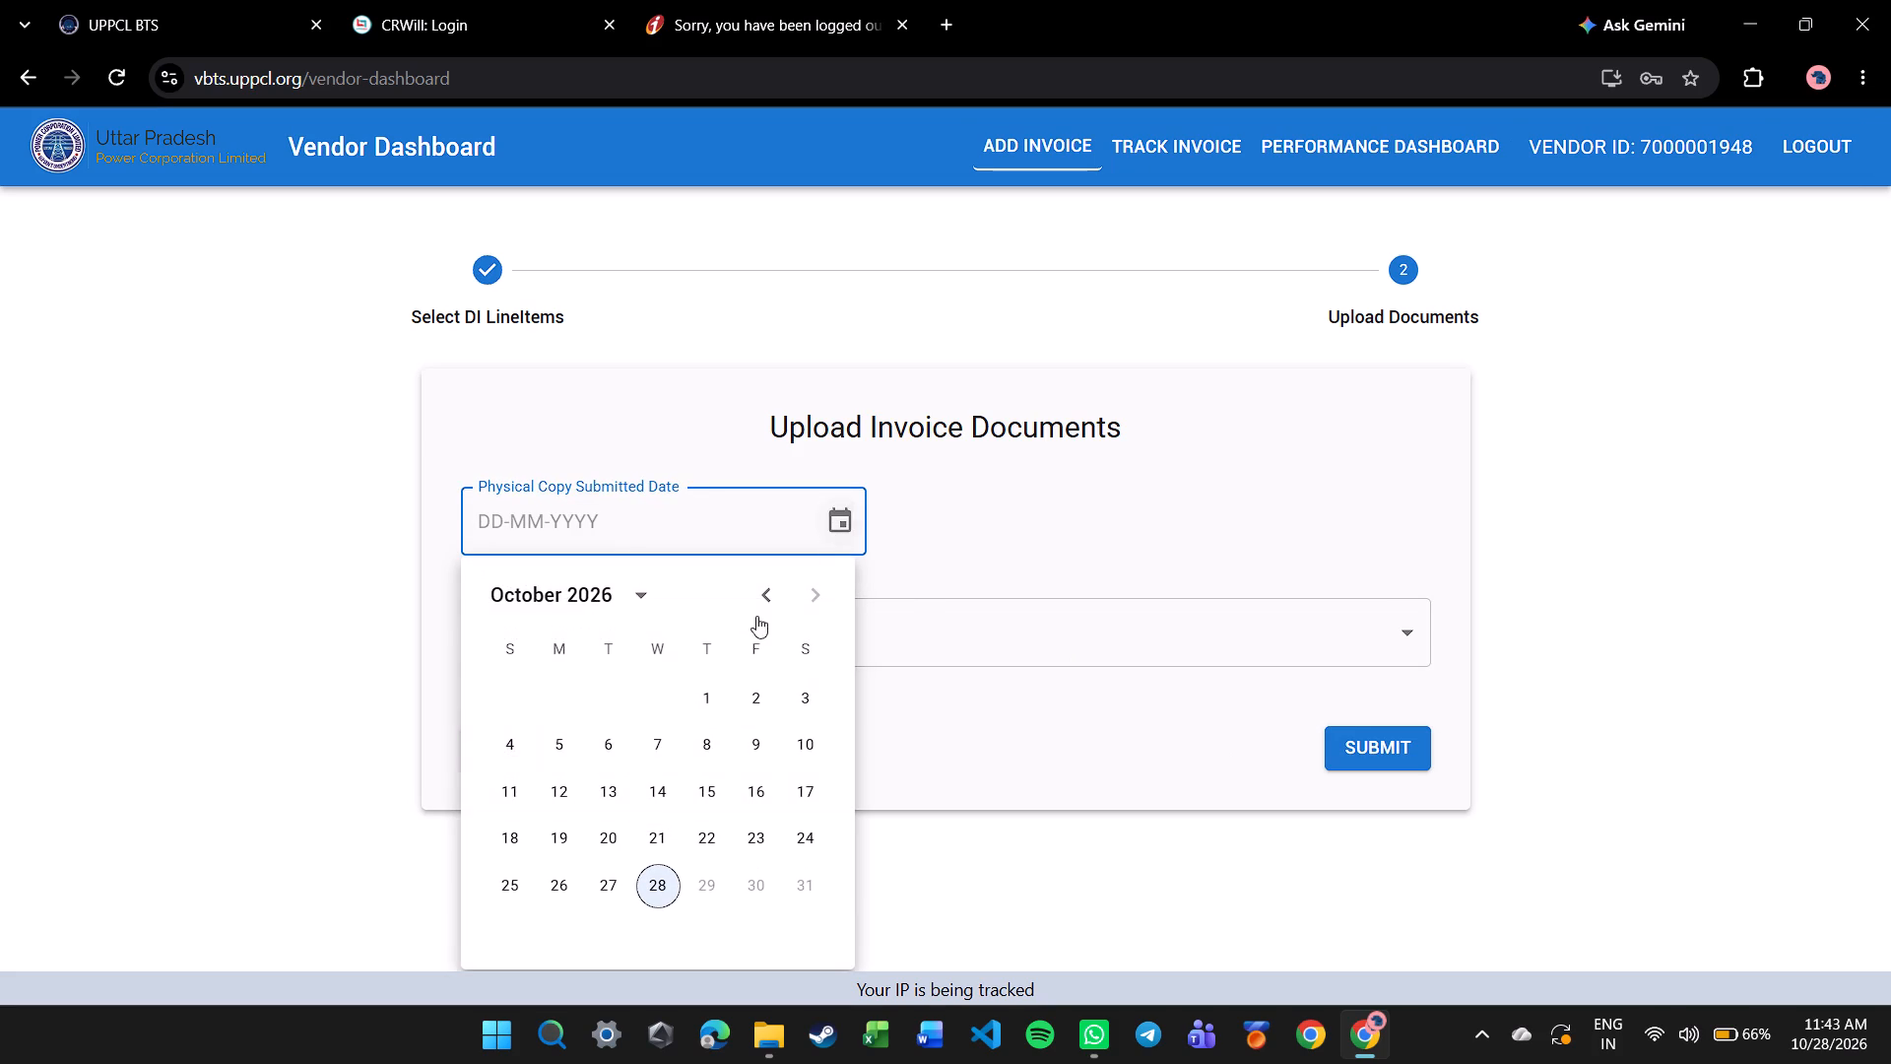
left_click(662, 886)
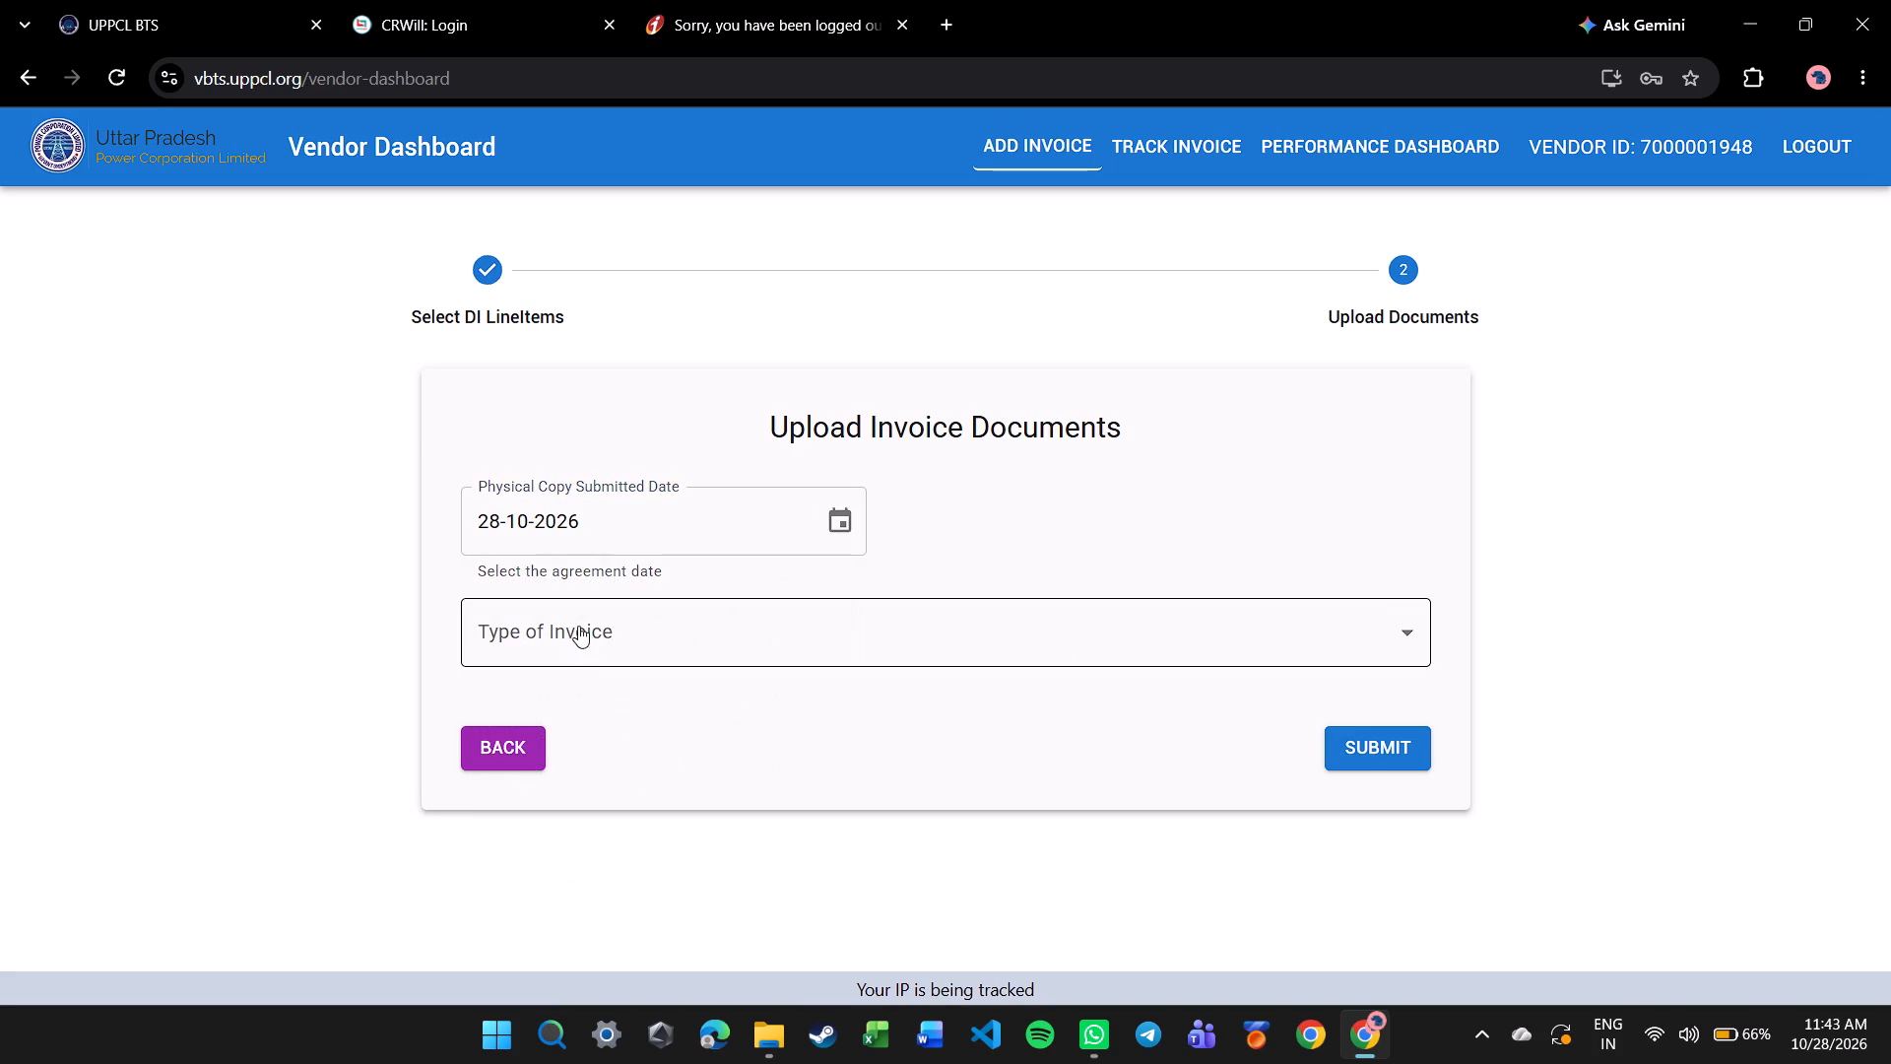
left_click(578, 626)
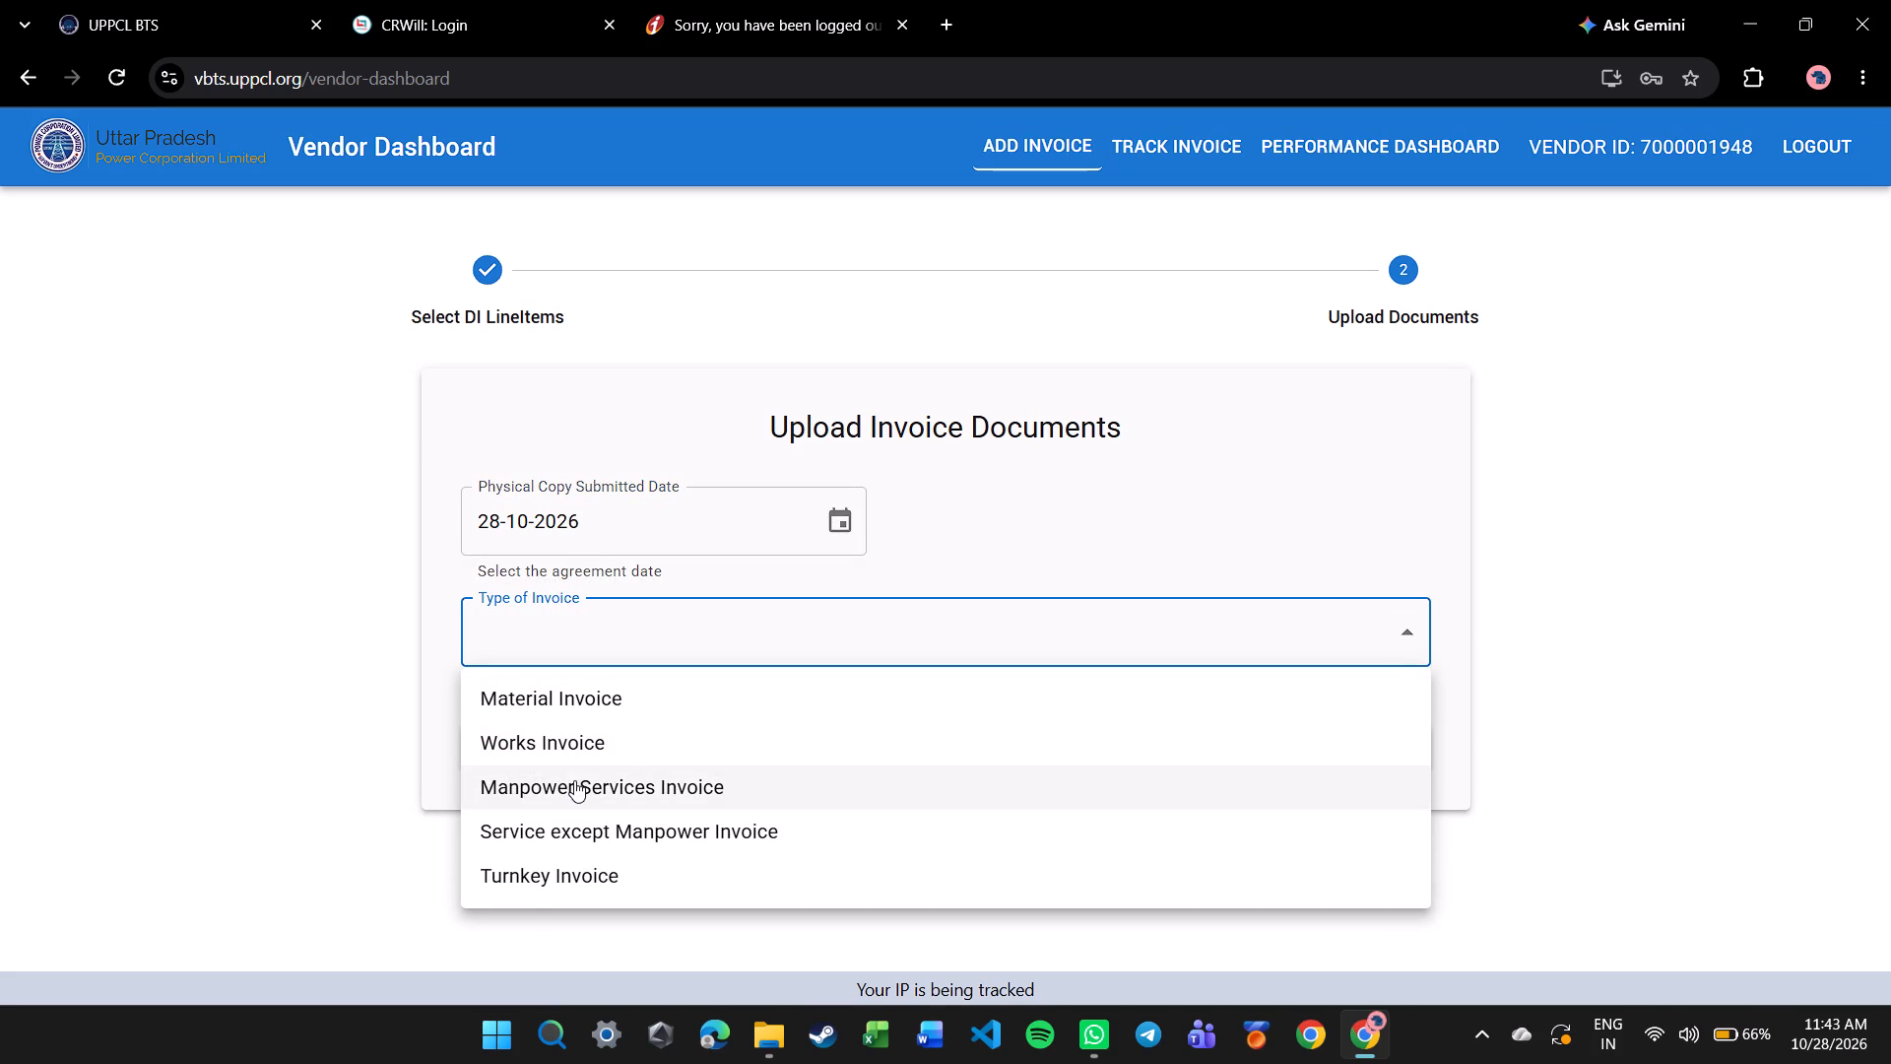
left_click(574, 780)
Attach the PDF in 86 (35) as the Manpower Invoice and Aug (35) attendi as the Attendance Proof.
scroll(647, 871, "down", 1)
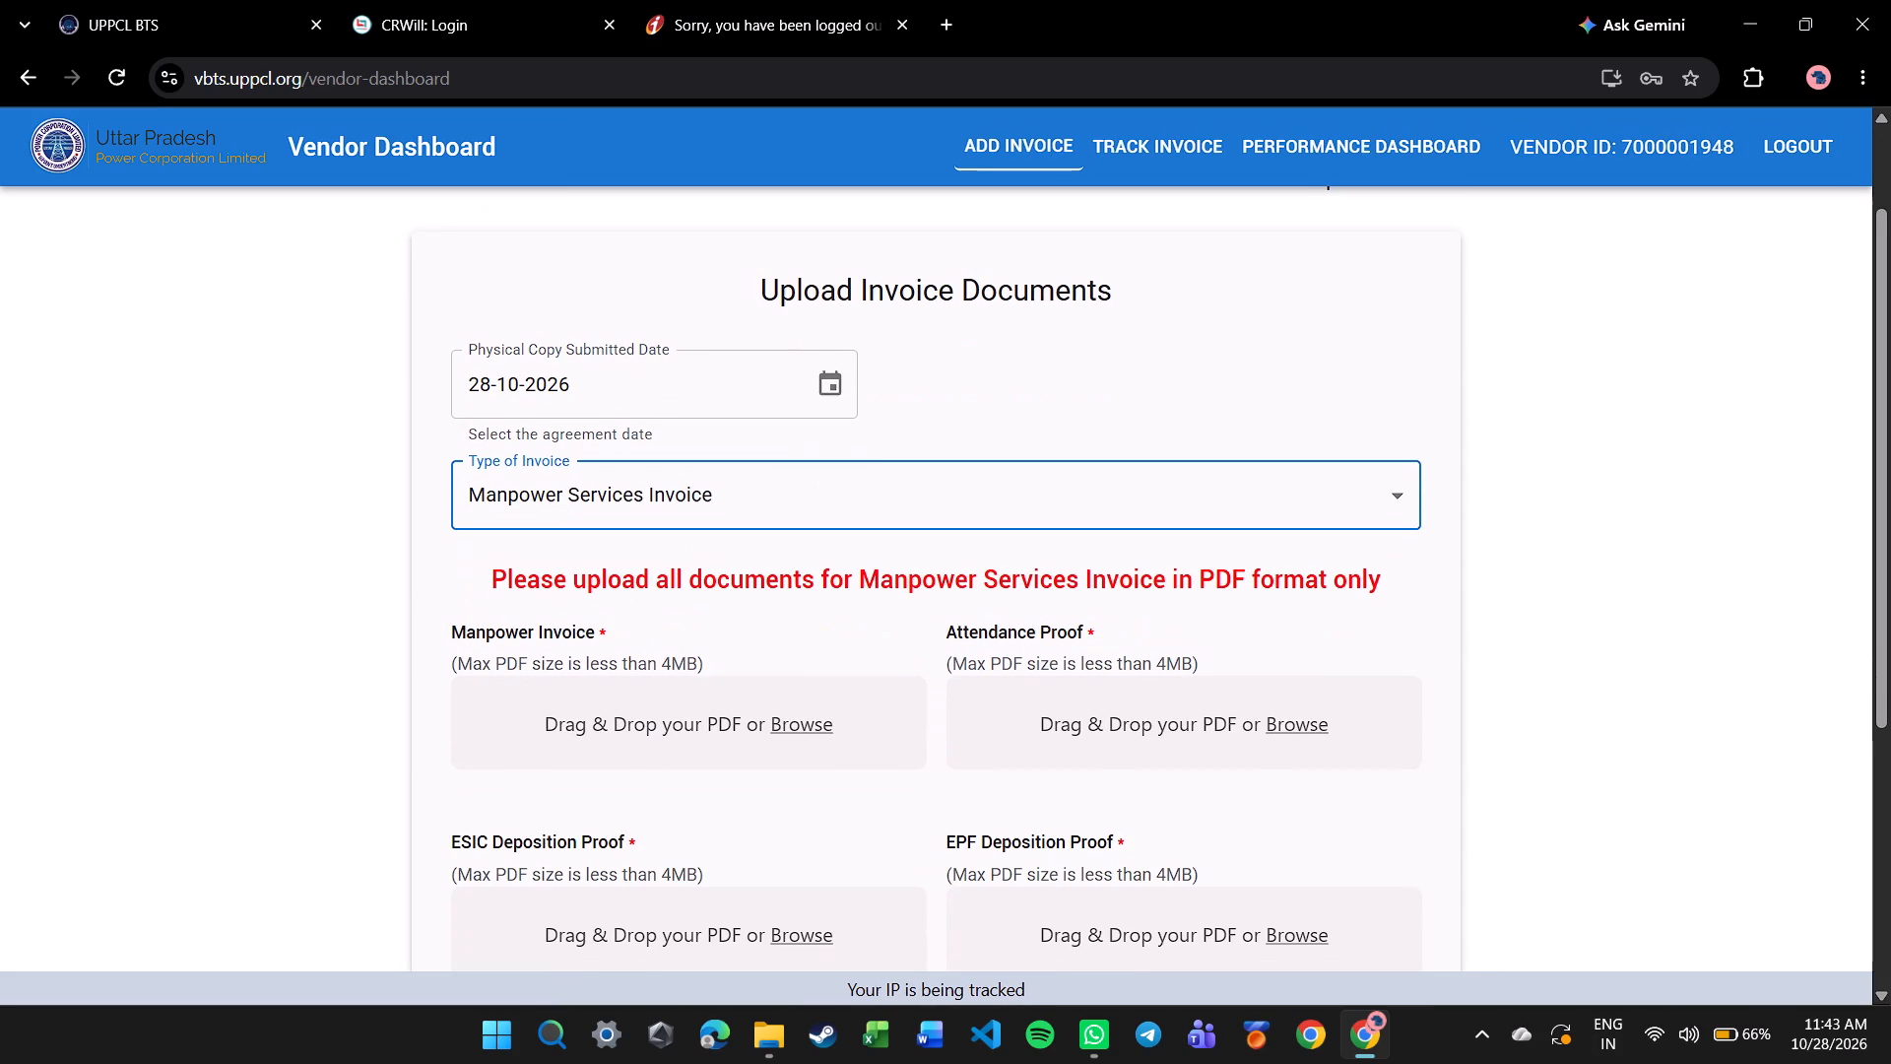
left_click(641, 742)
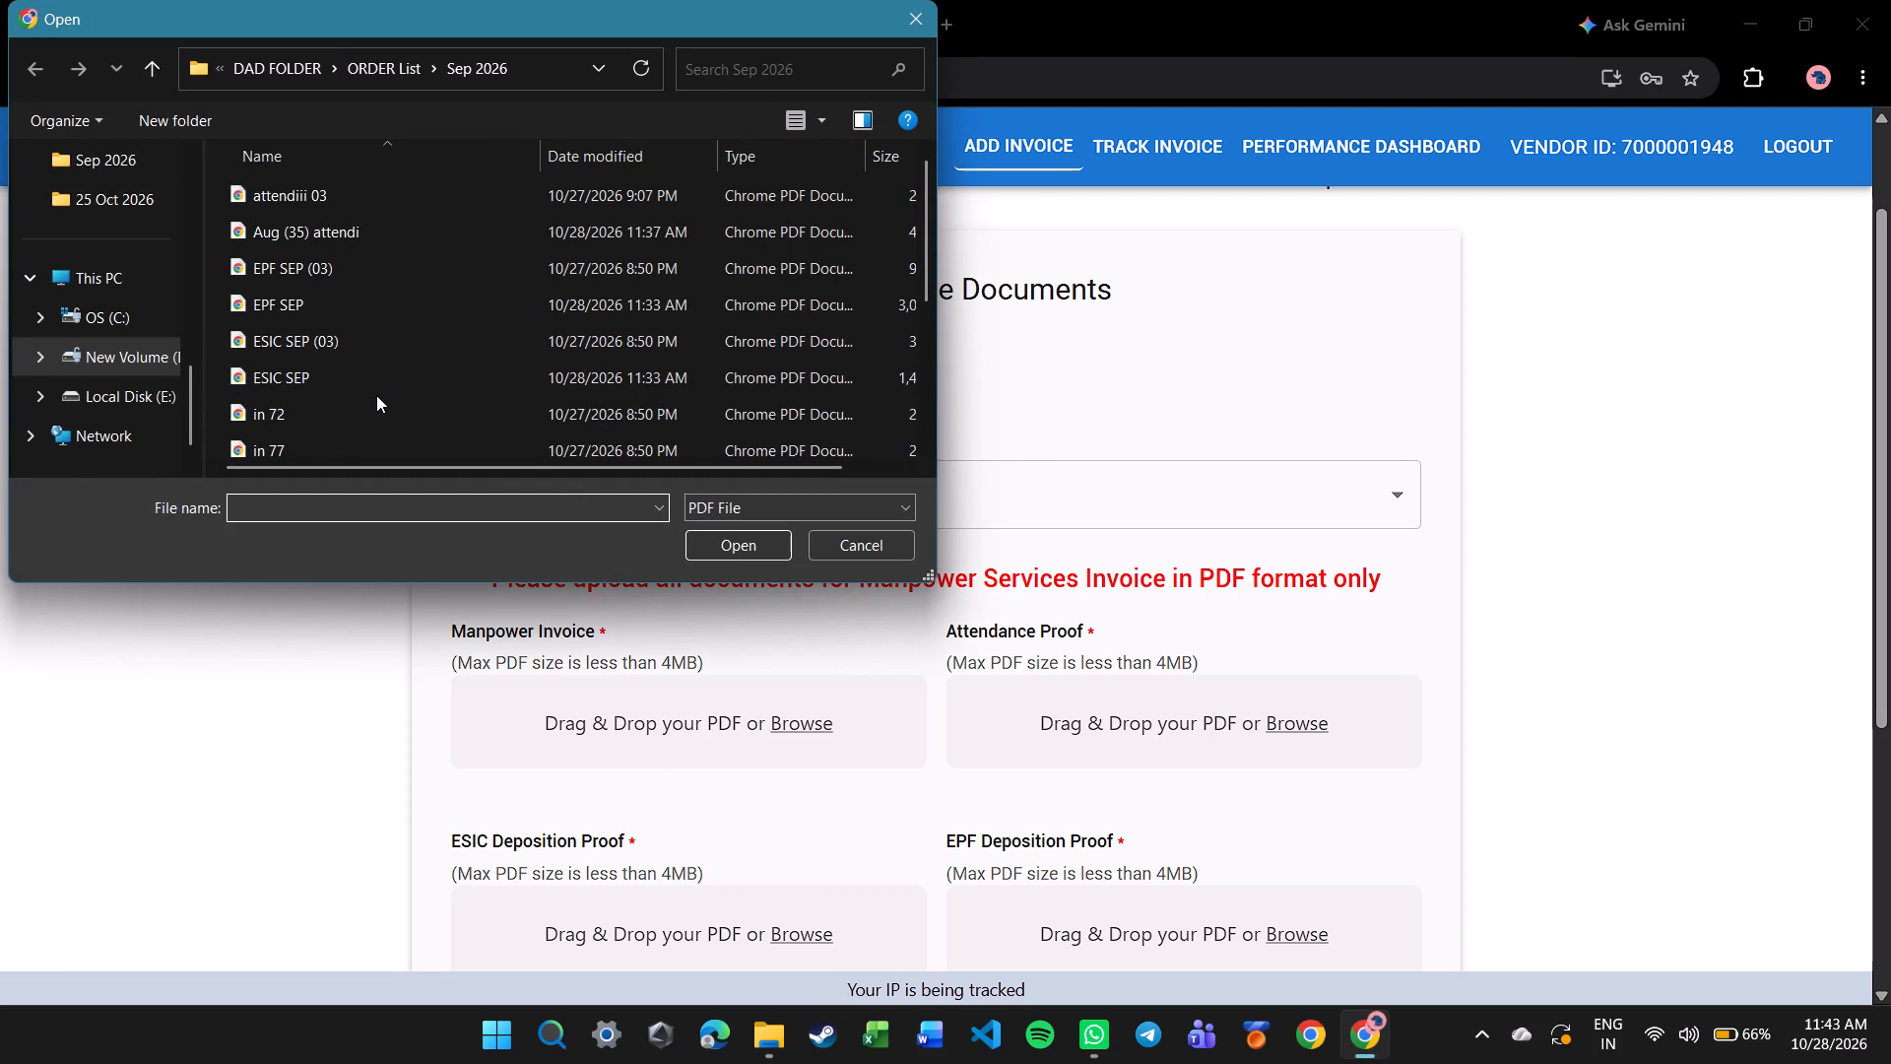
scroll(388, 383, "down", 1)
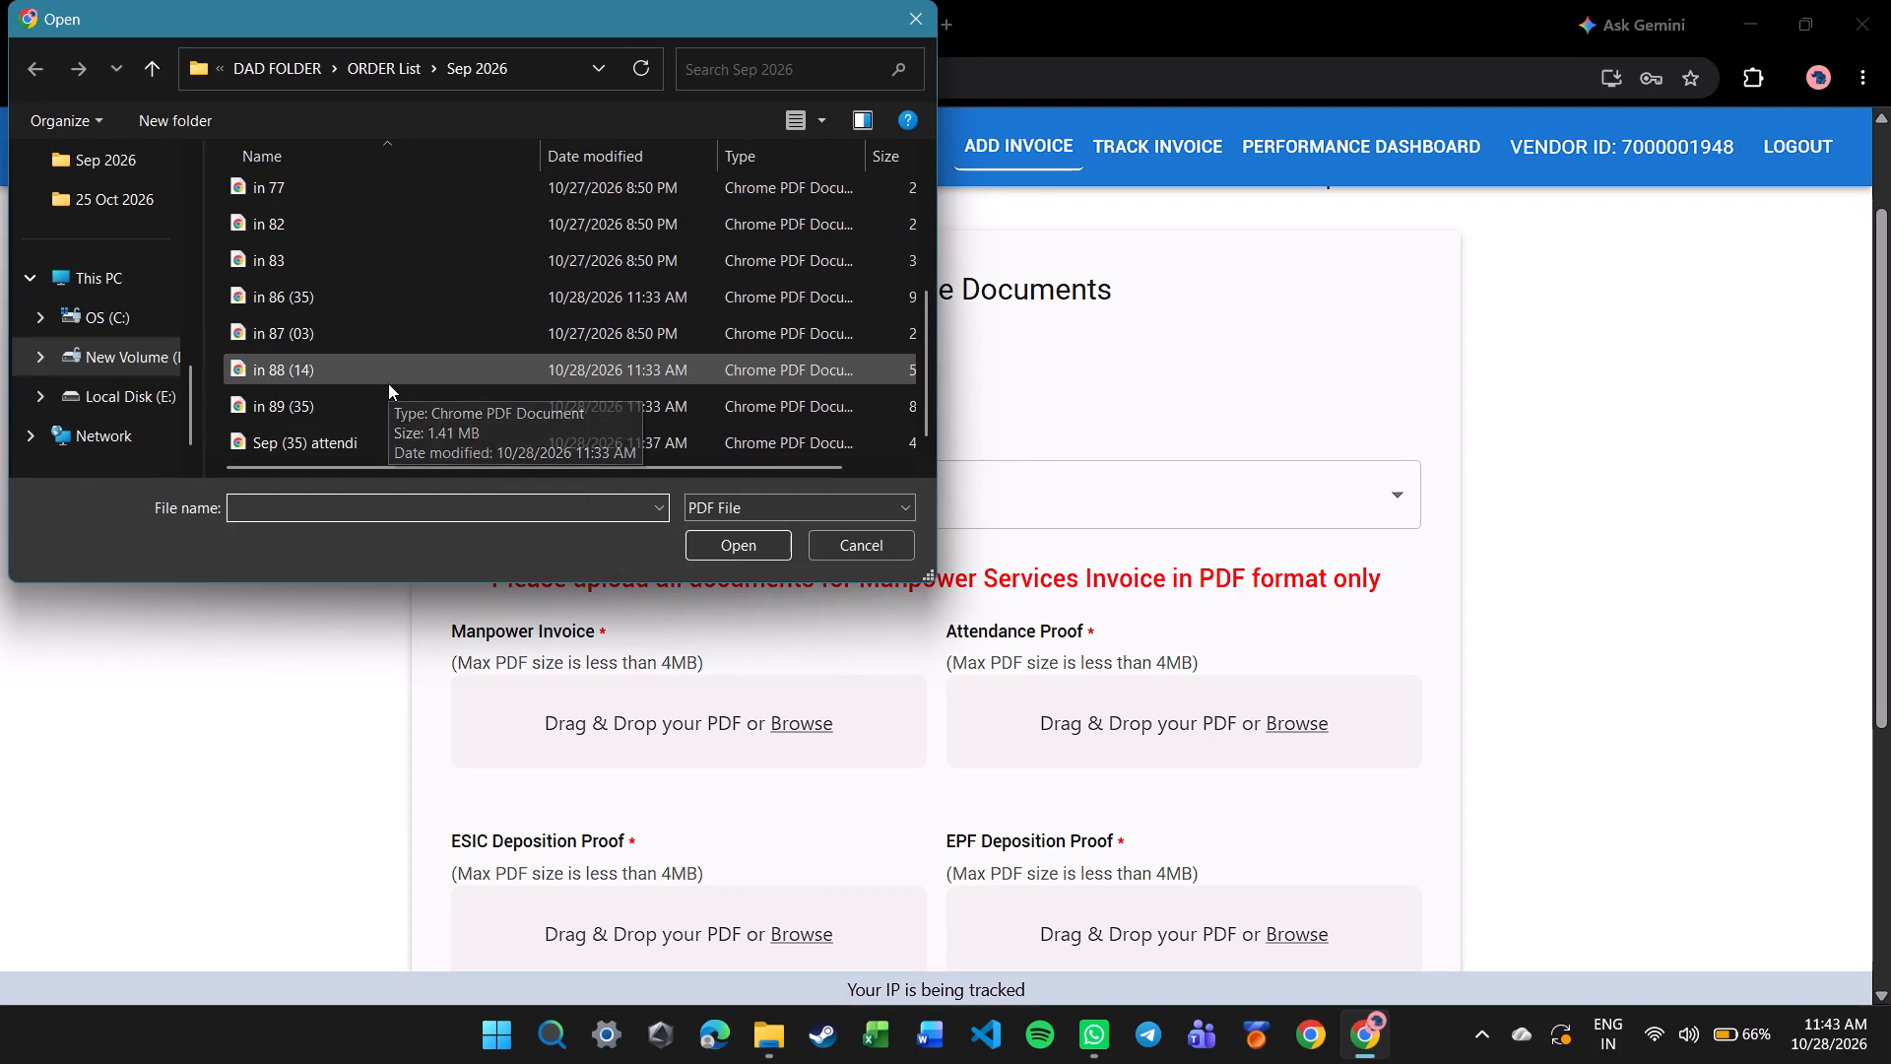
scroll(388, 383, "down", 1)
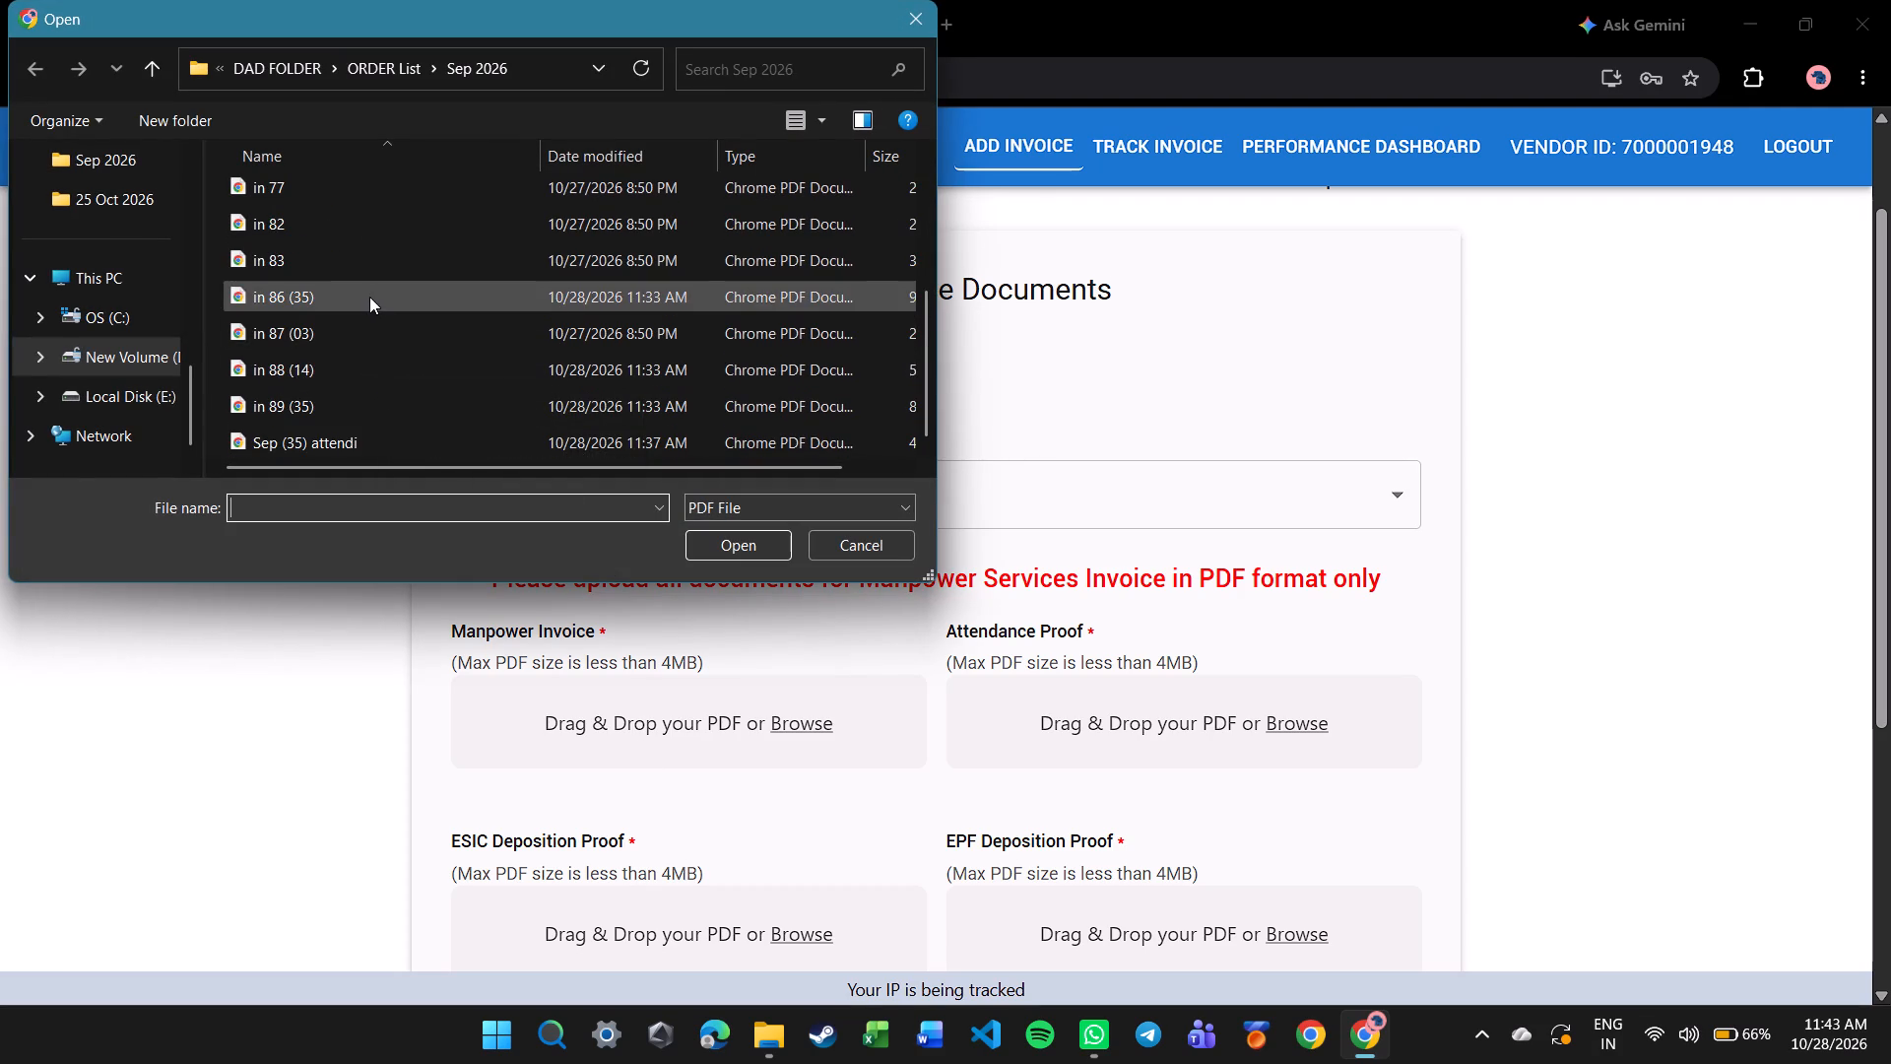
double_click(369, 297)
left_click(1019, 705)
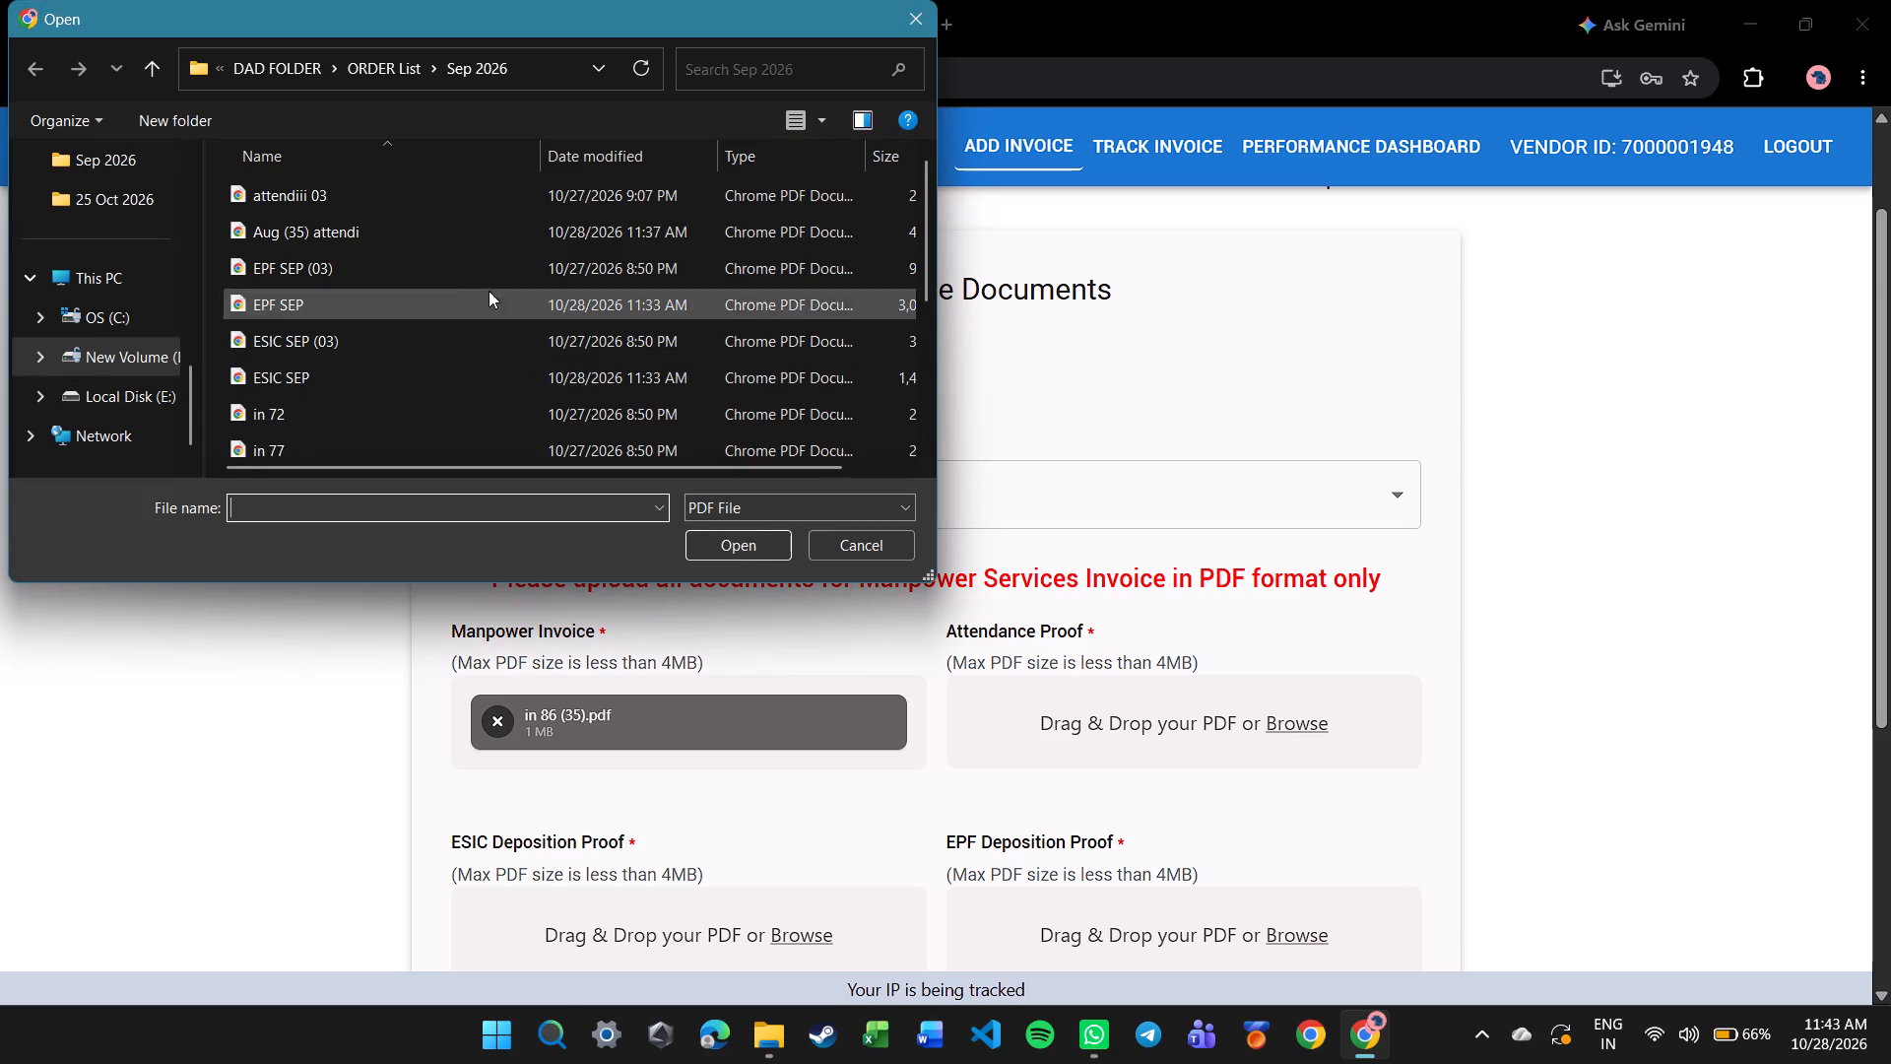
double_click(440, 233)
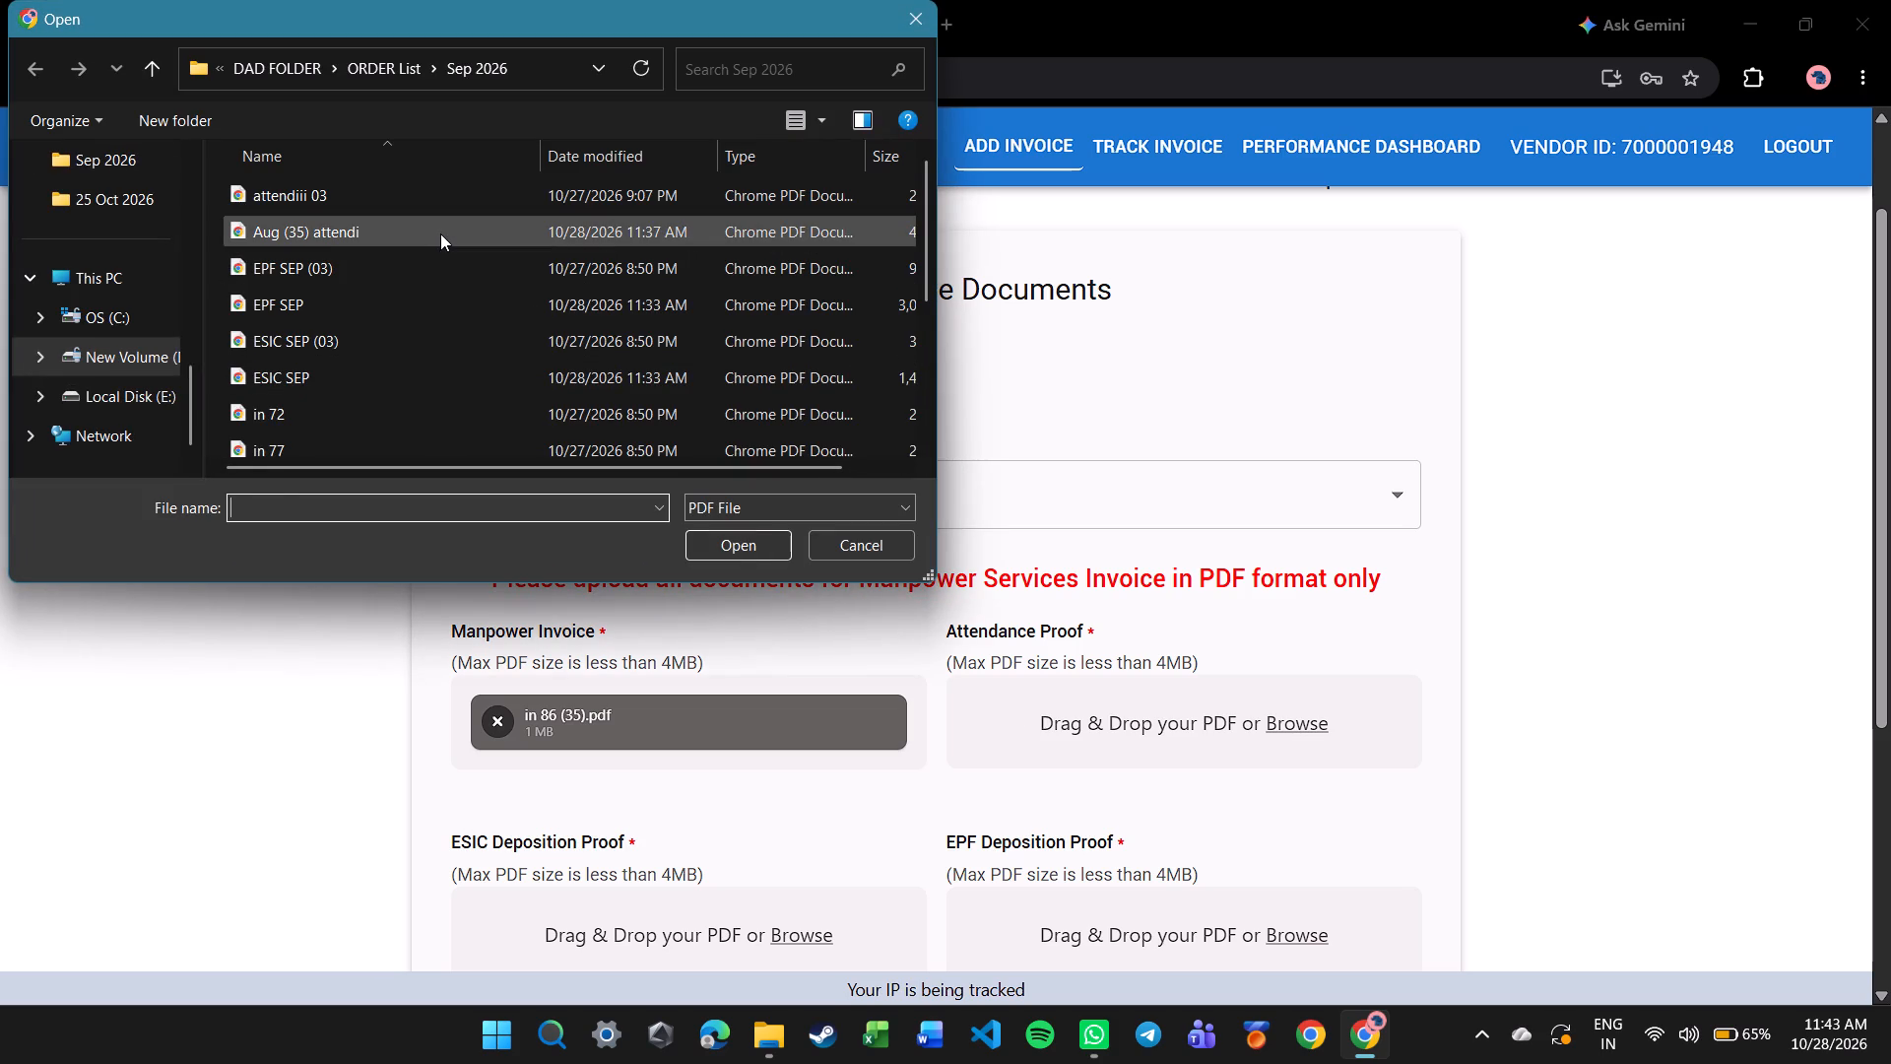
Attach the PDF ESIC SEP as the ESIC Deposition Proof and EPF SEP as the EPF Deposition Proof.
scroll(615, 577, "down", 1)
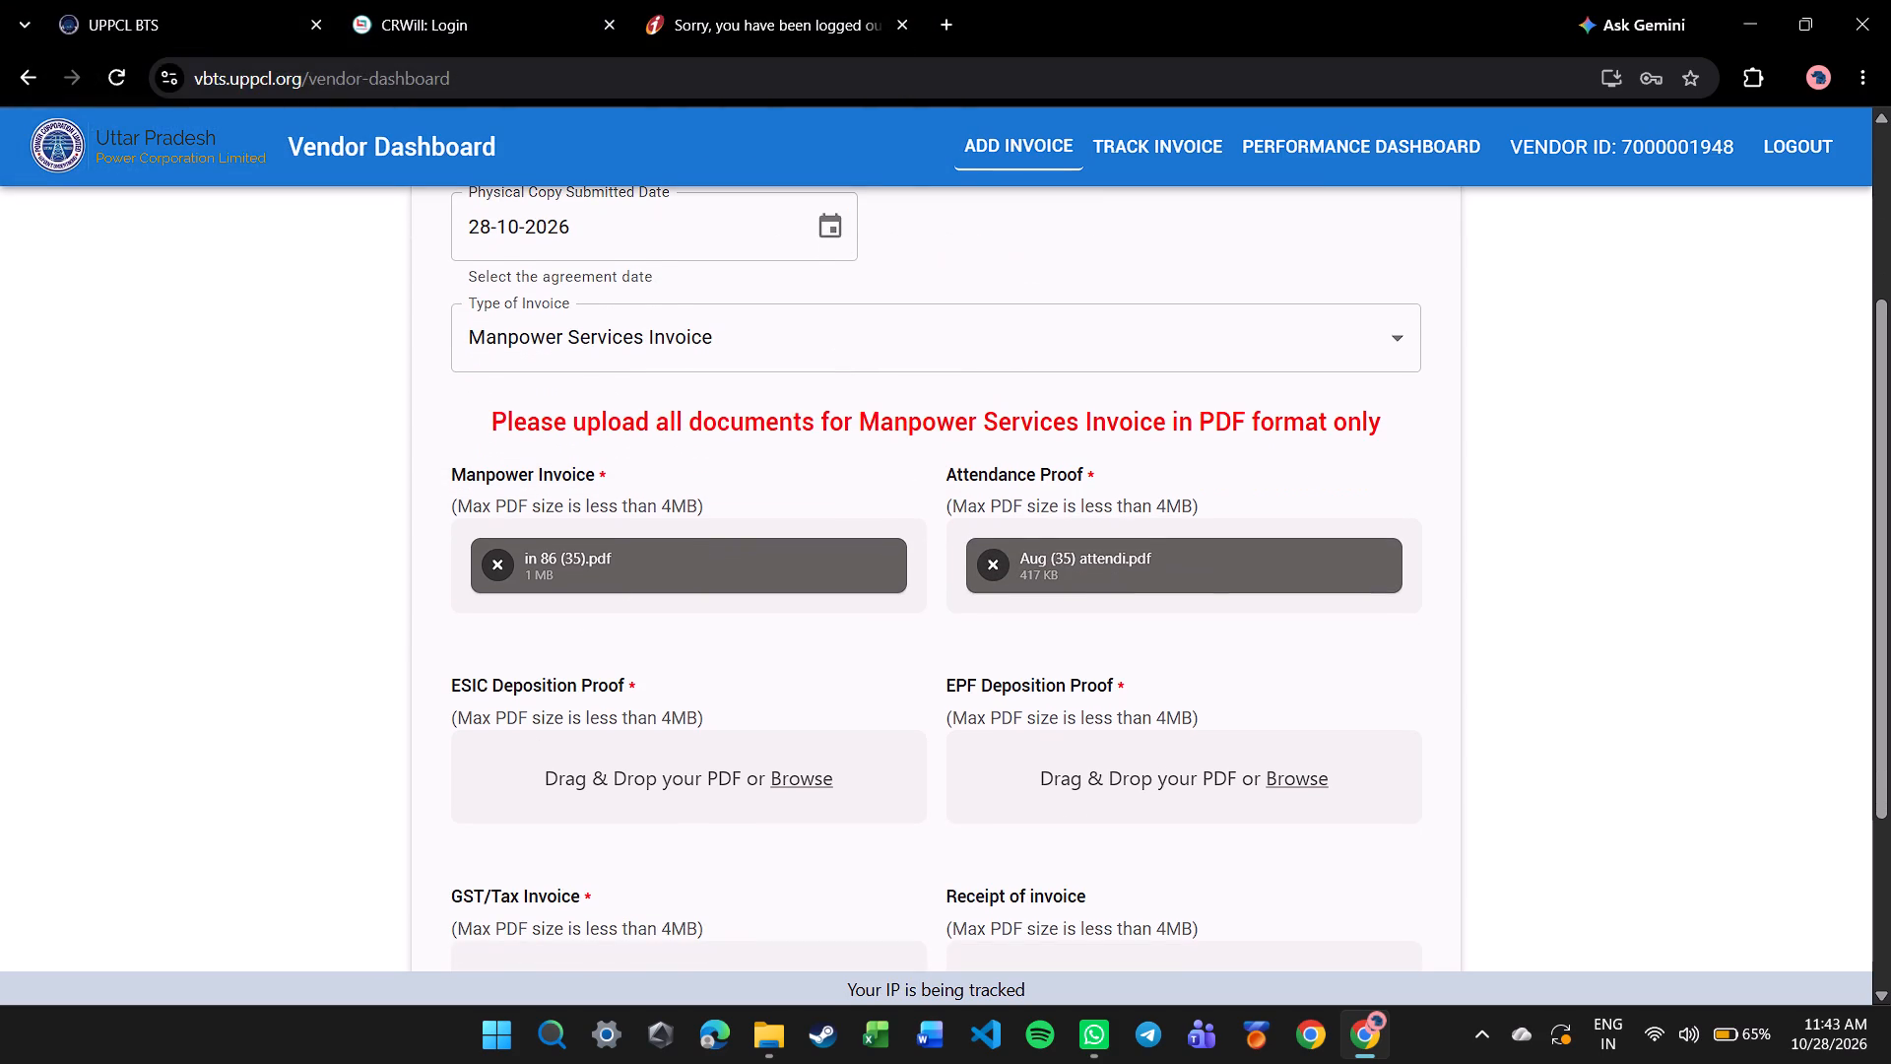
left_click(528, 770)
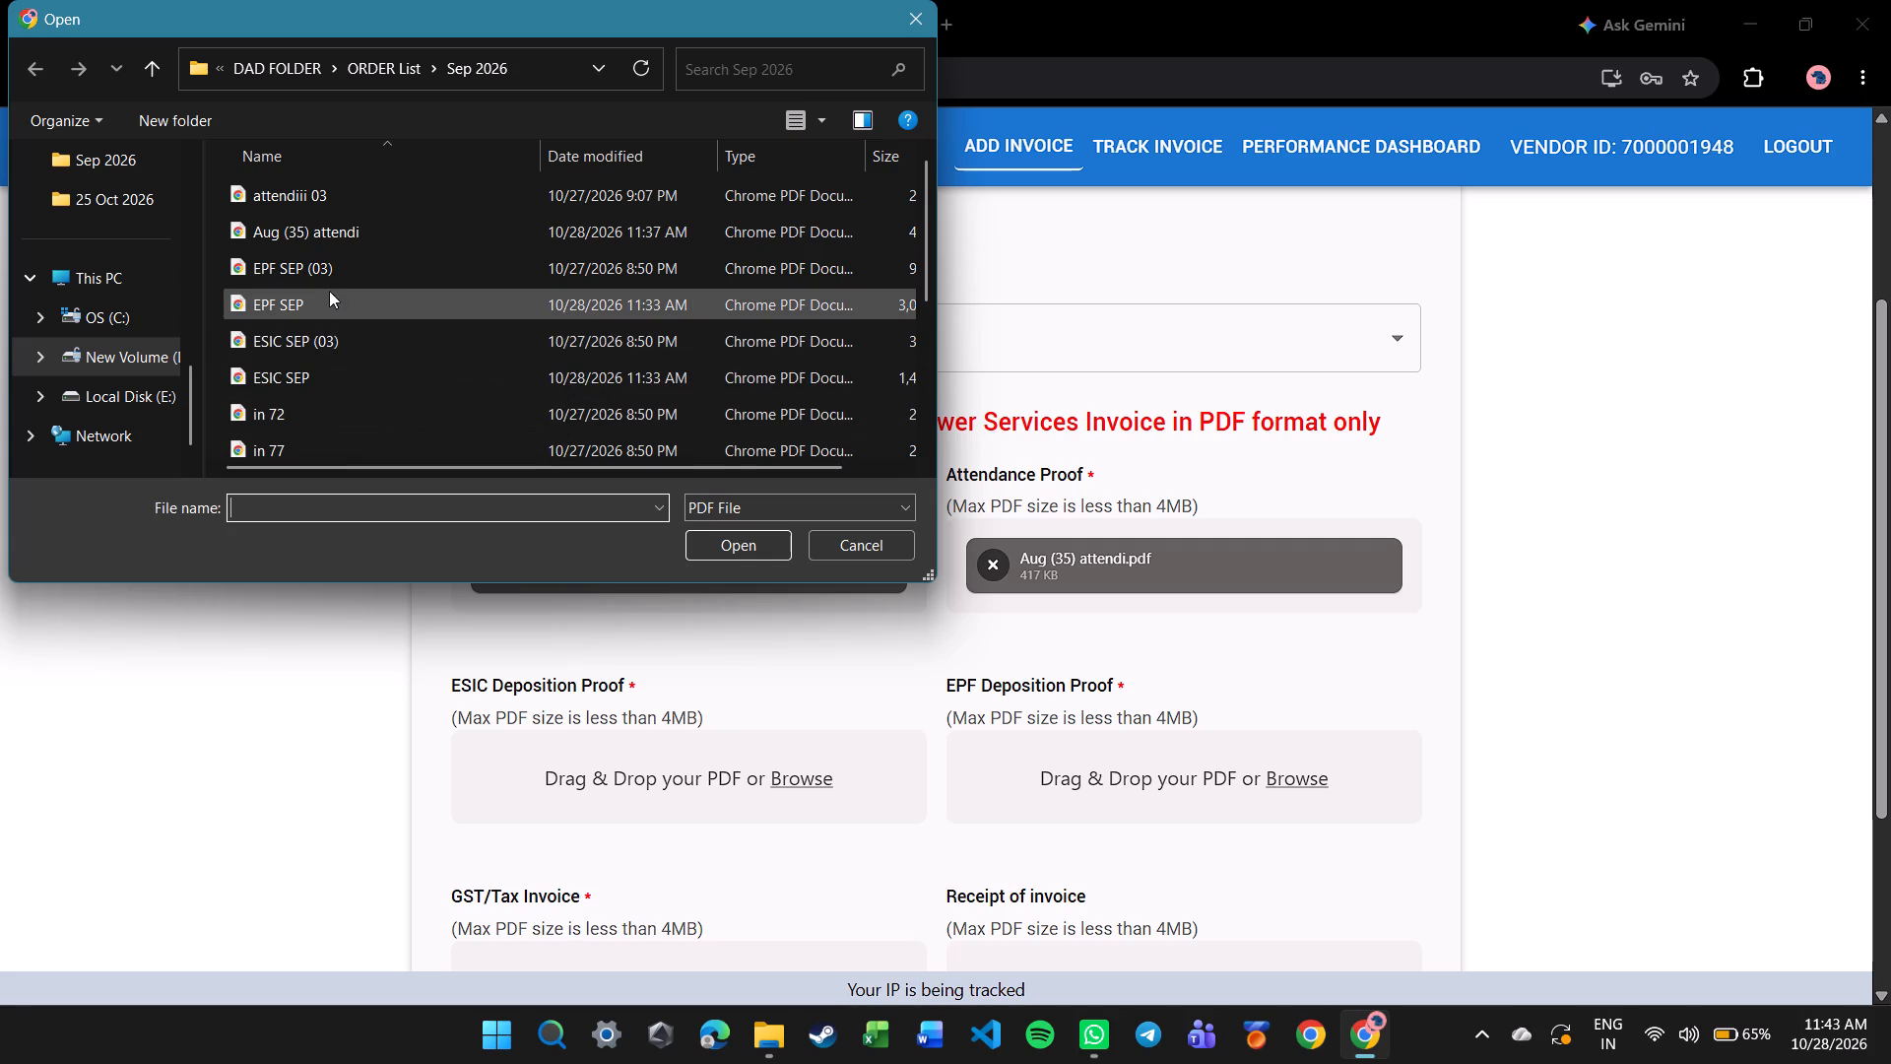
double_click(304, 375)
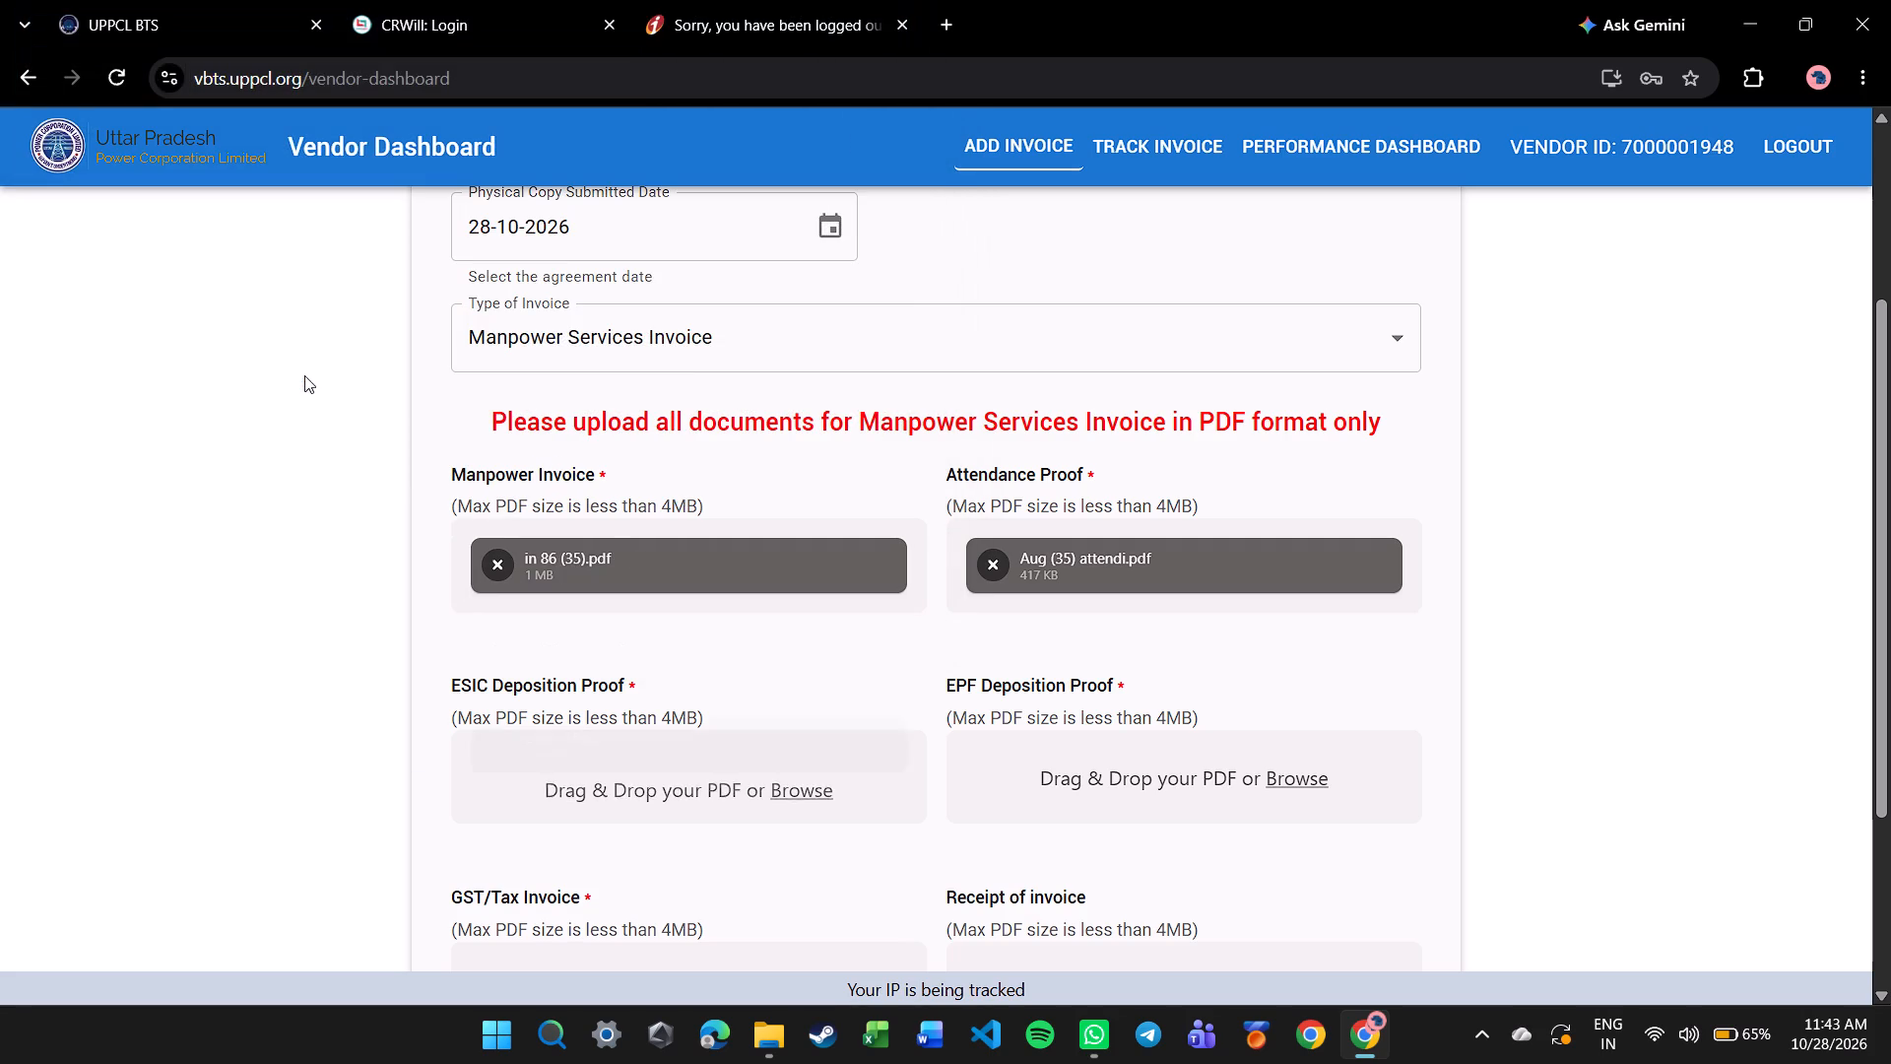
left_click(998, 734)
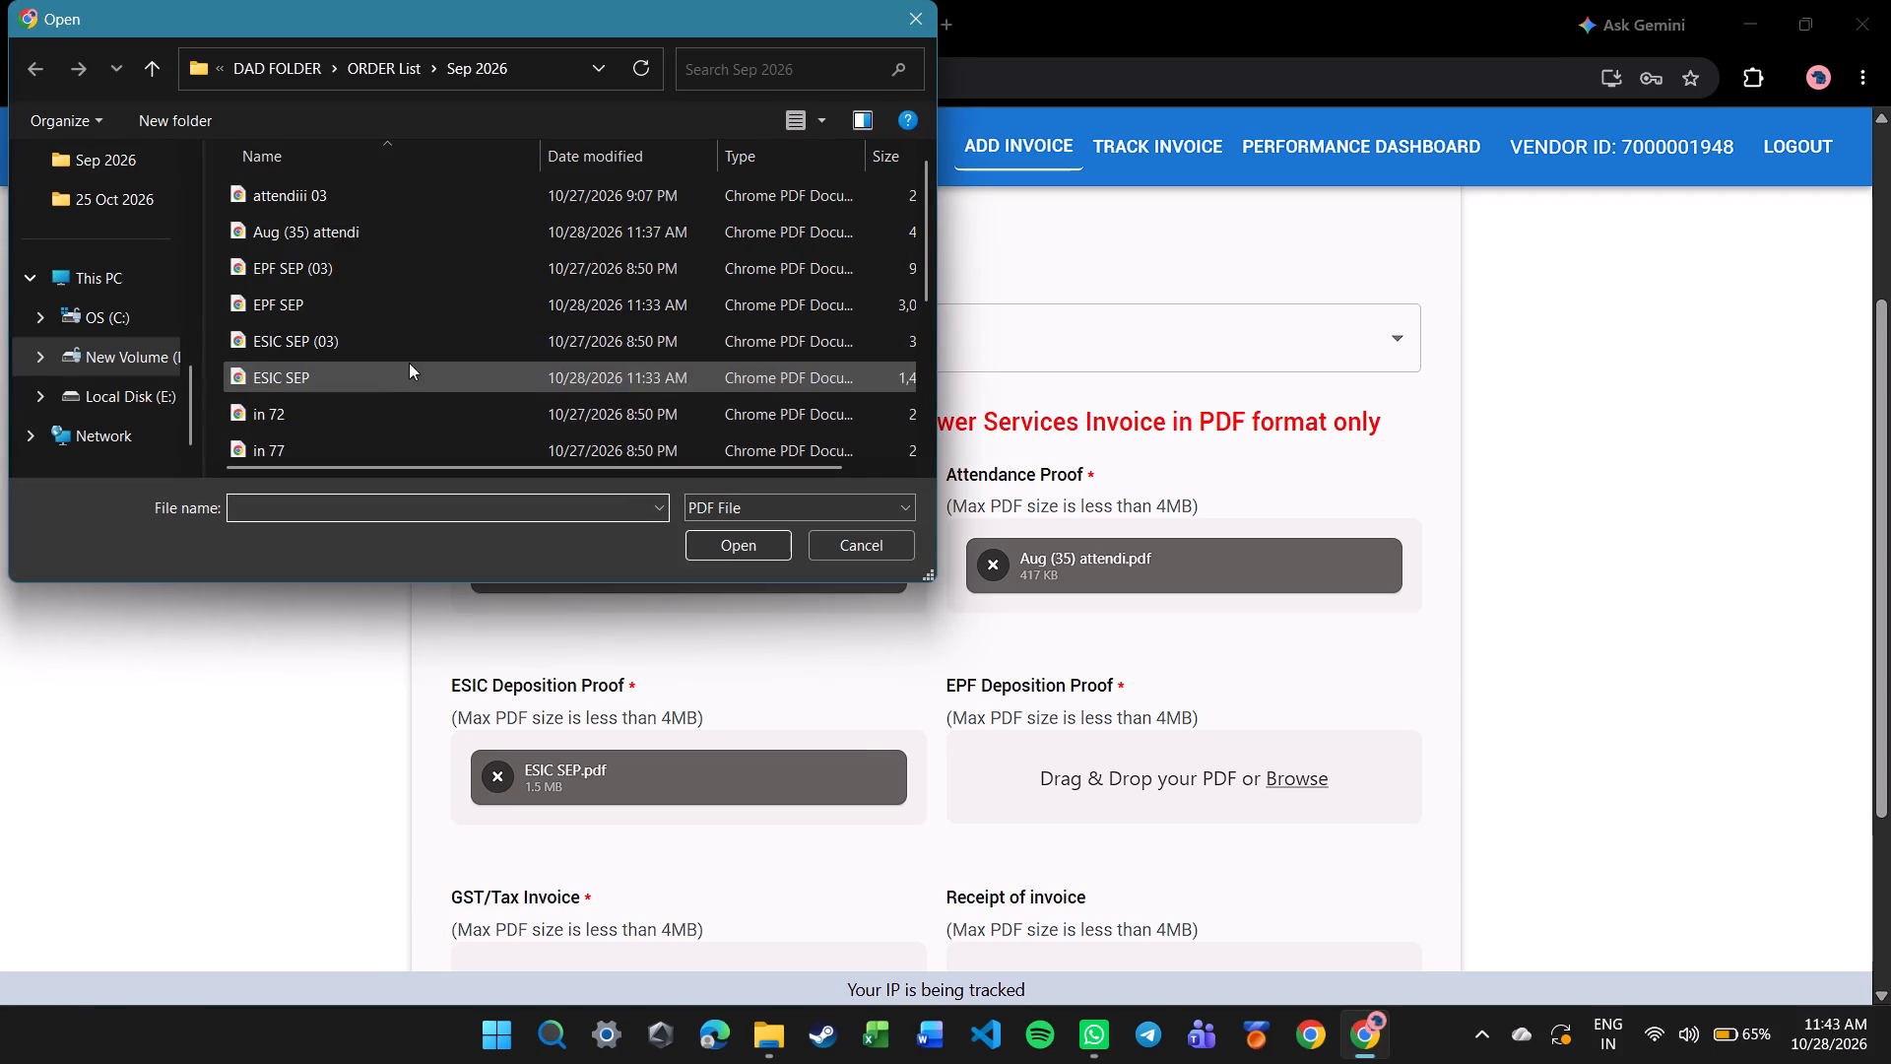
double_click(398, 304)
Attach the PDF in 86 (35) as both the GST/Tax Invoice and the Receipt of invoice.
scroll(665, 629, "down", 2)
left_click(590, 760)
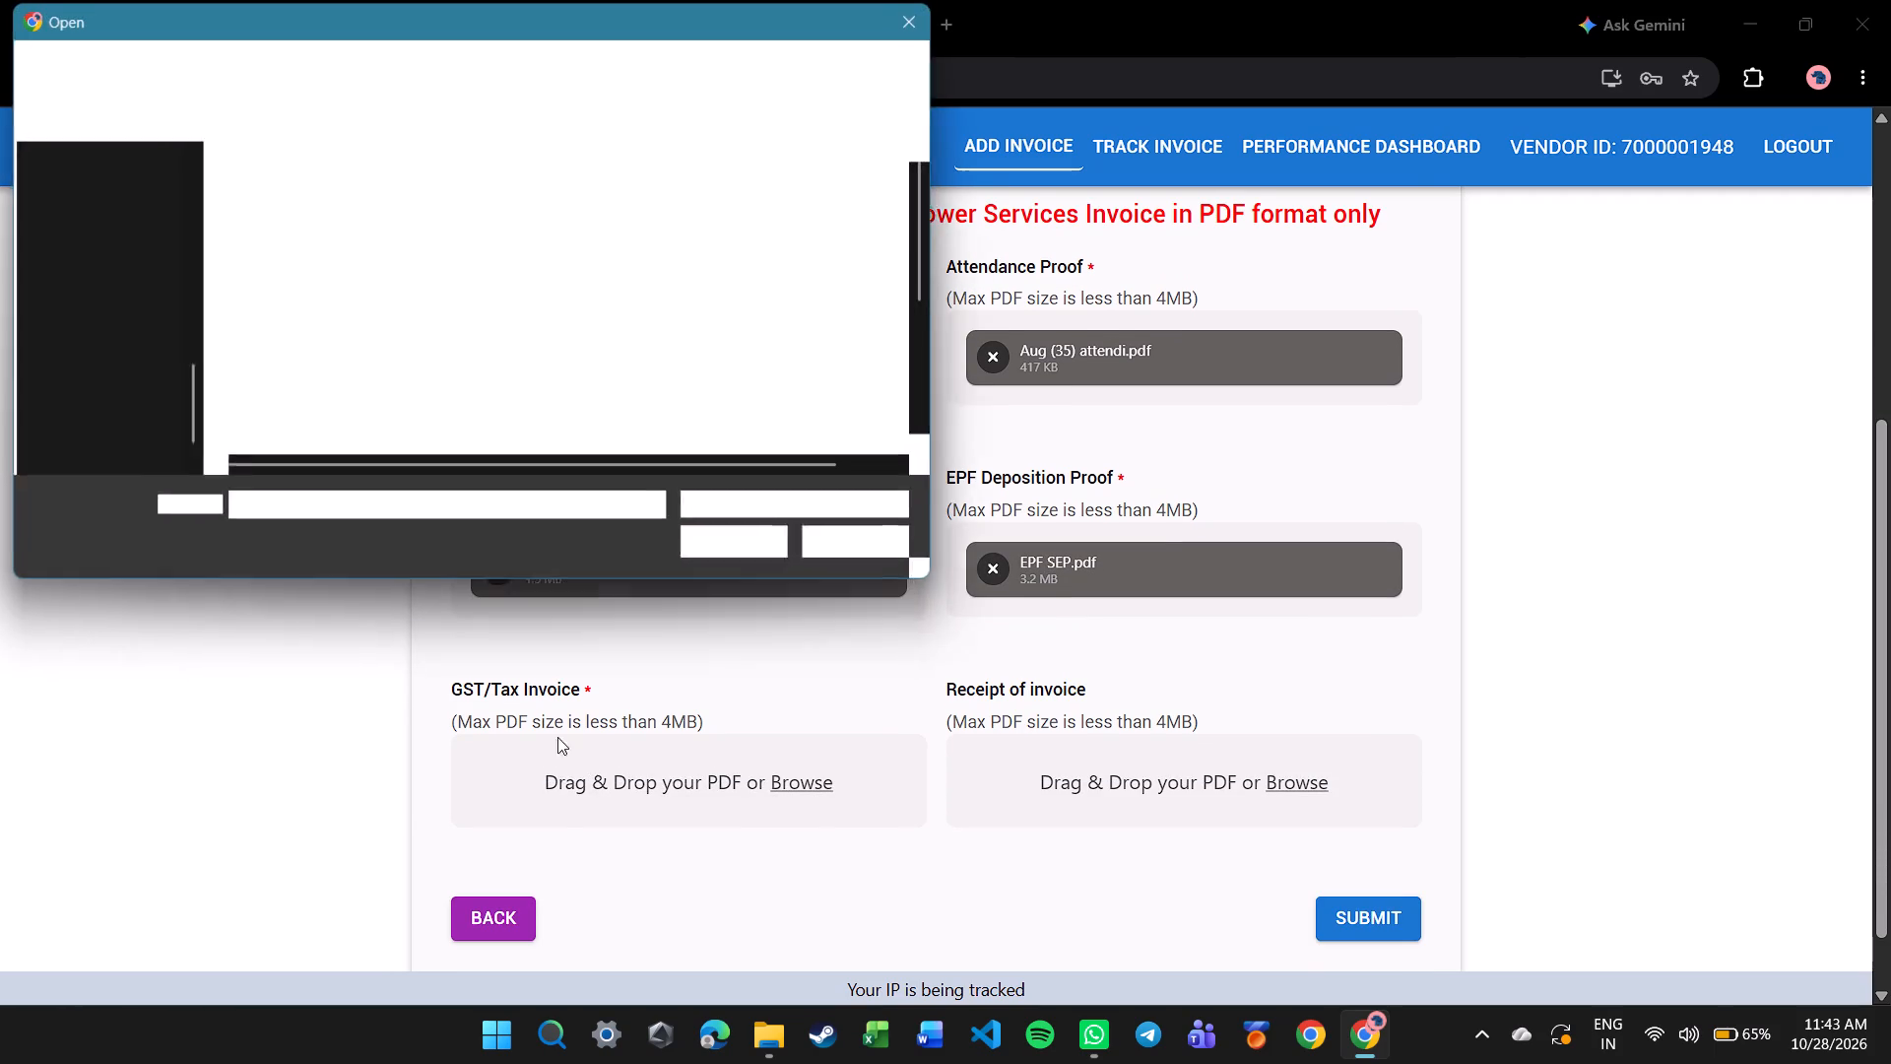
scroll(386, 397, "down", 3)
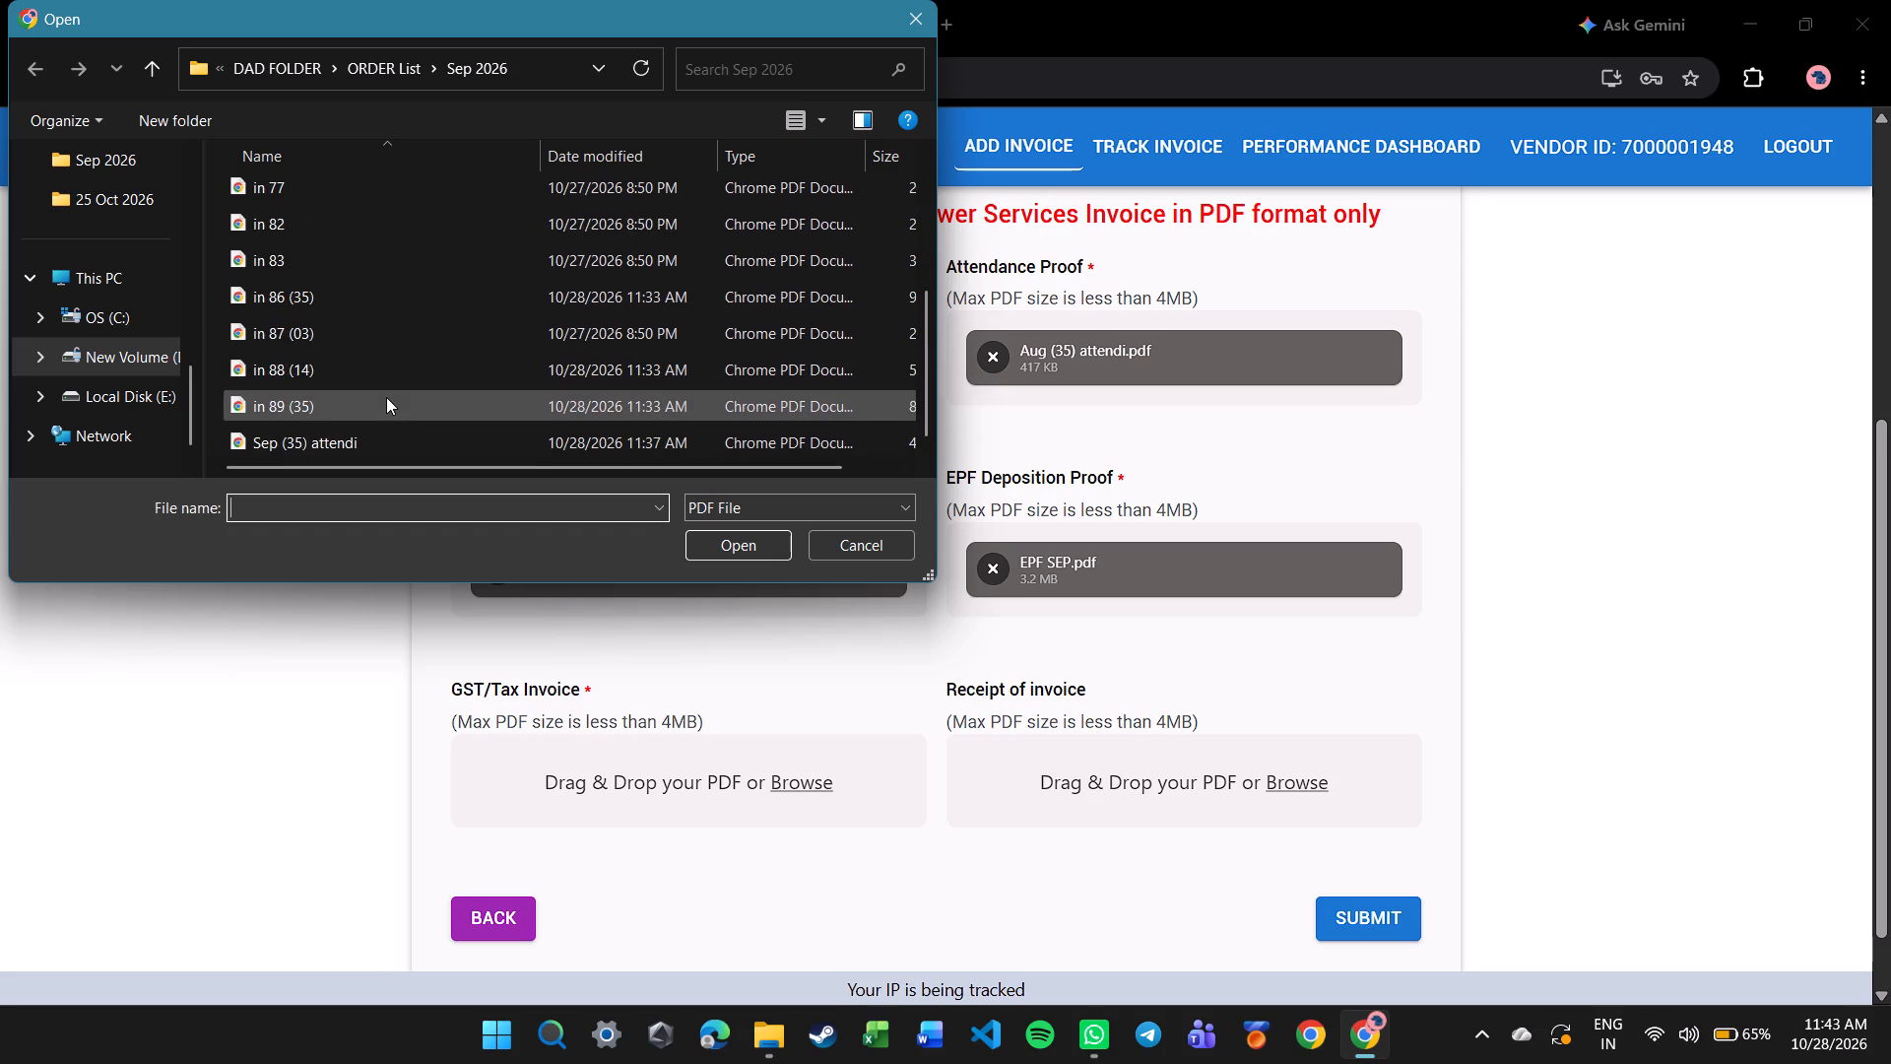
scroll(386, 397, "up", 4)
scroll(367, 426, "down", 3)
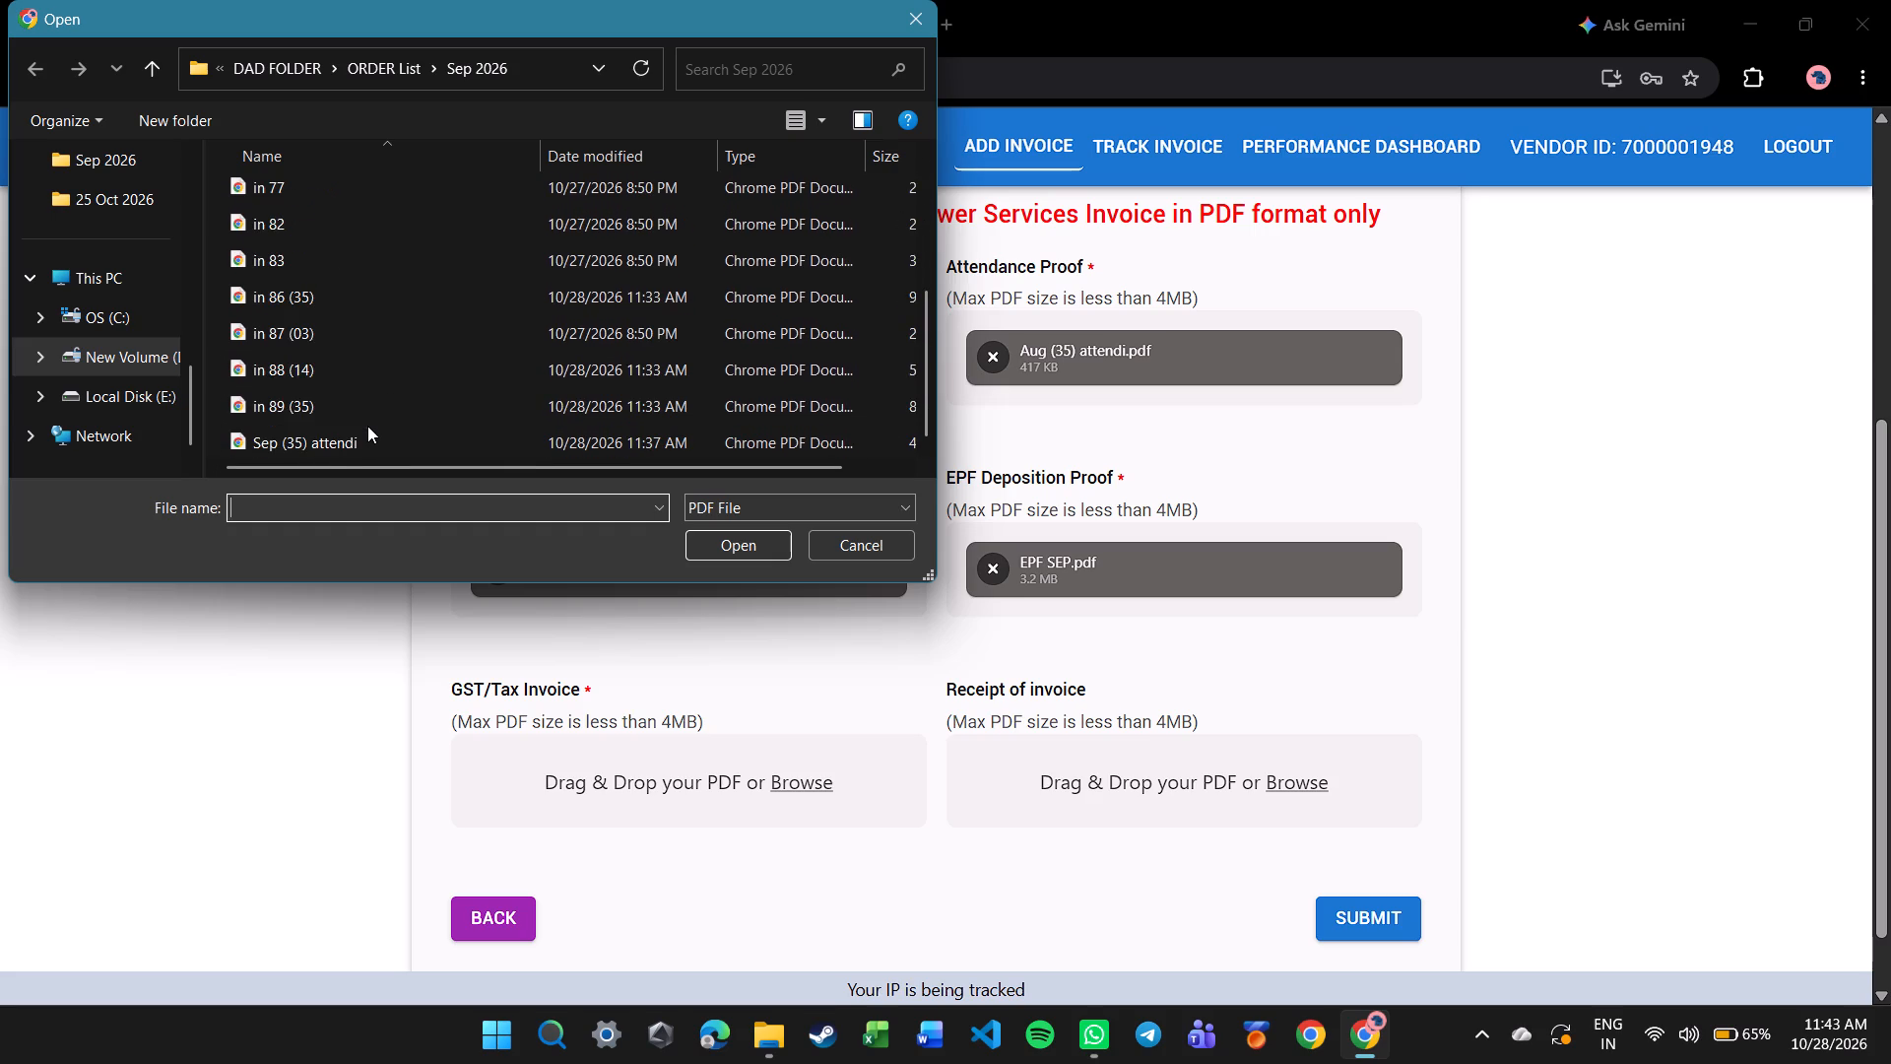
scroll(367, 426, "down", 2)
double_click(349, 295)
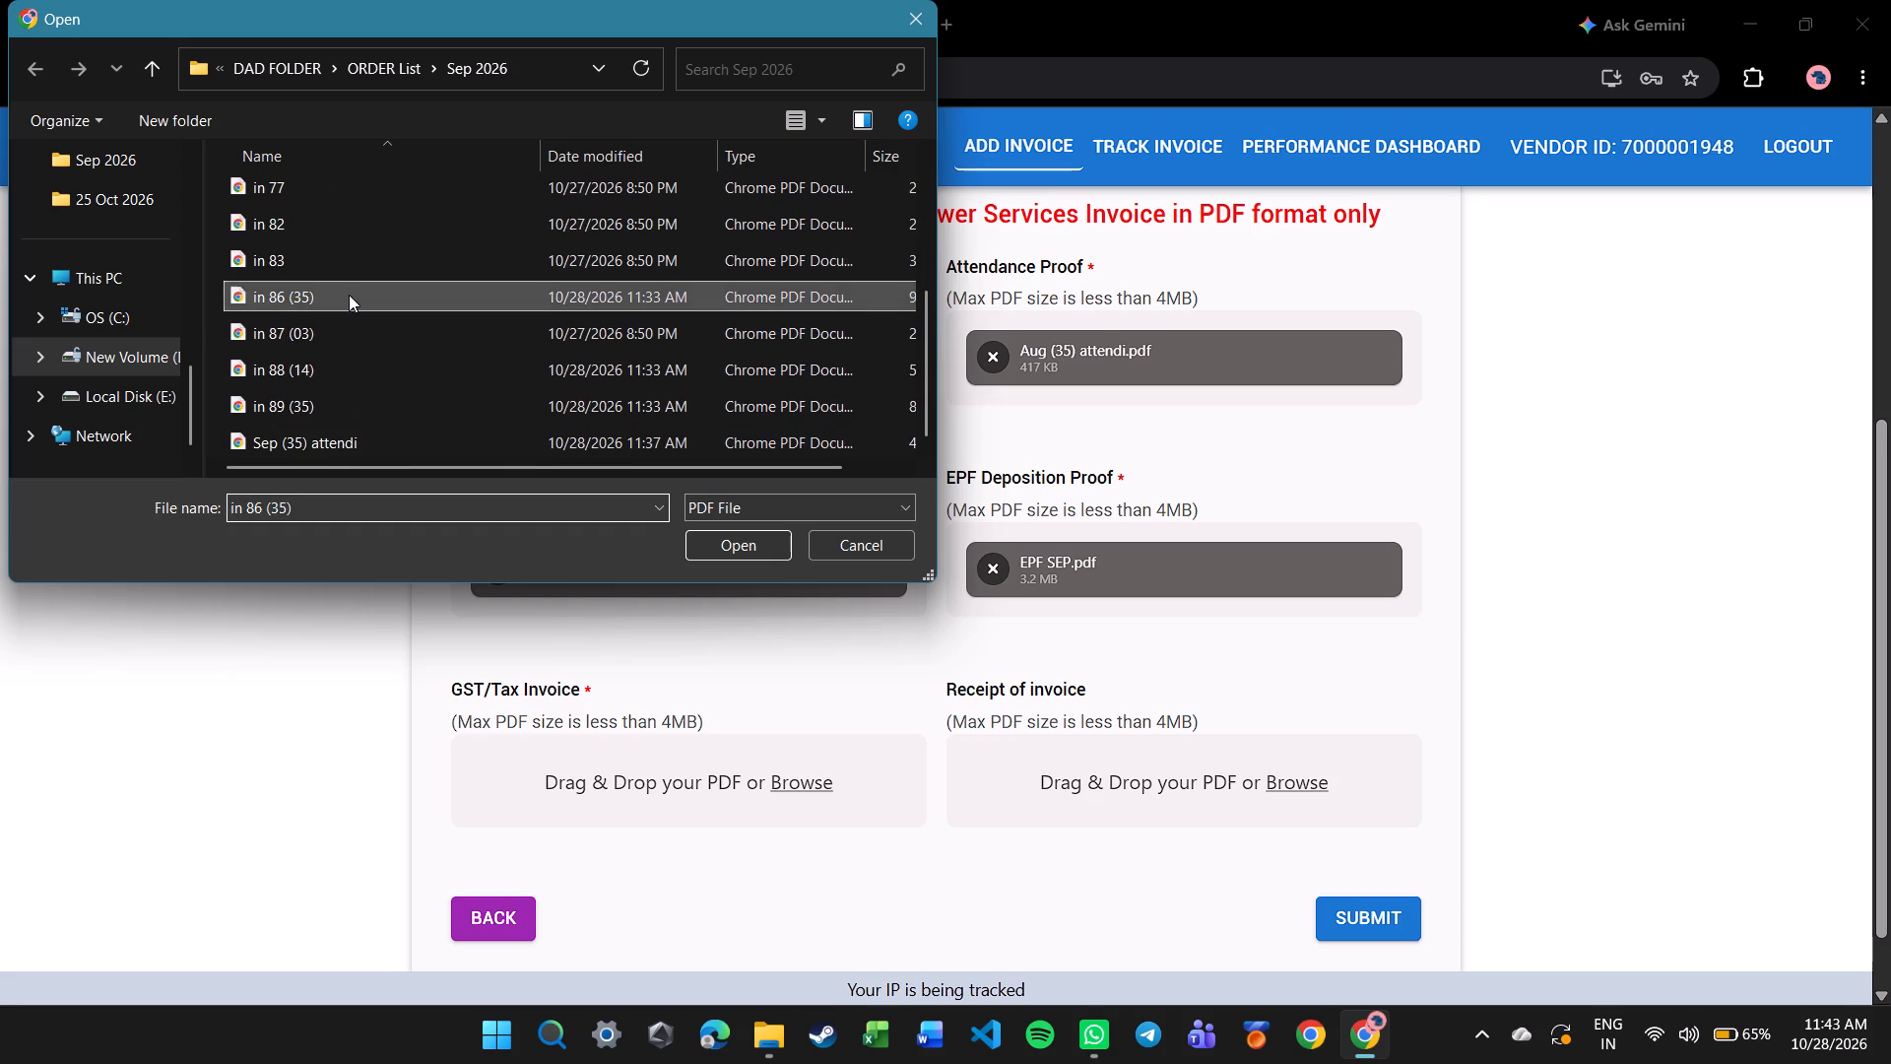
left_click(1079, 750)
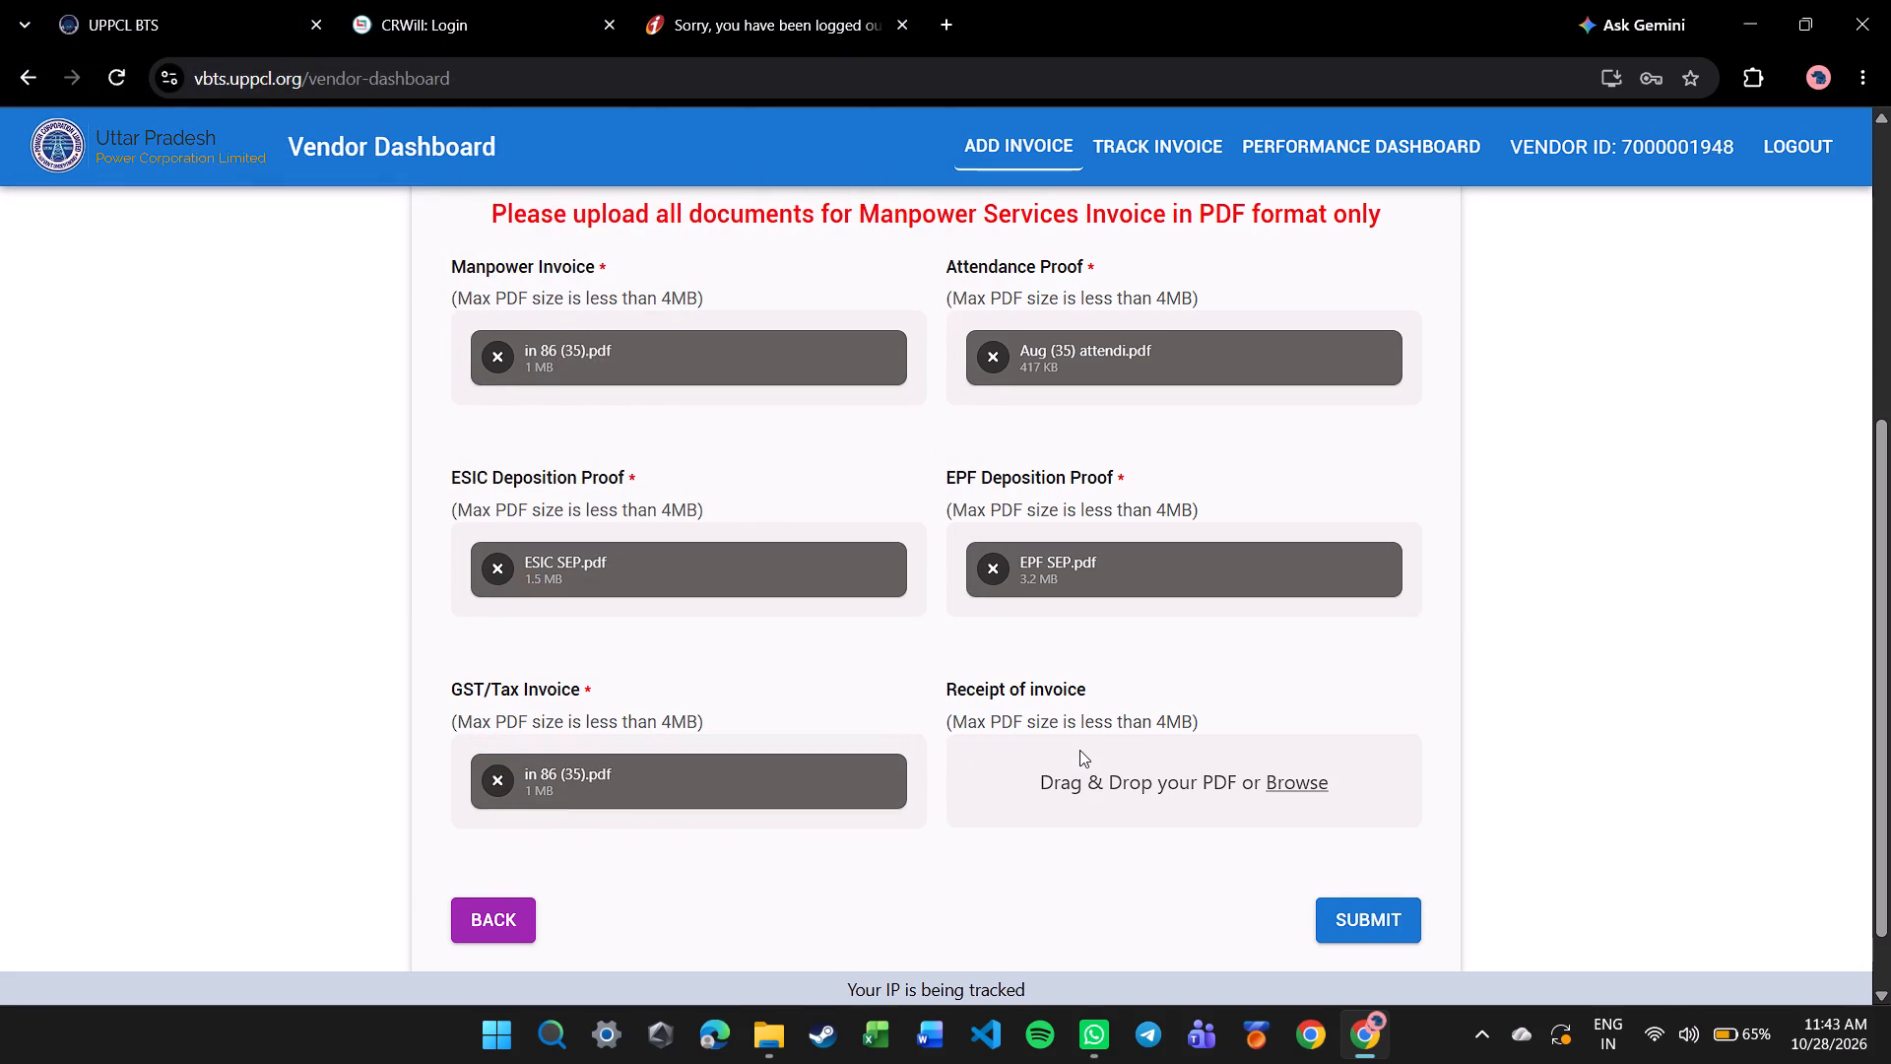
scroll(457, 423, "down", 1)
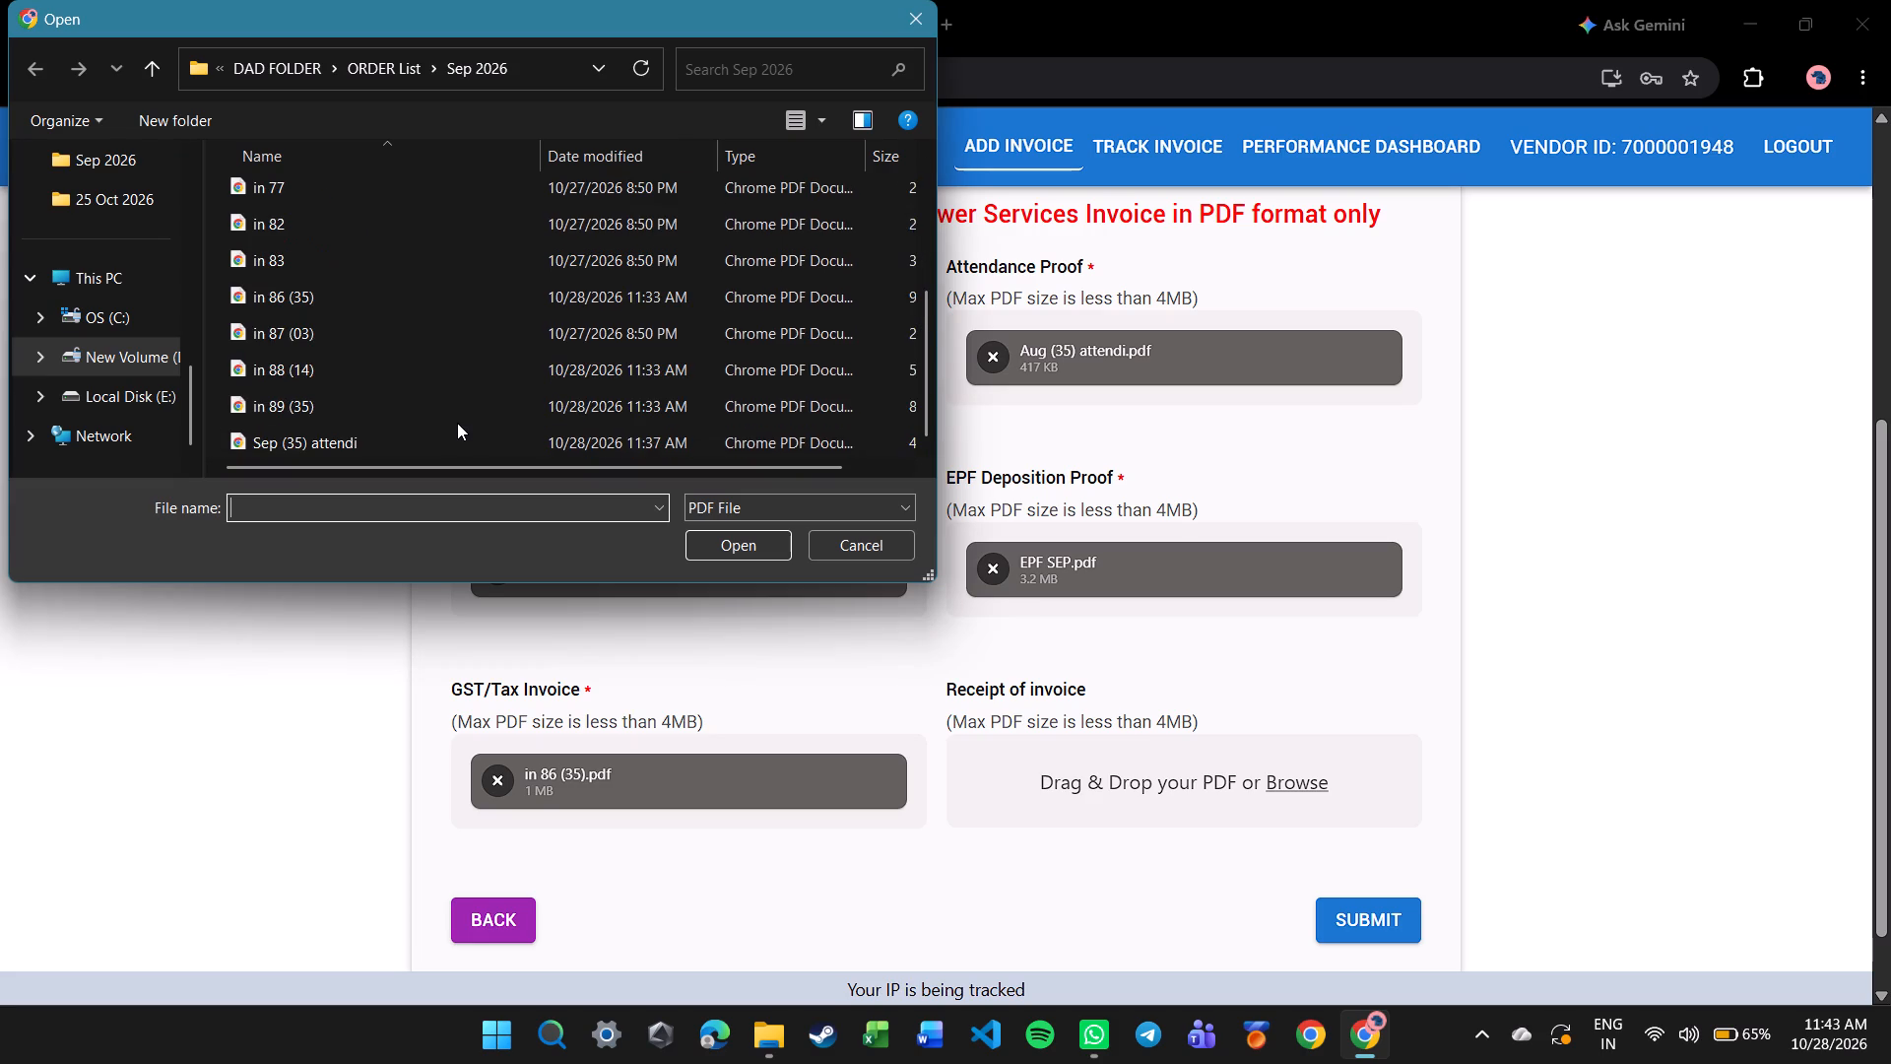
scroll(457, 423, "down", 1)
double_click(435, 306)
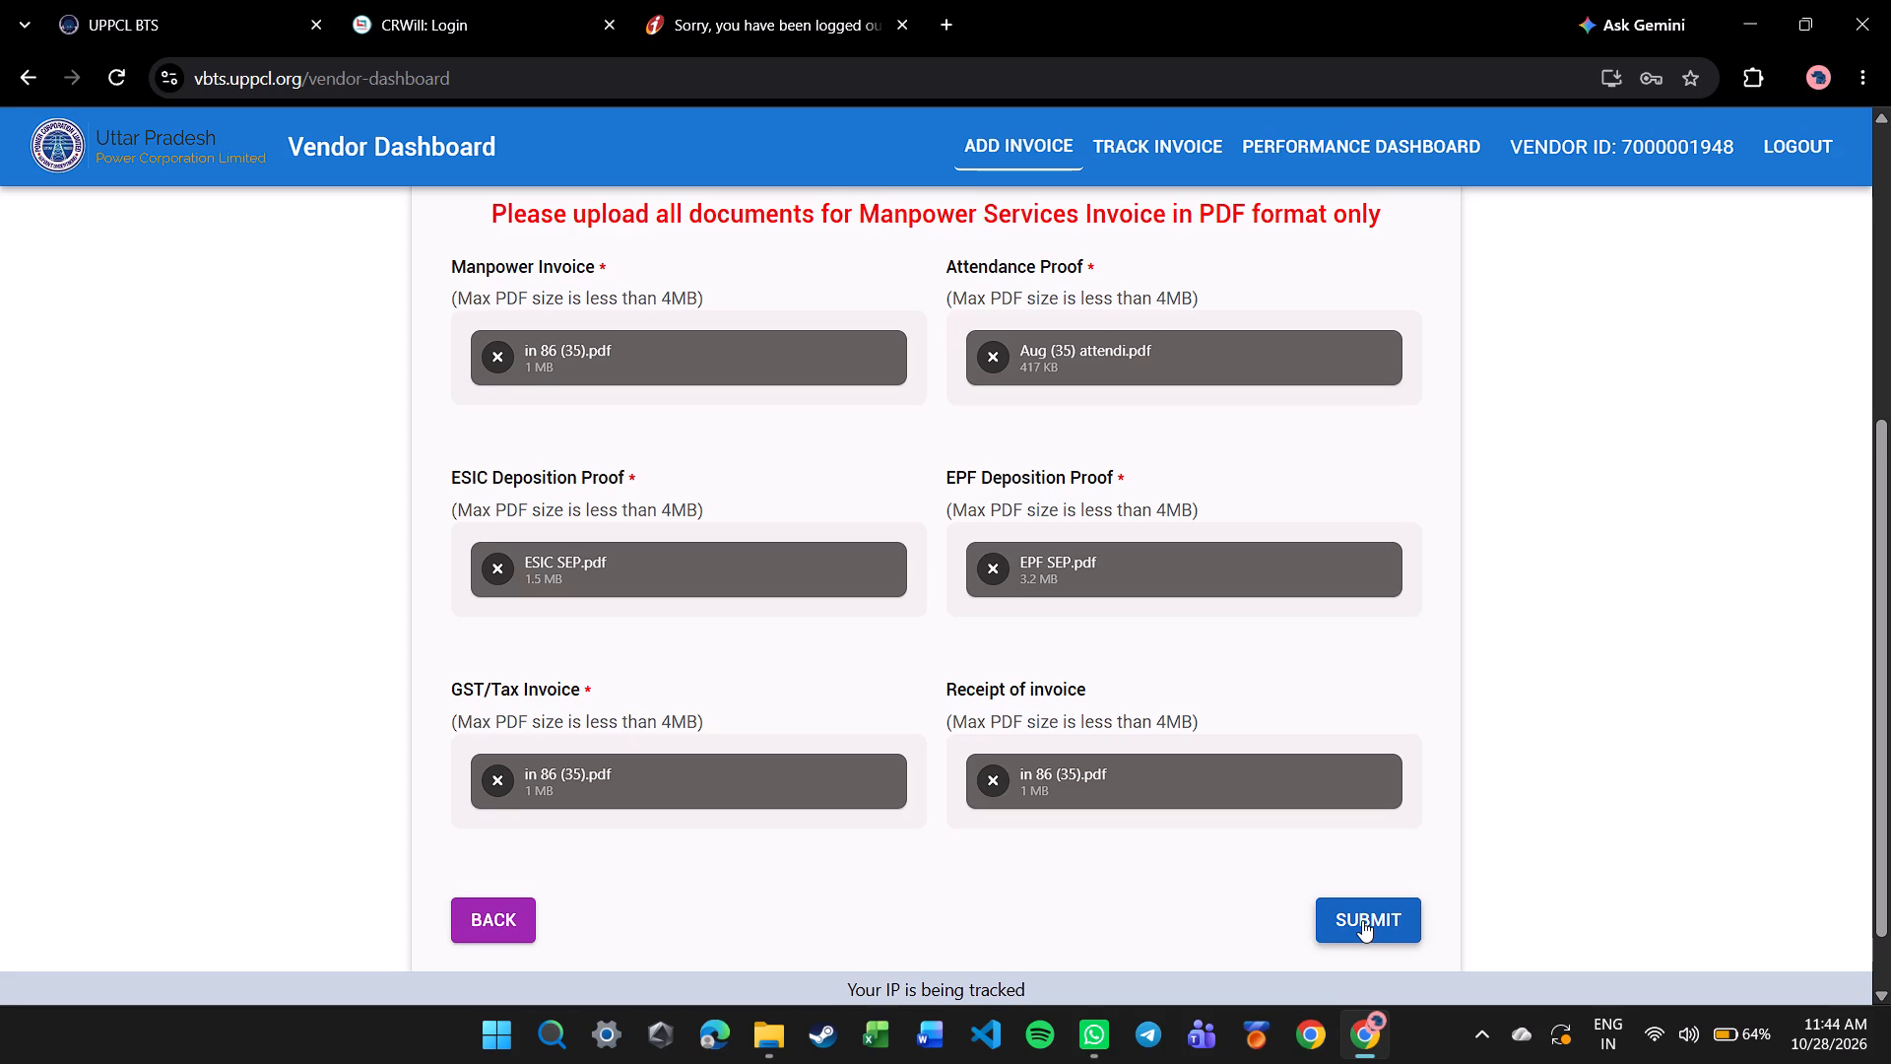
Submit the invoice with its attached documents and acknowledge the confirmation.
left_click(1362, 920)
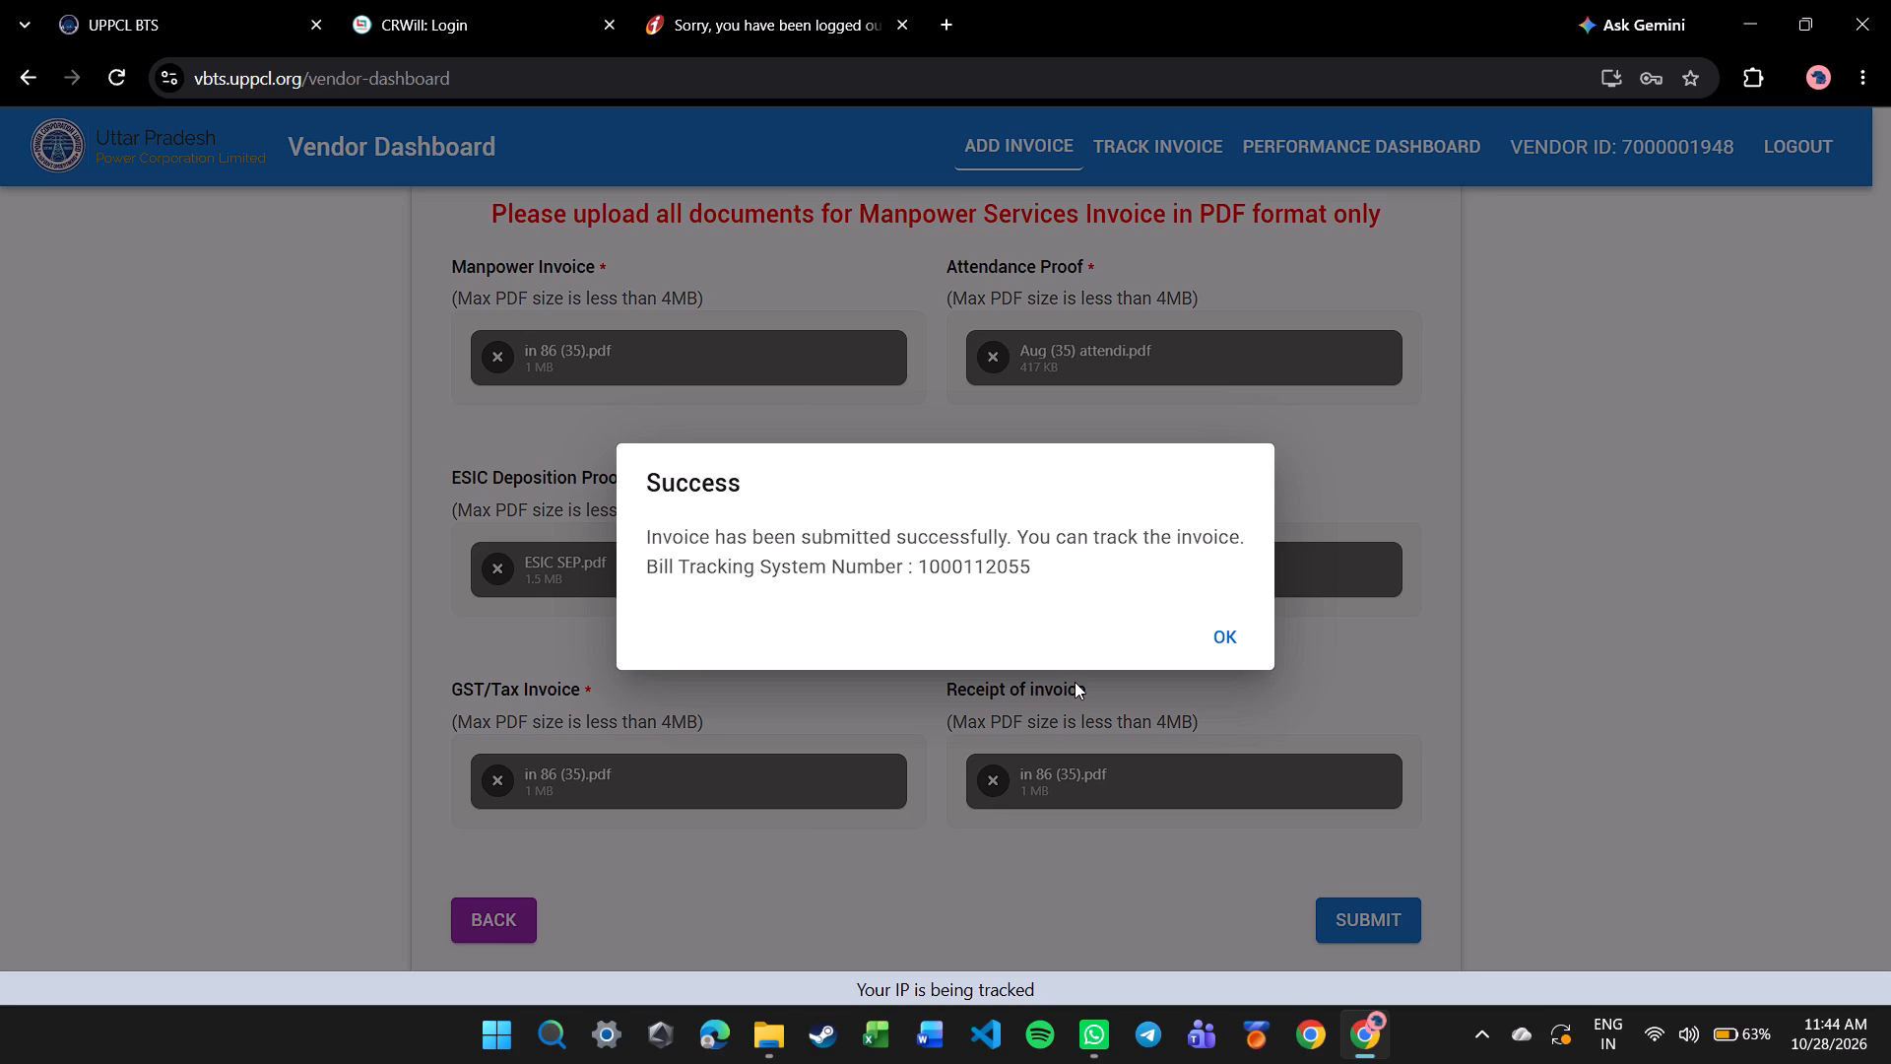
key("Return")
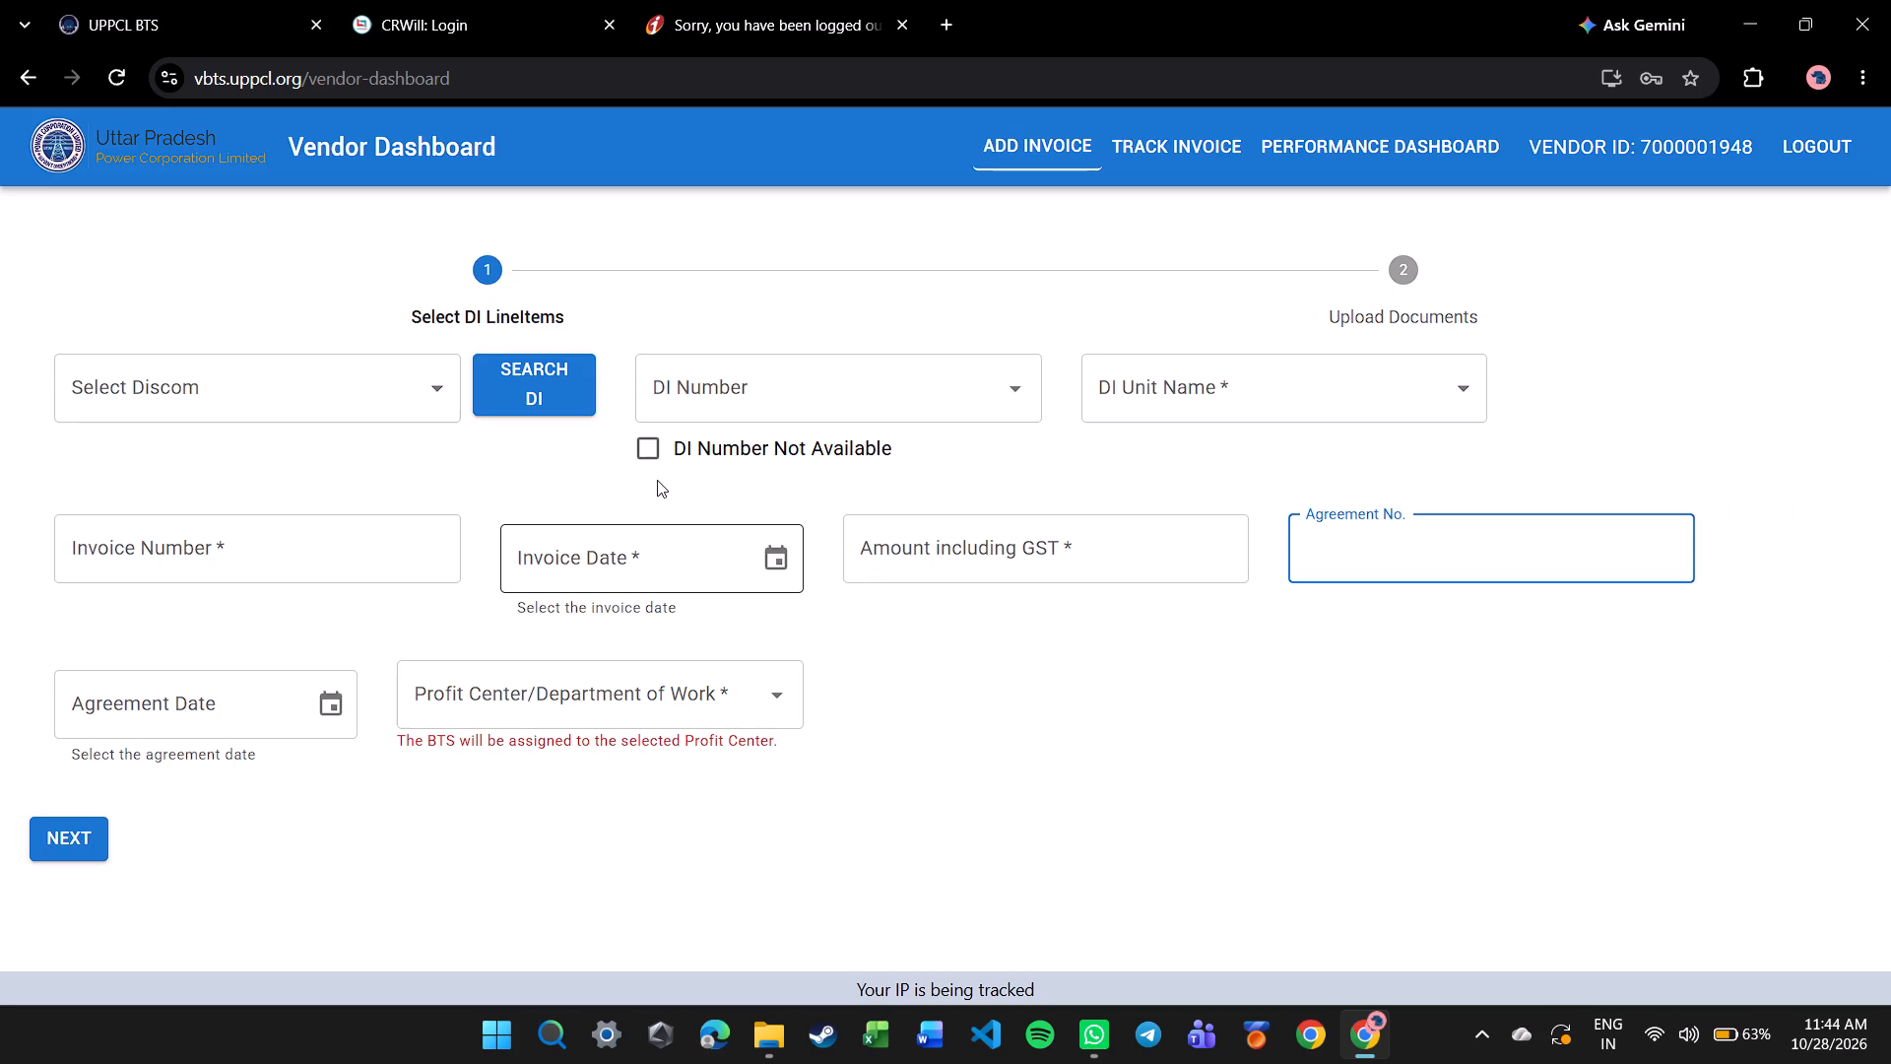
Select PUVVNL as the discom for a new invoice.
left_click(376, 403)
left_click(323, 497)
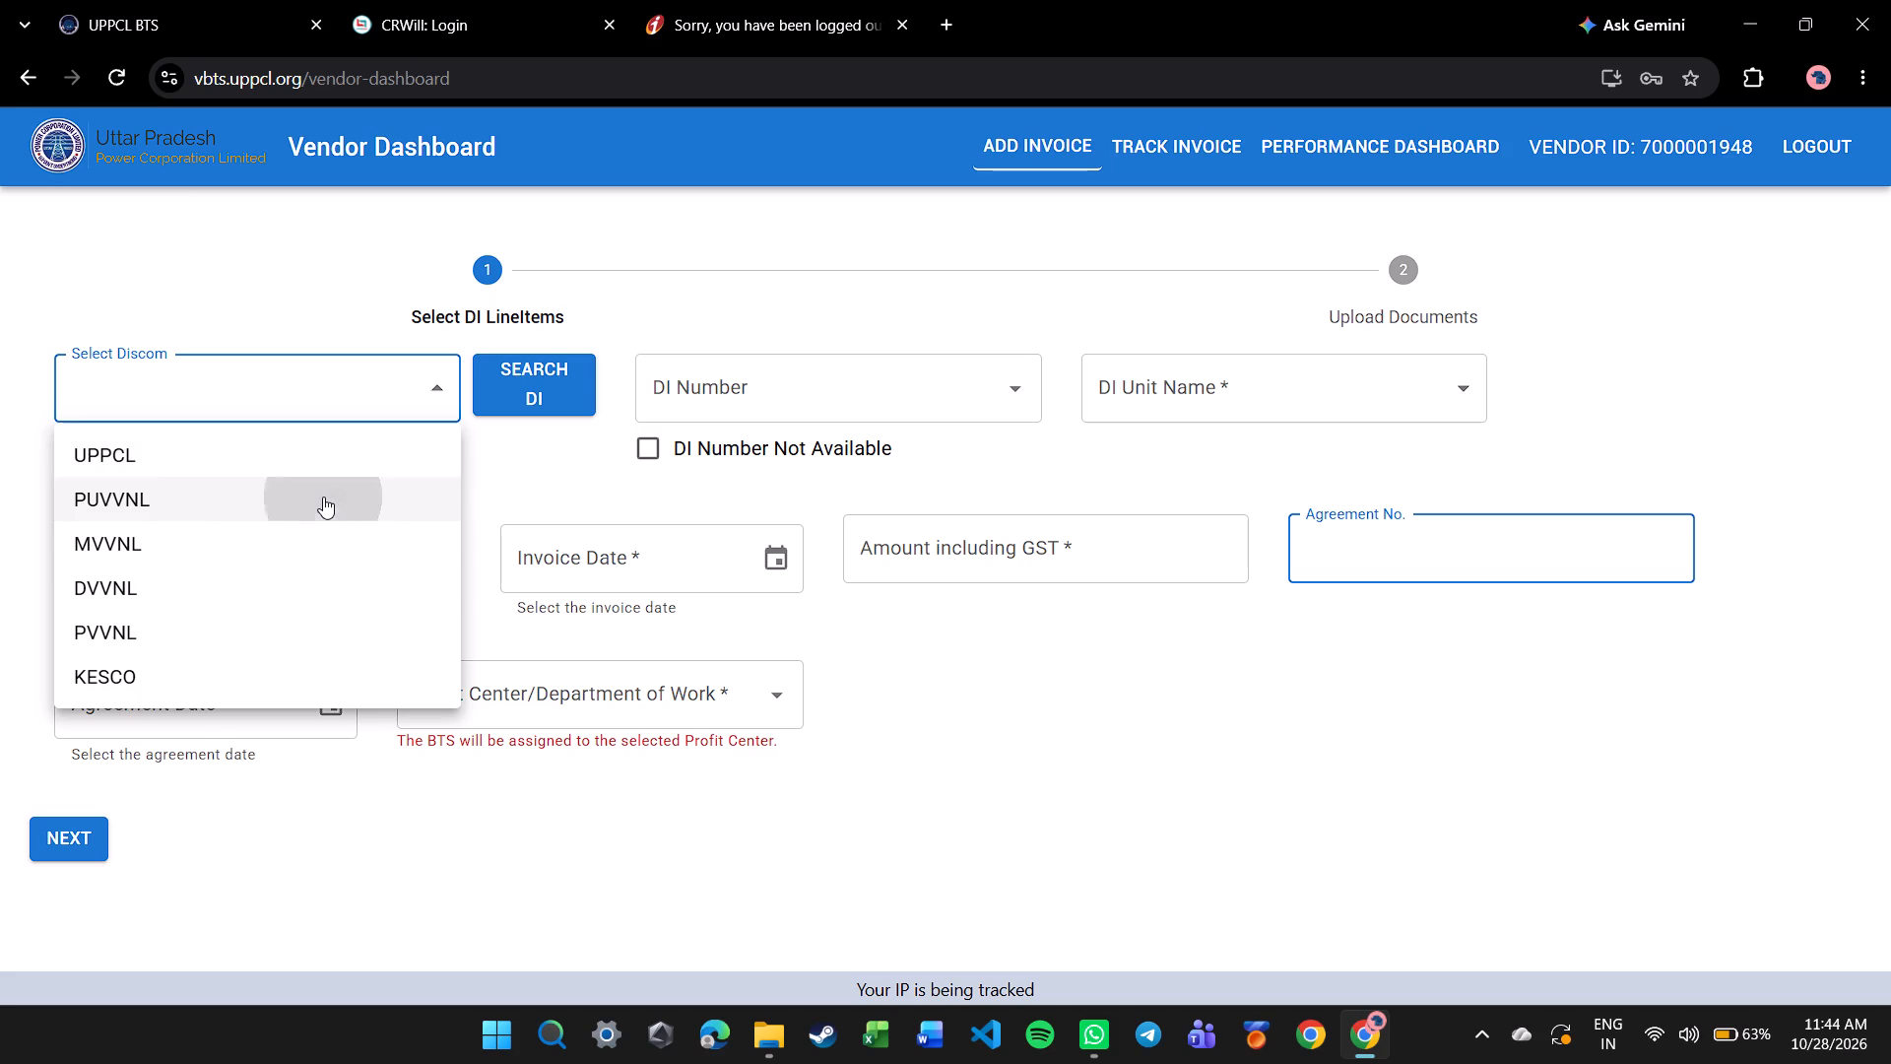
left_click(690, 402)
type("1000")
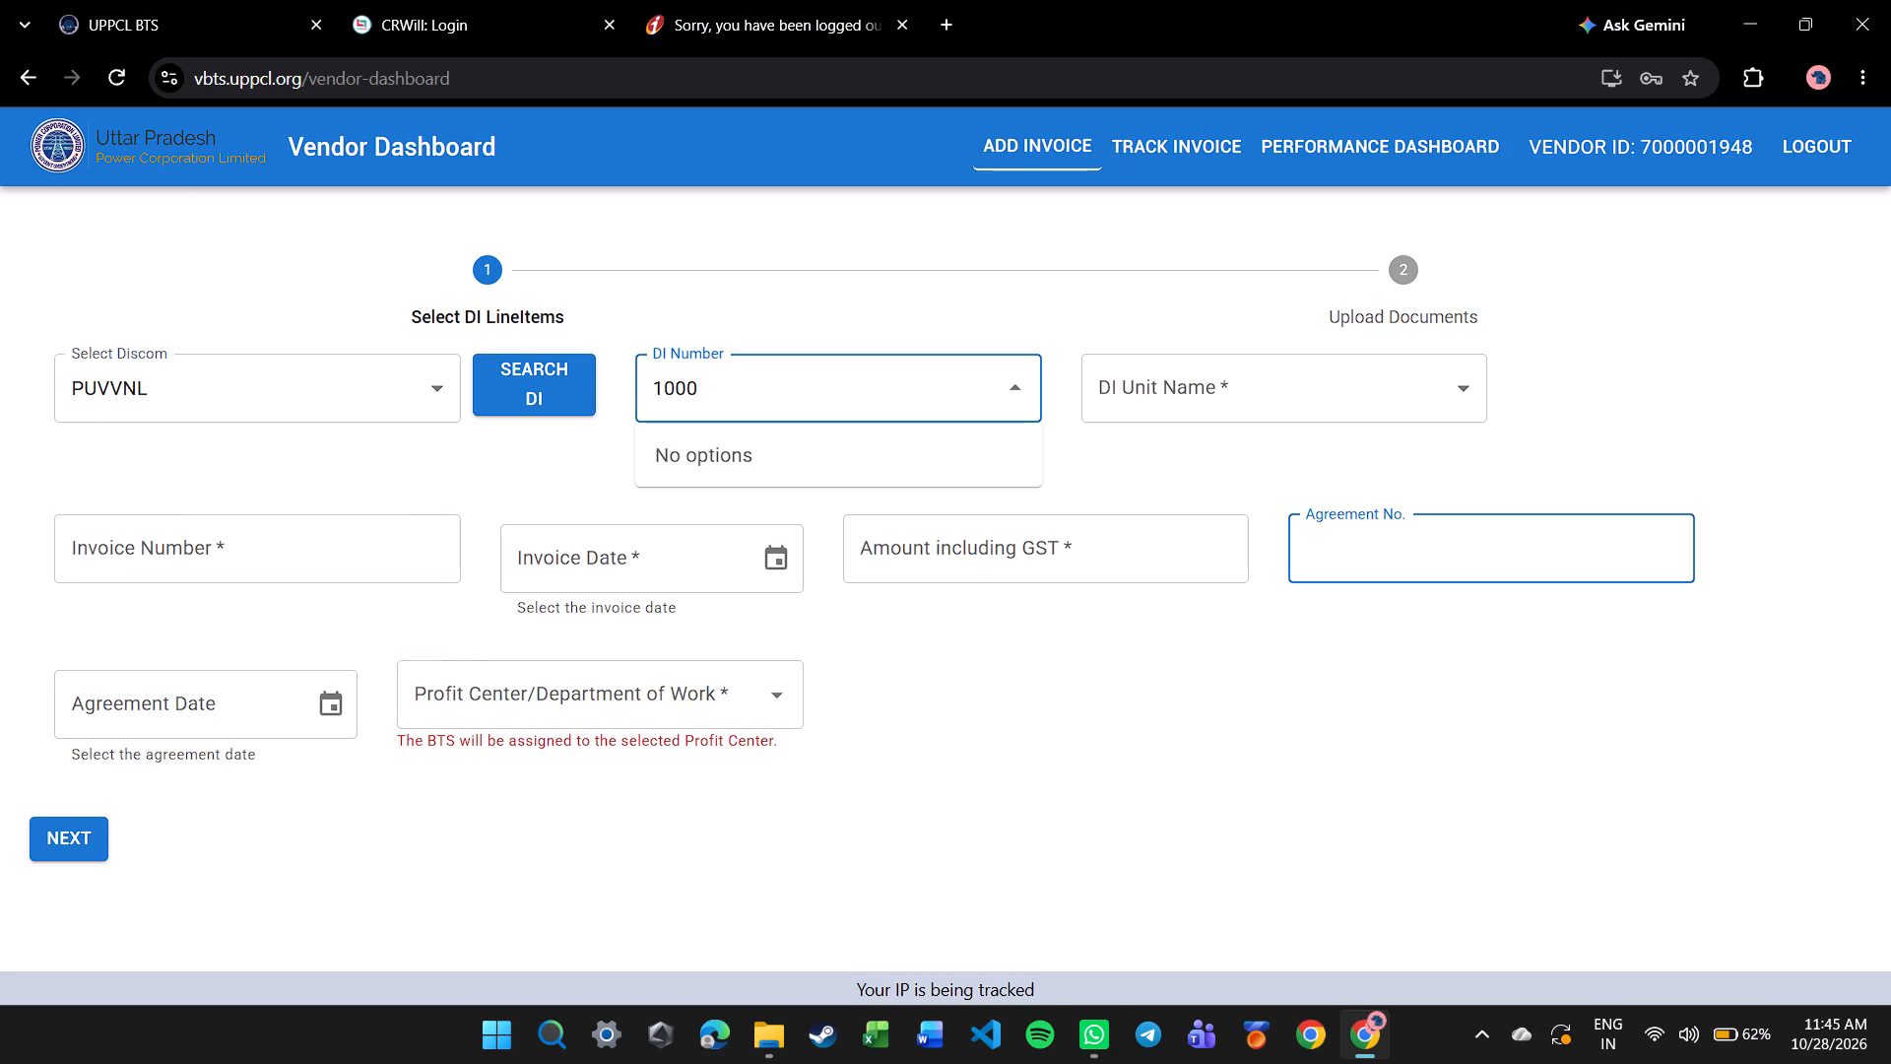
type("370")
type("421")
left_click(524, 382)
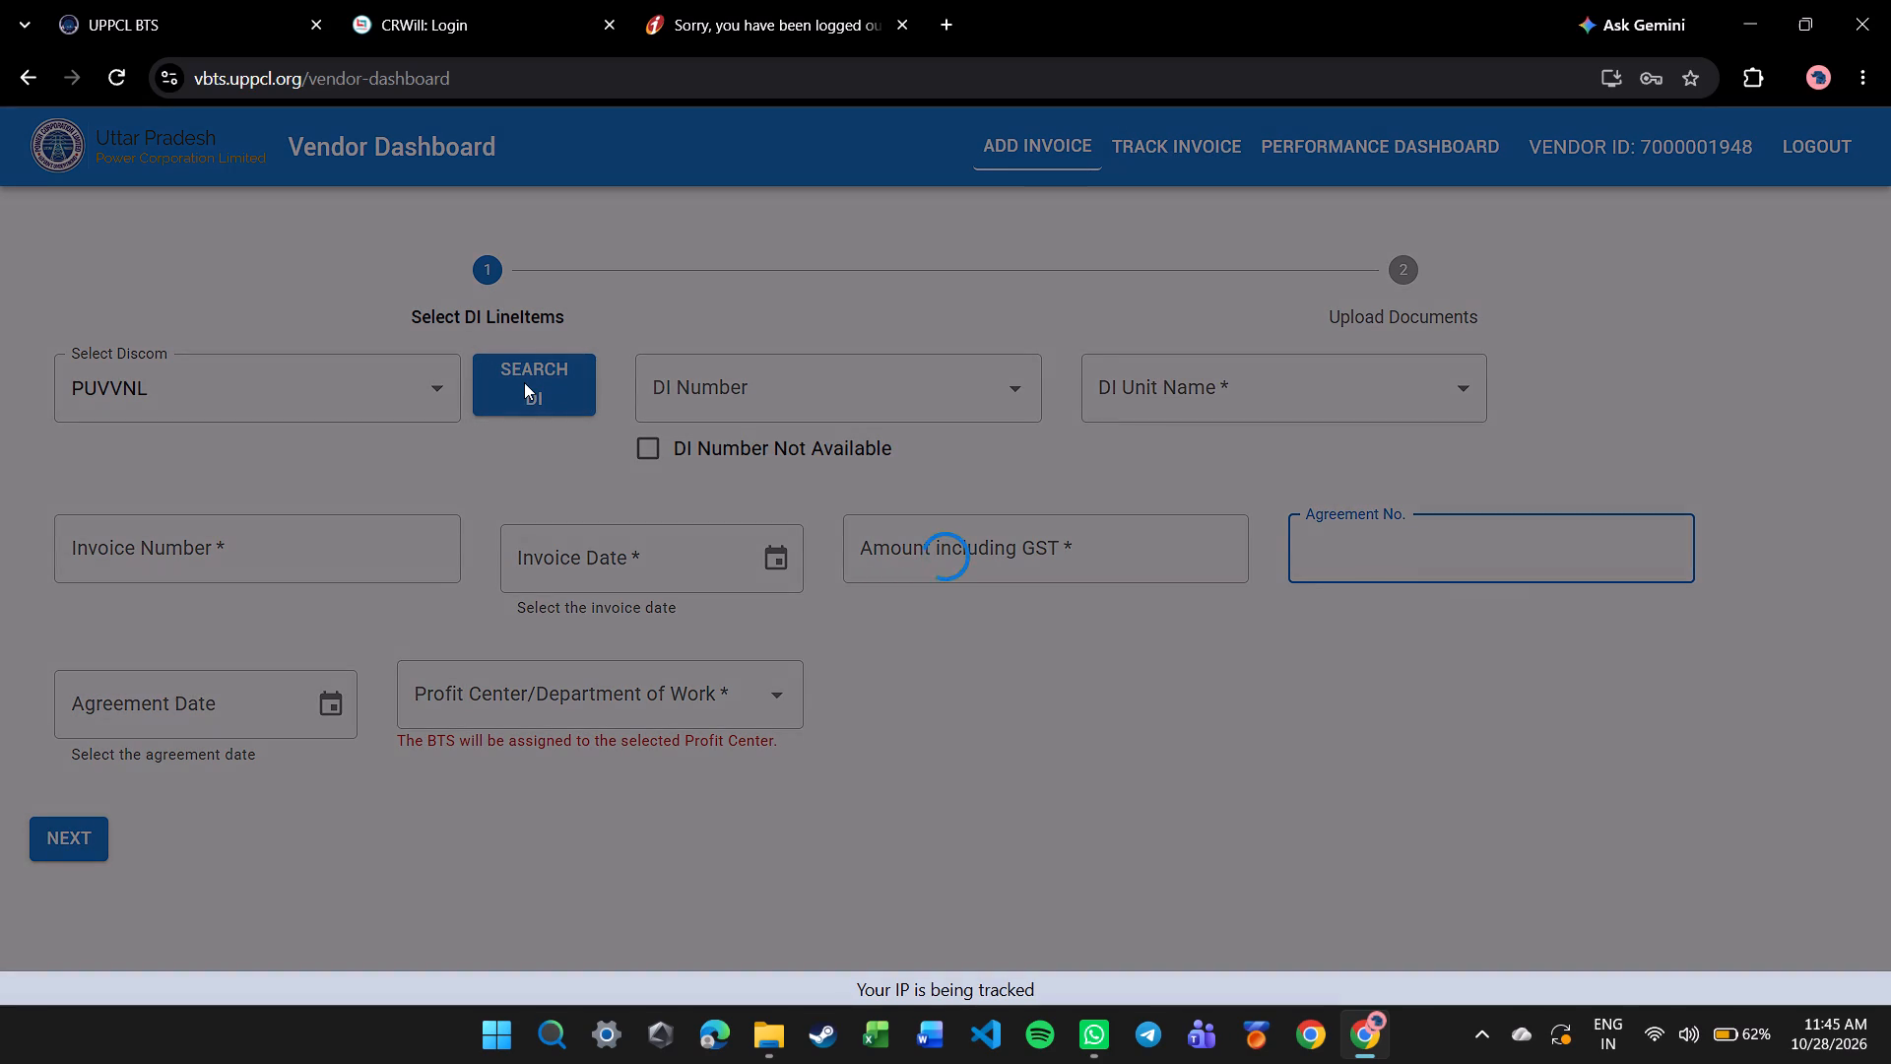
left_click(726, 383)
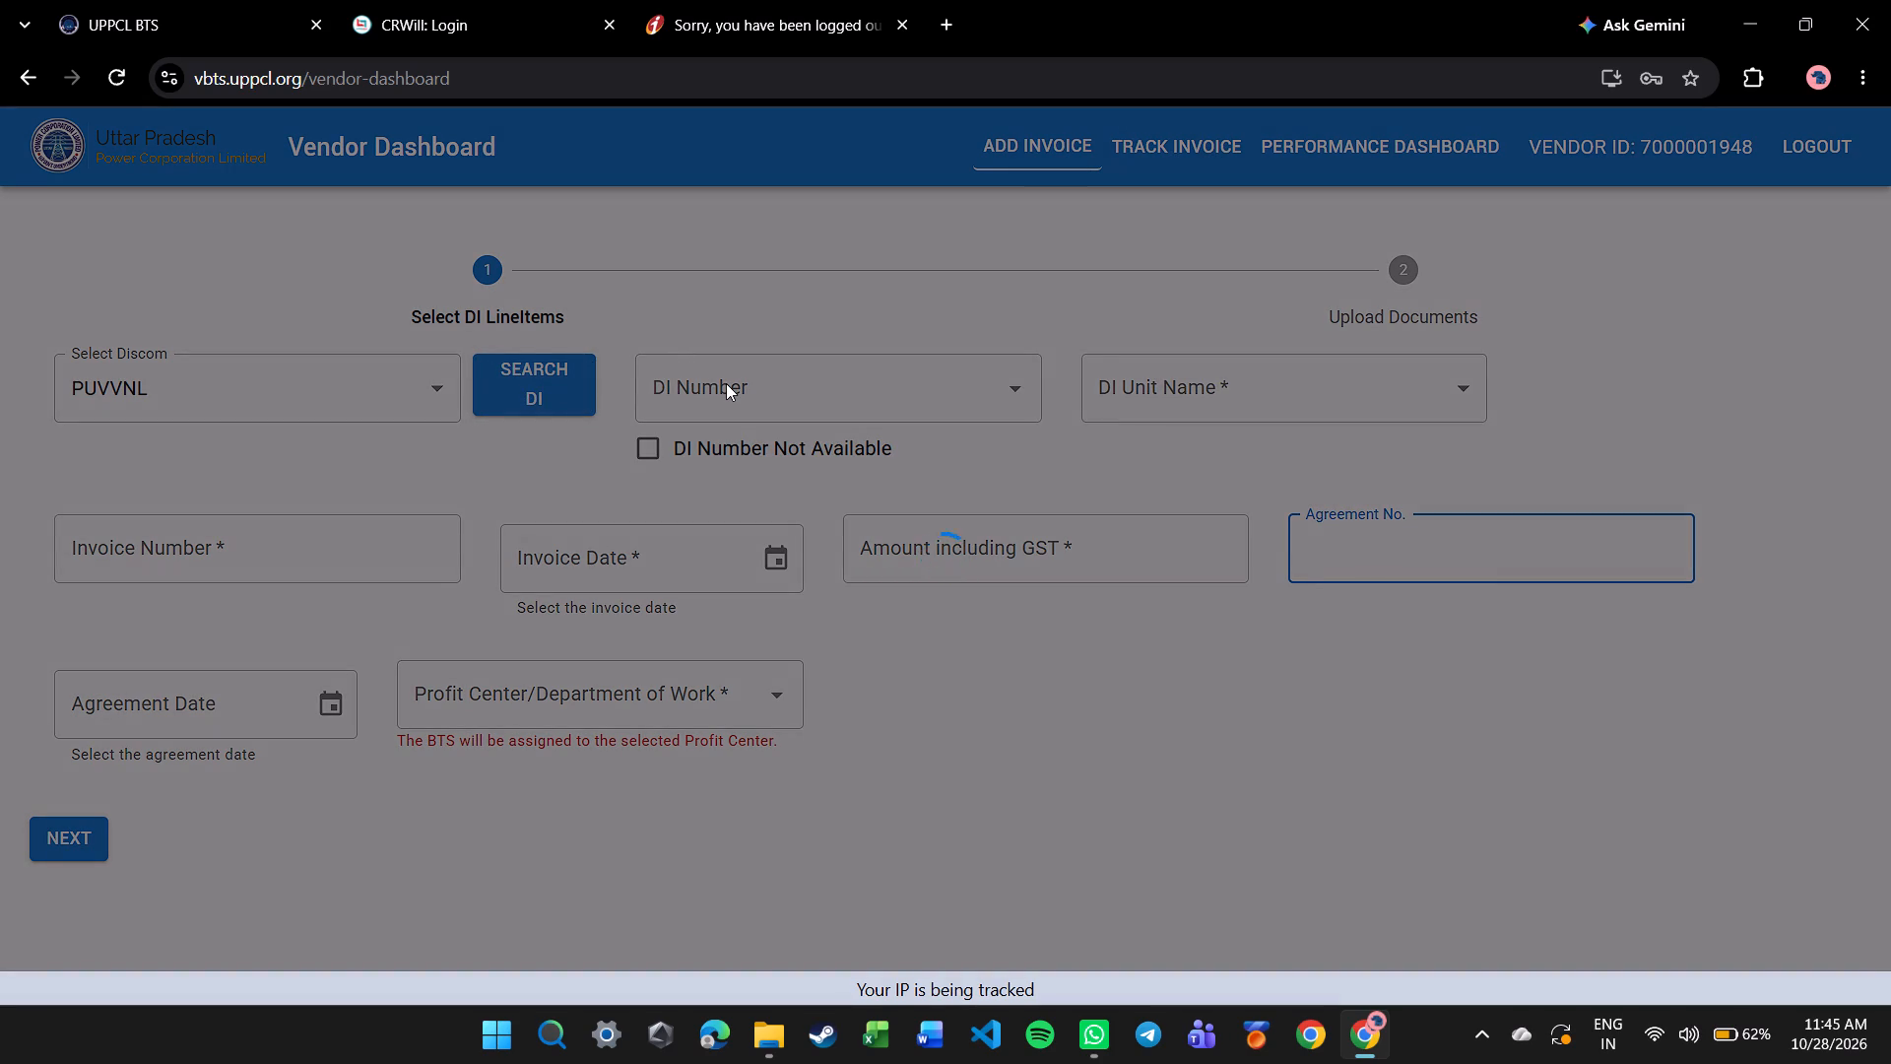
left_click(726, 383)
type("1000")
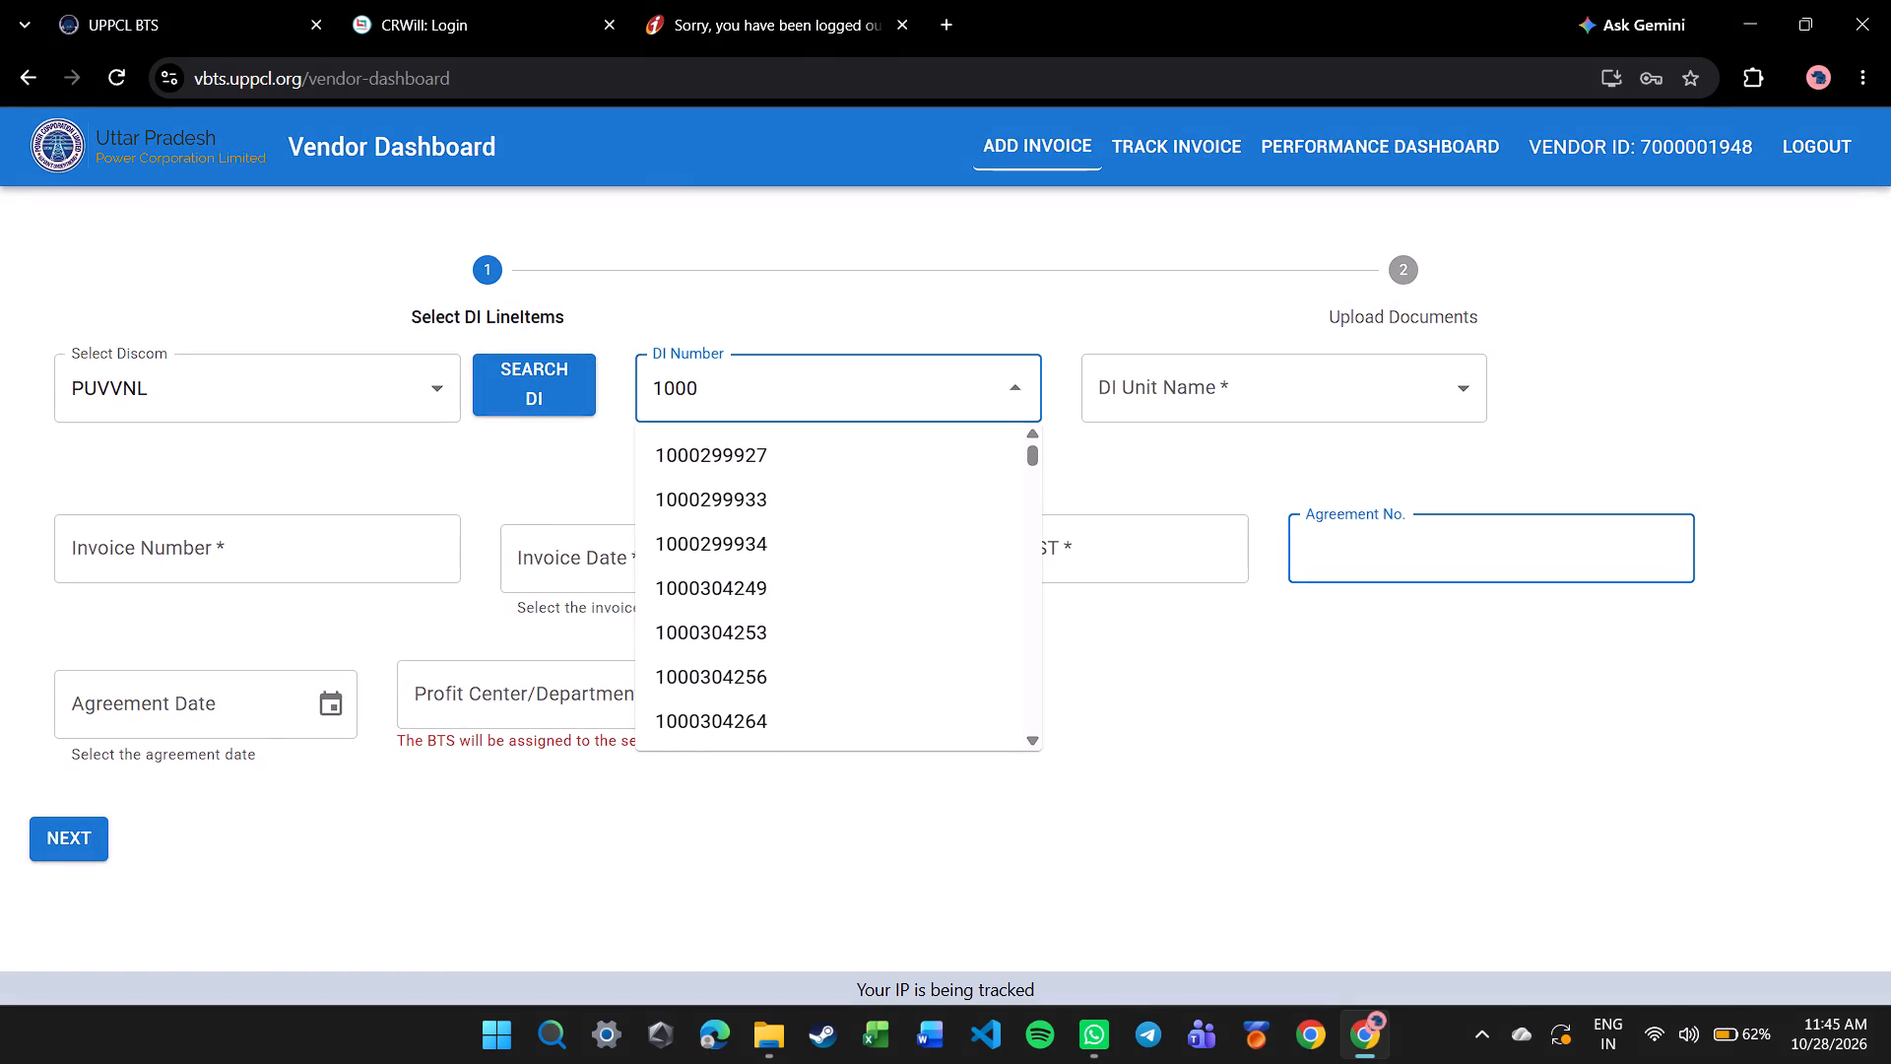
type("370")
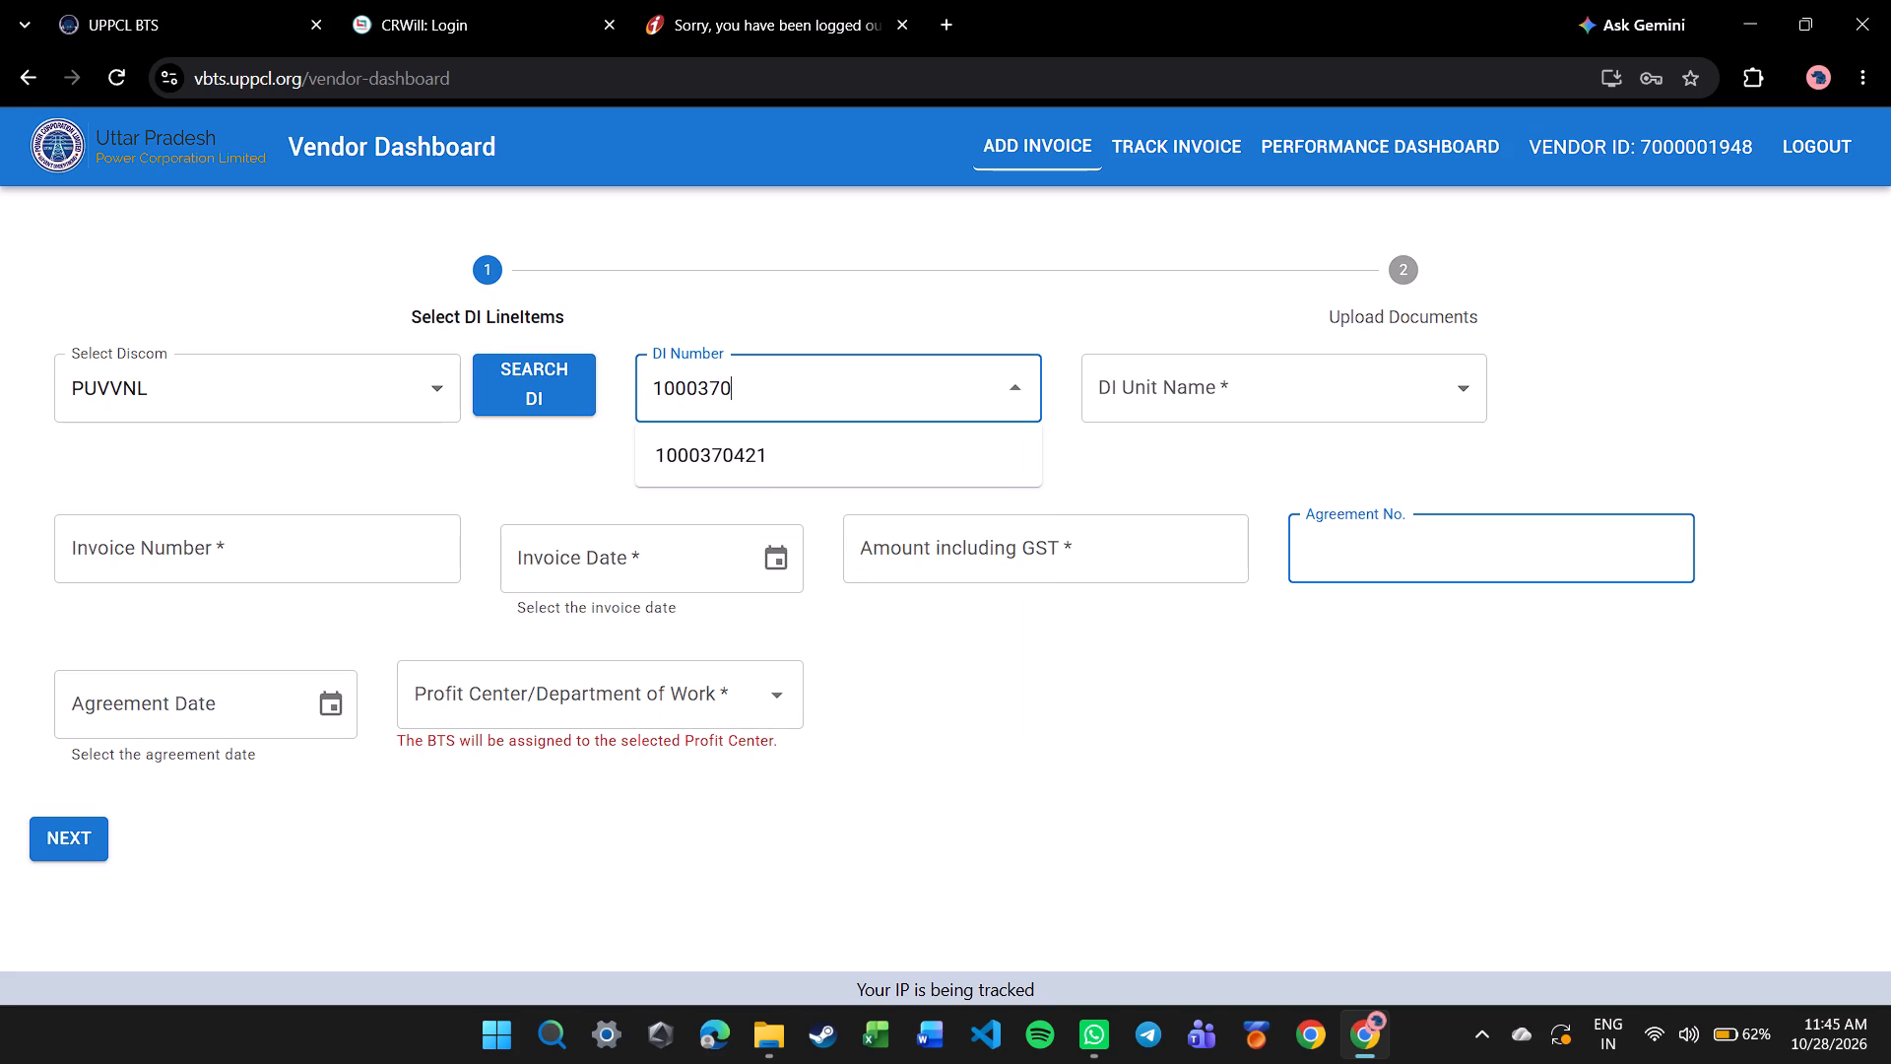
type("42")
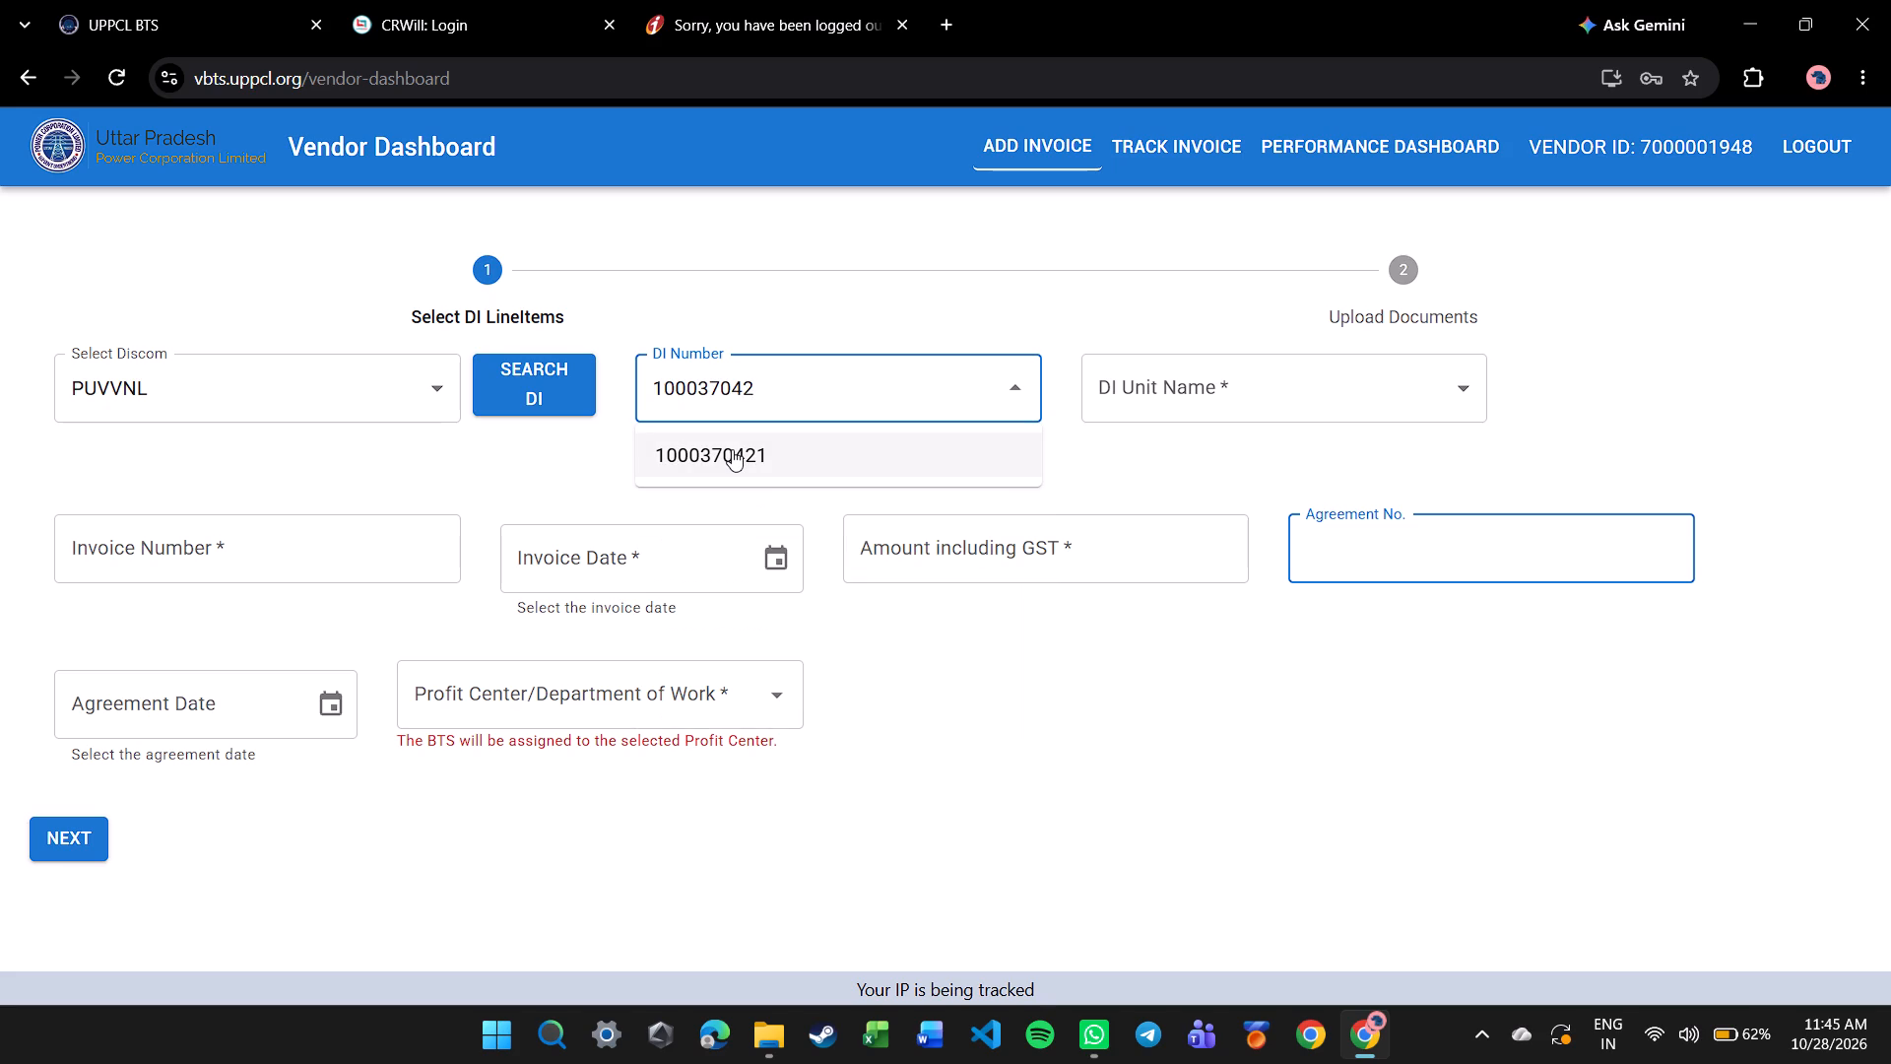
left_click(732, 449)
left_click(1208, 386)
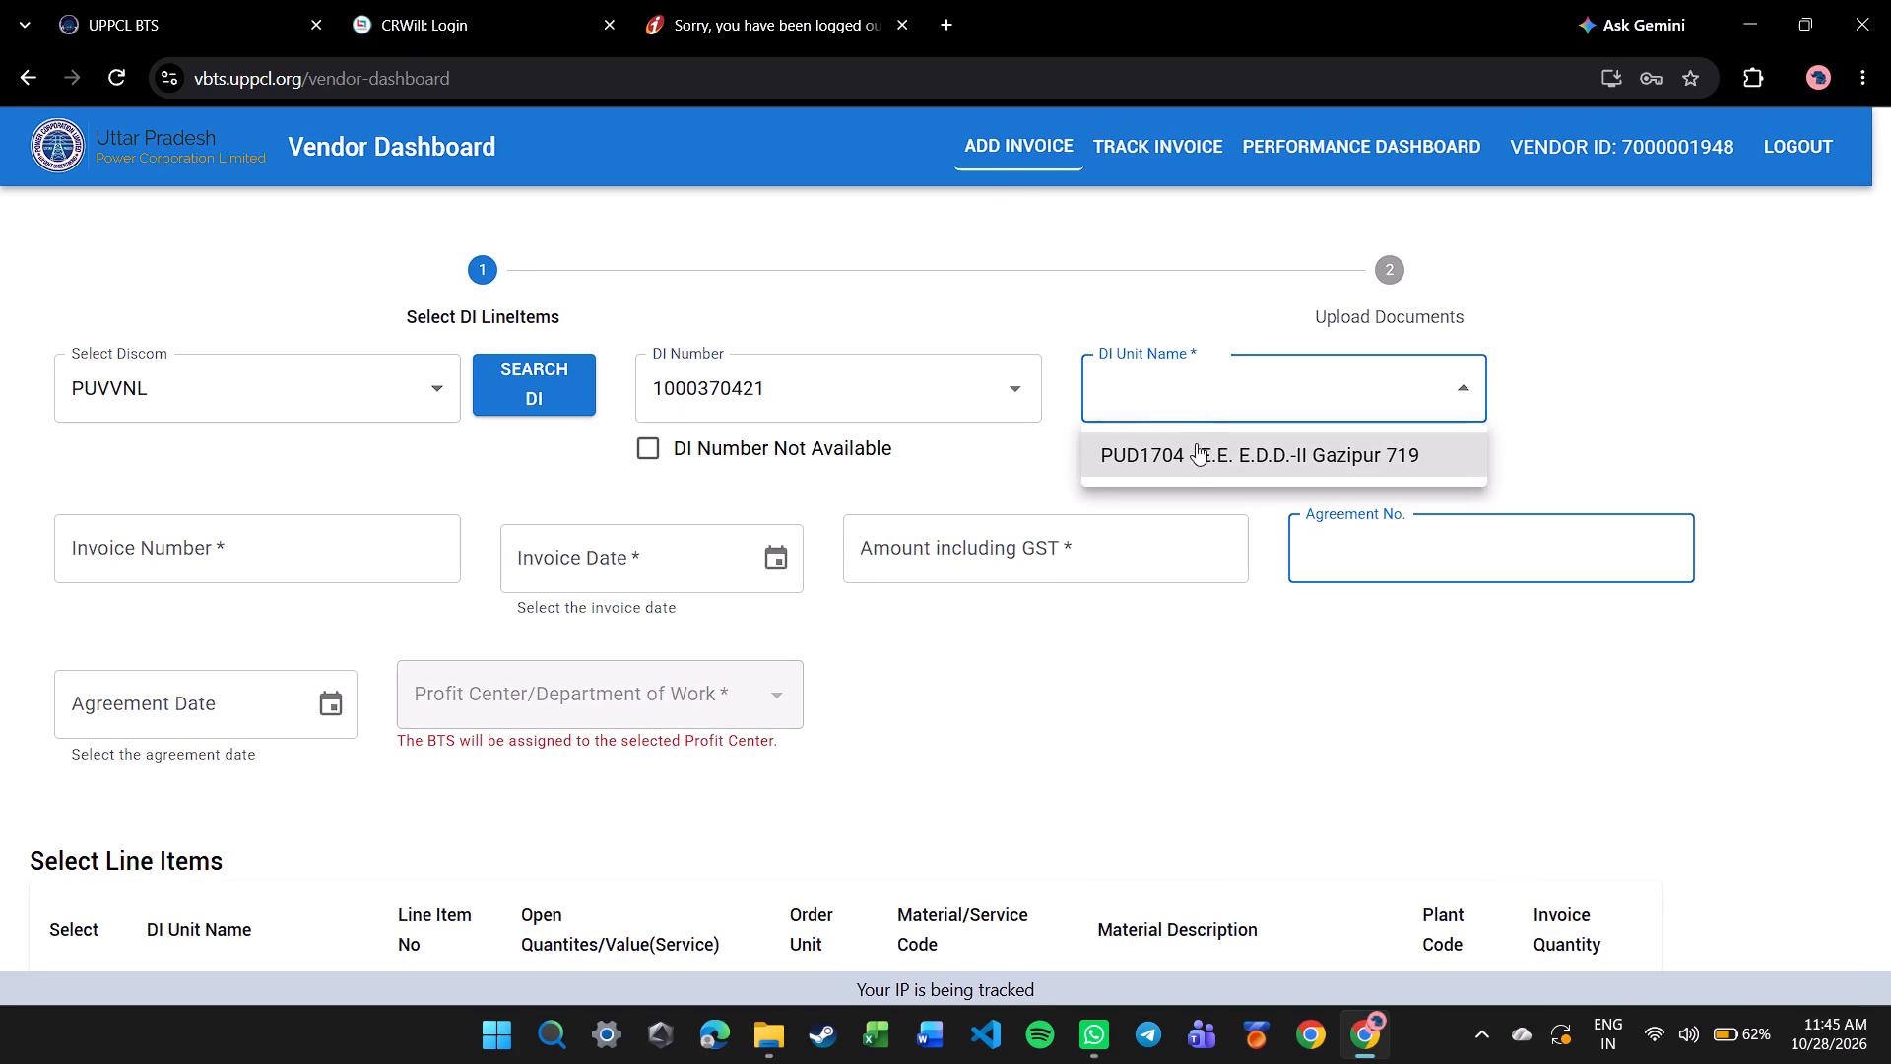
left_click(1193, 450)
Enter 89 as the invoice number and set the invoice date to 16-10-2026.
left_click(259, 556)
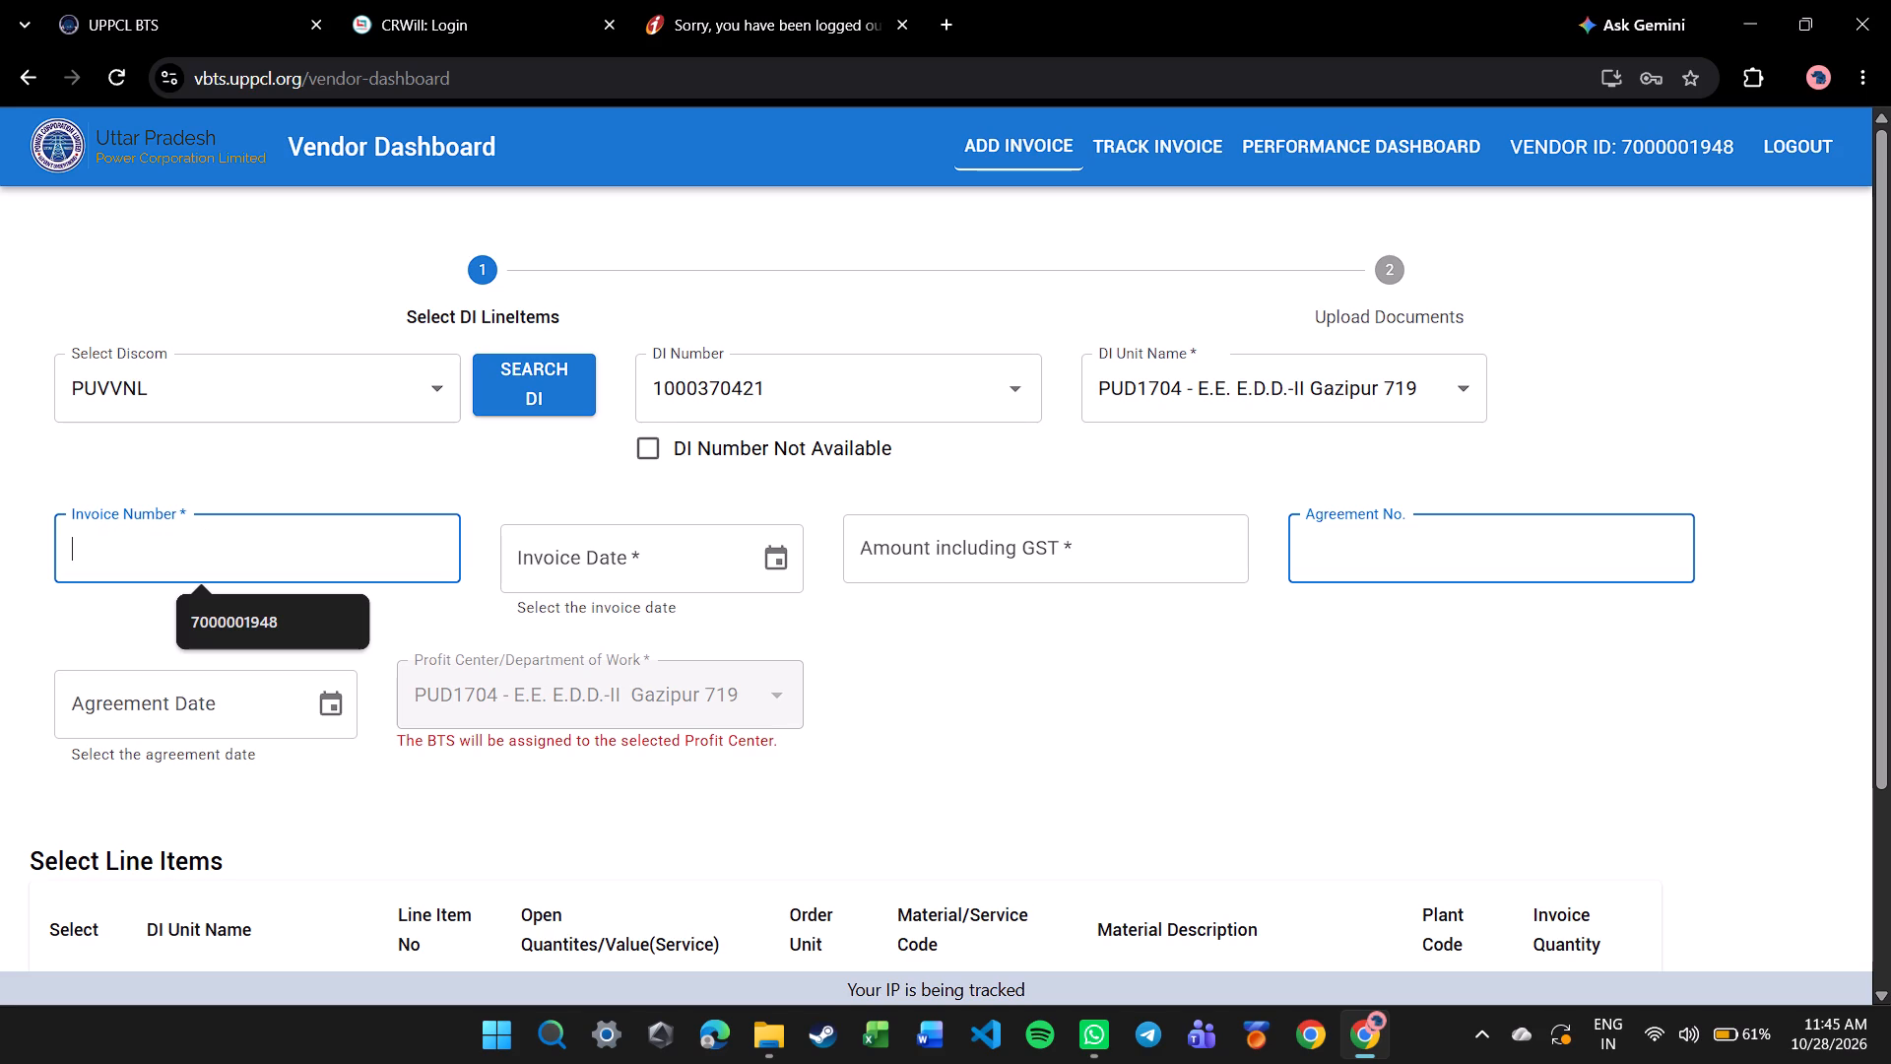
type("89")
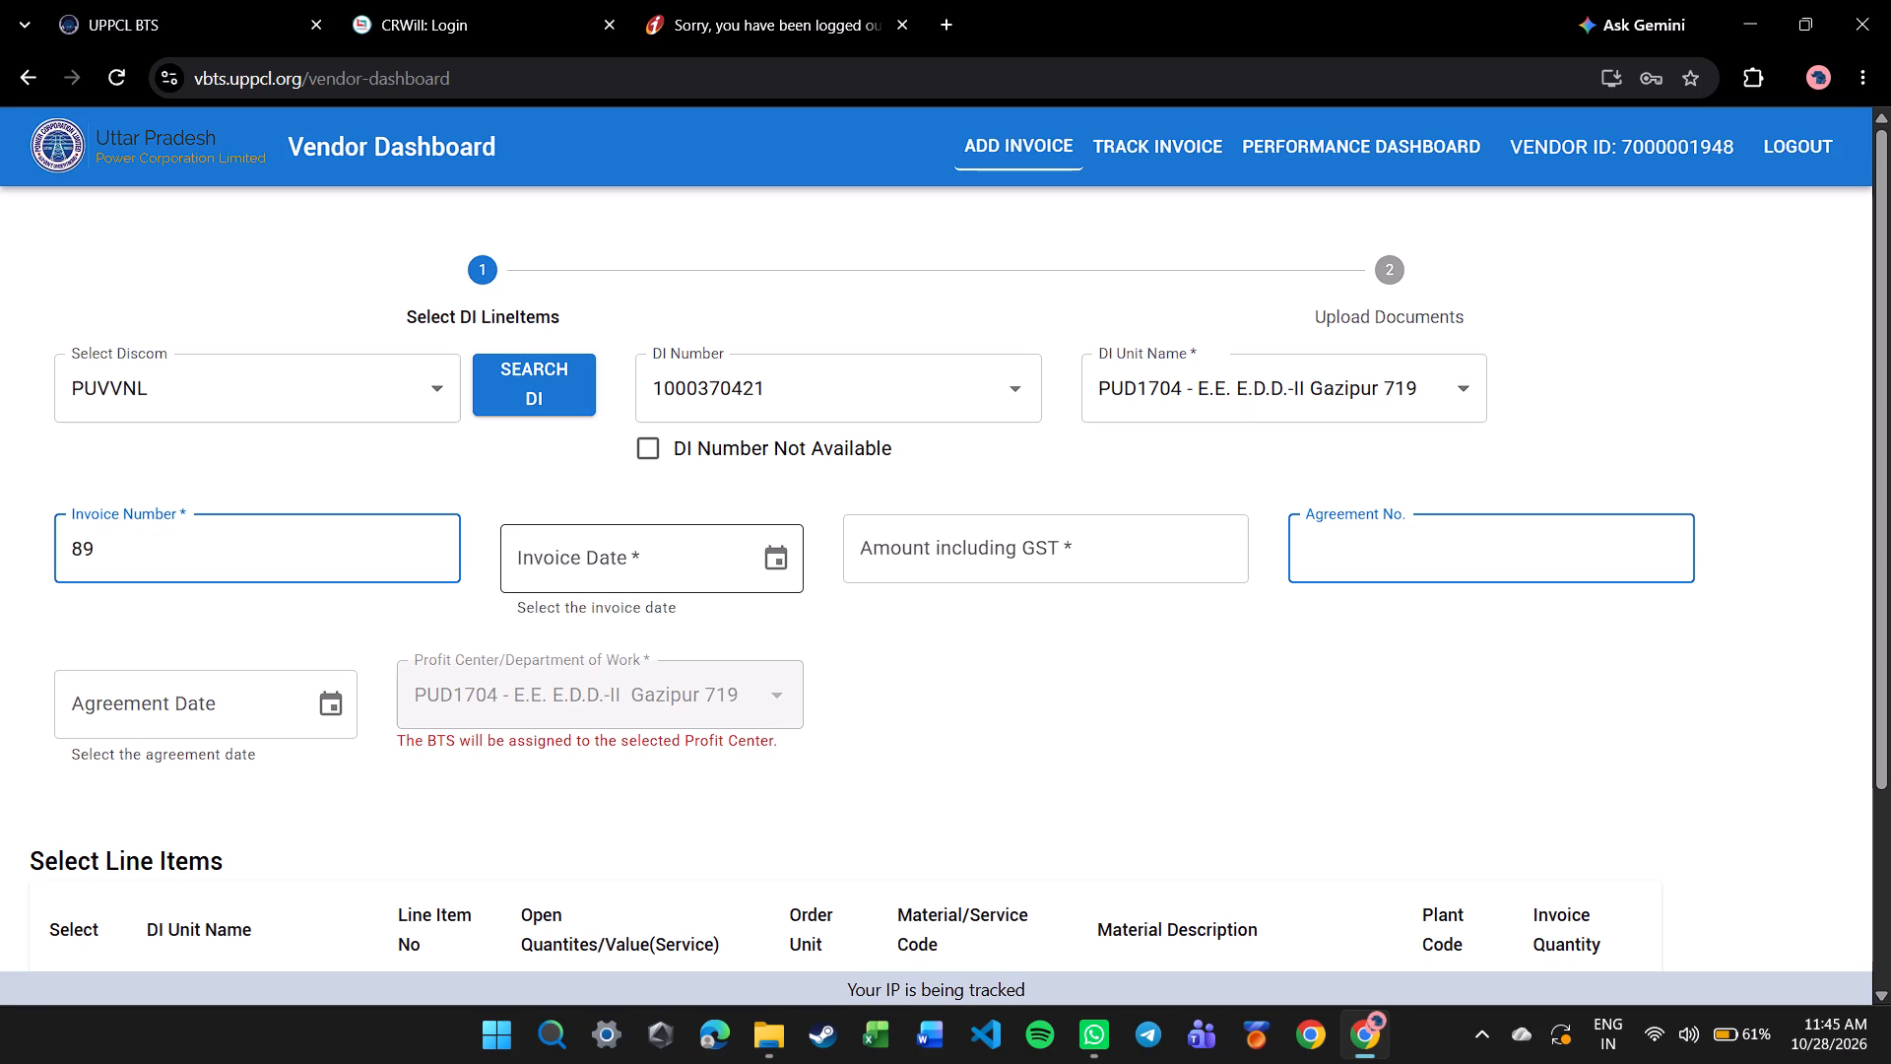
left_click(562, 555)
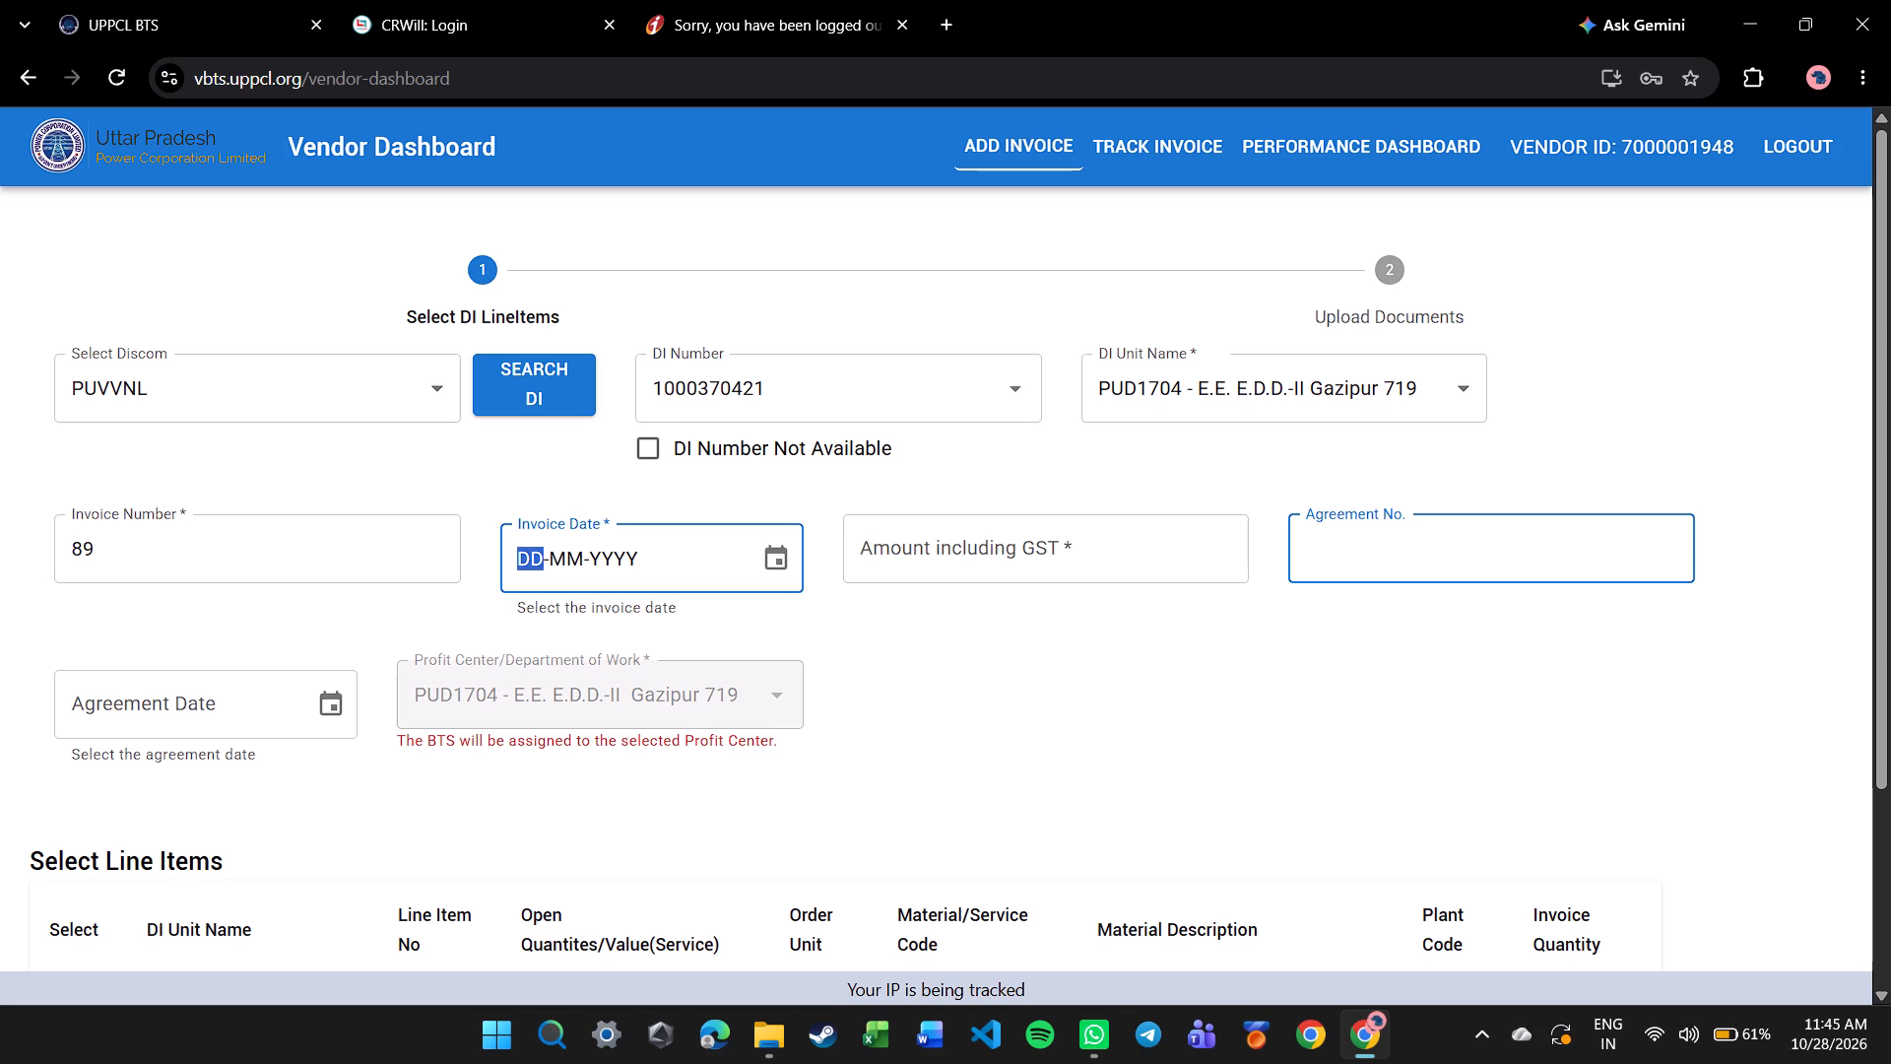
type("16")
left_click(795, 558)
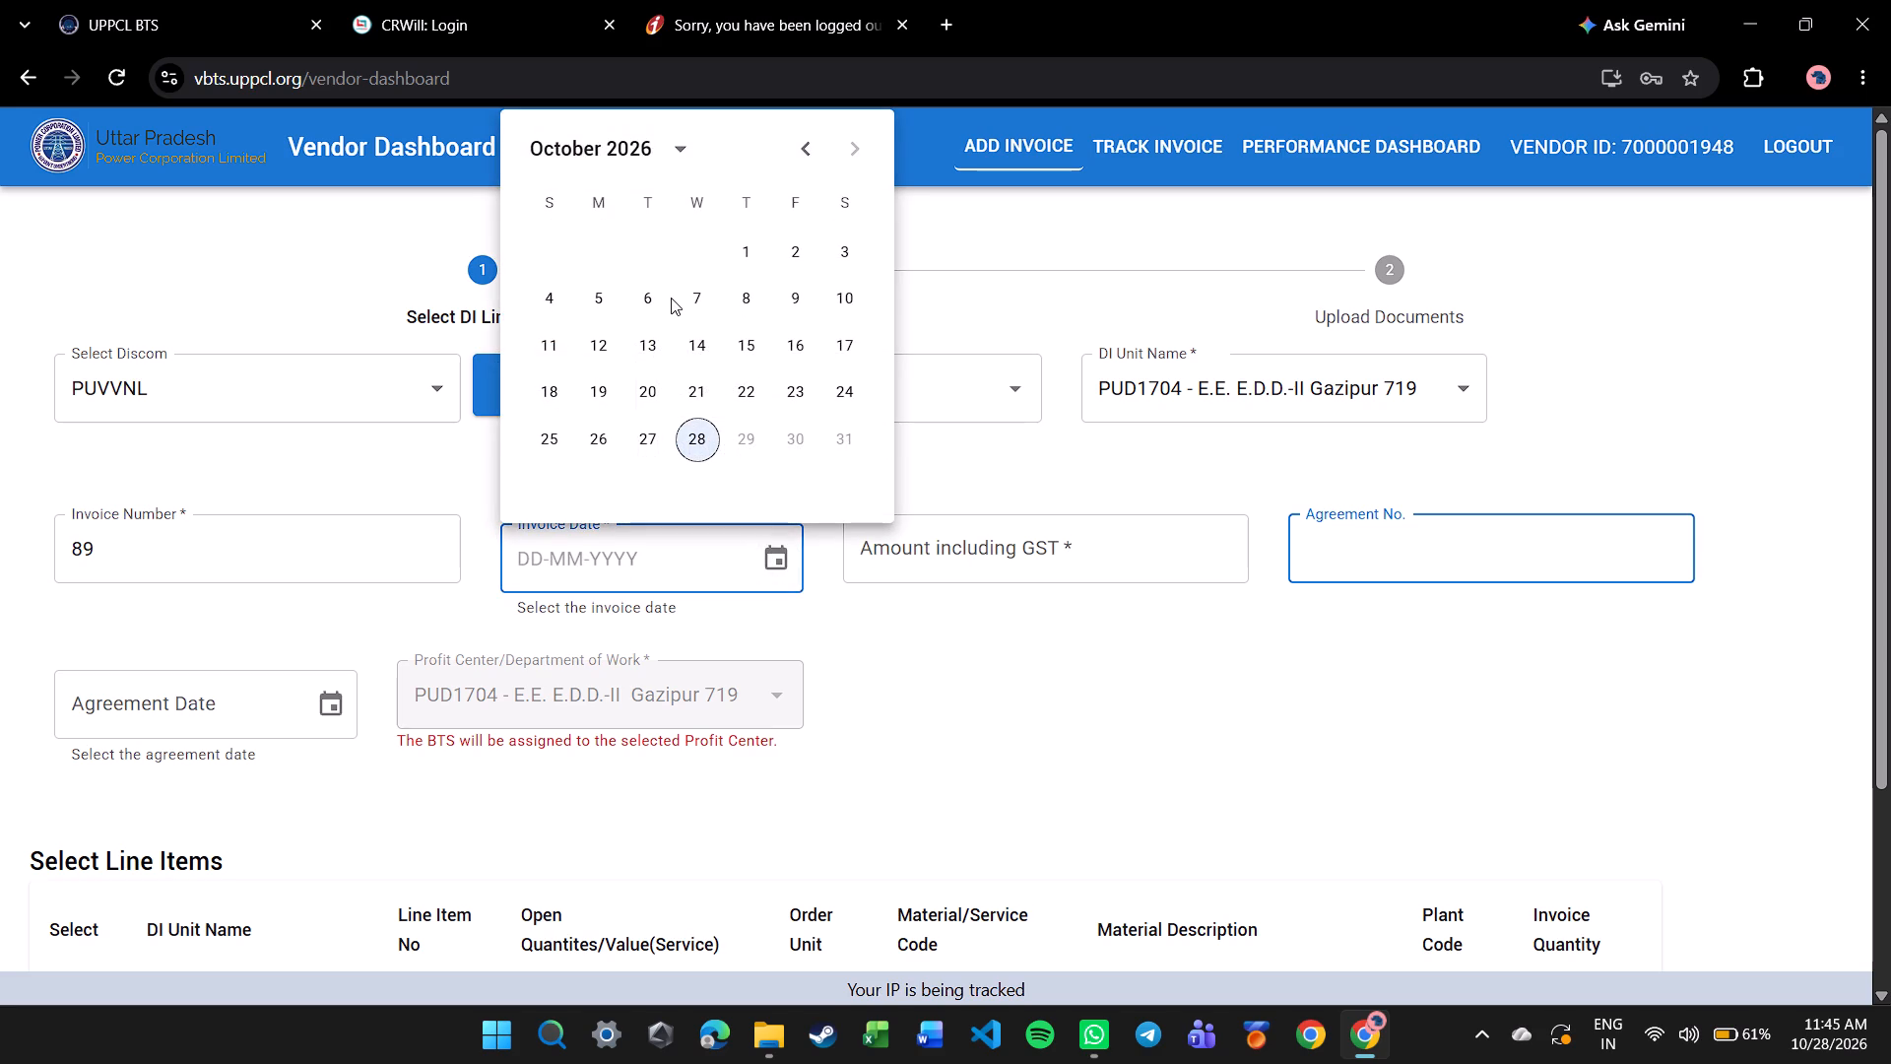
left_click(799, 340)
Set the amount including GST to 759040.40.
left_click(959, 533)
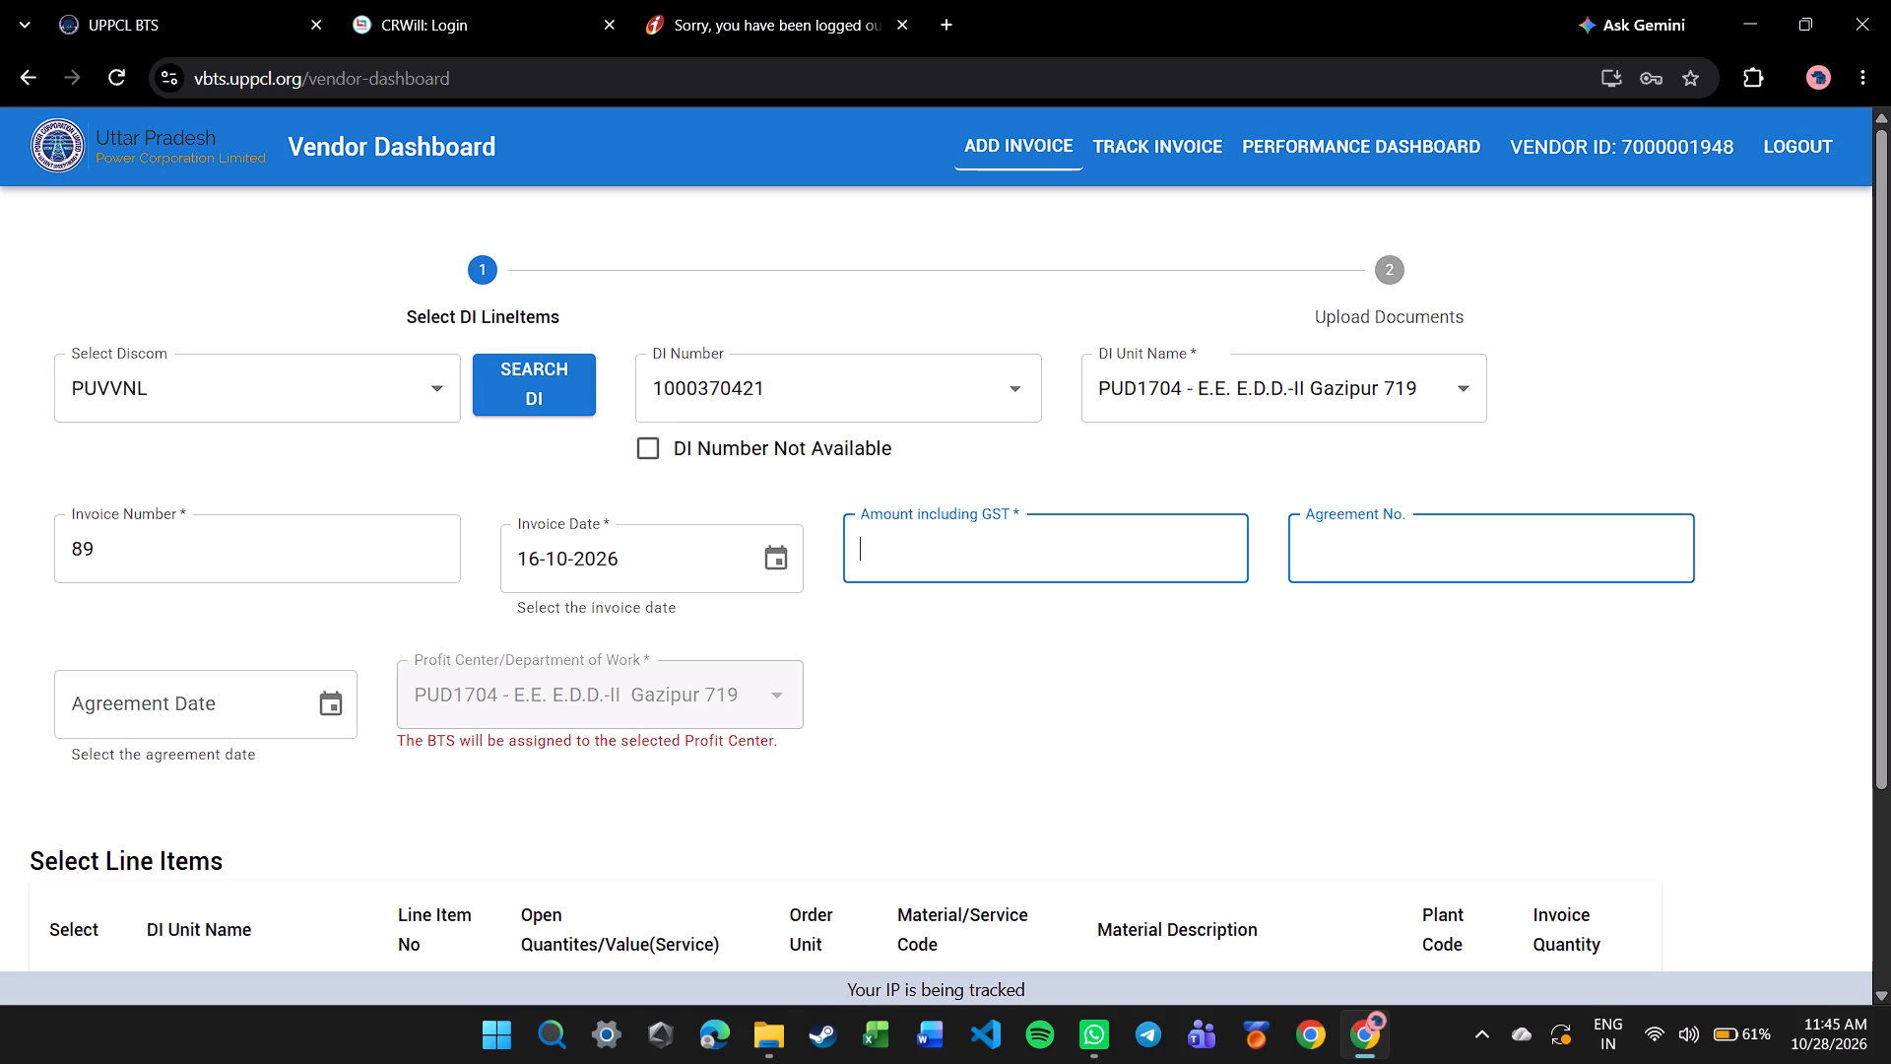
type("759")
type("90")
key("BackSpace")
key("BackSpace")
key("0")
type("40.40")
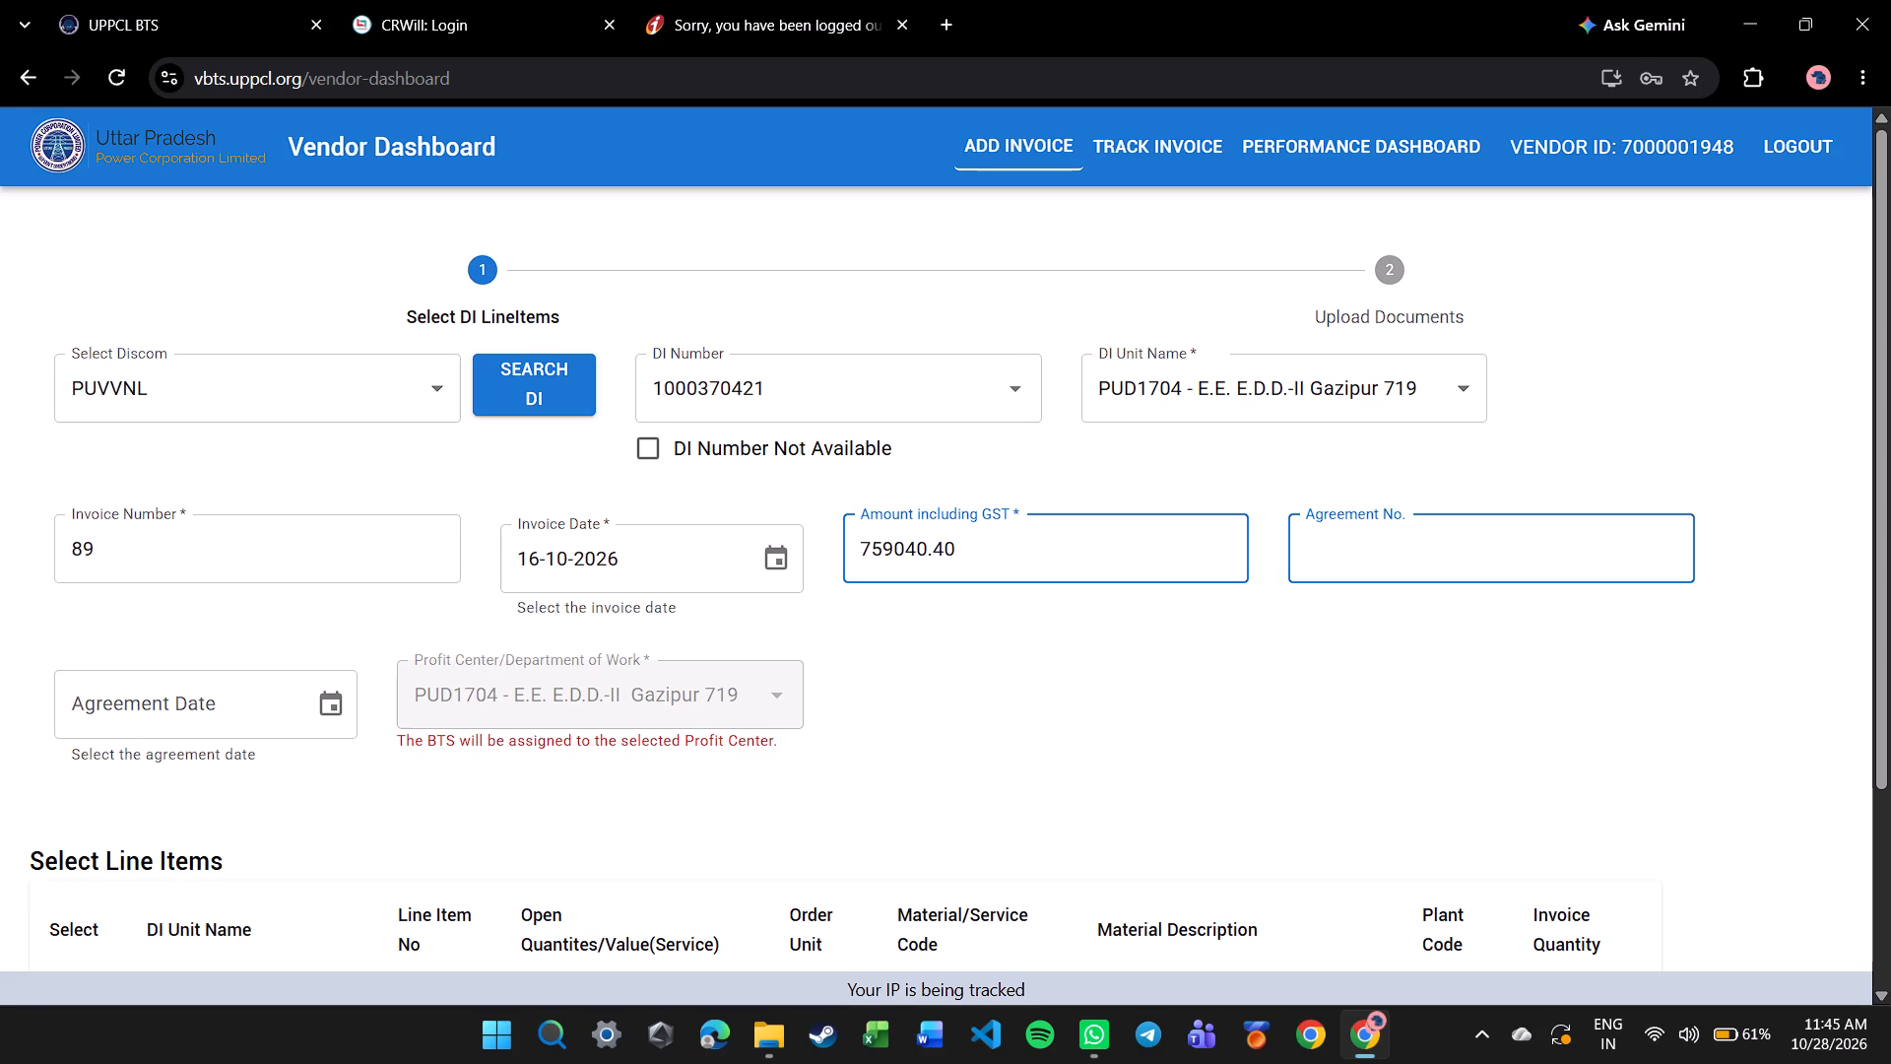
Enter GEM/2025/B/6382372 as the agreement number.
left_click(1352, 547)
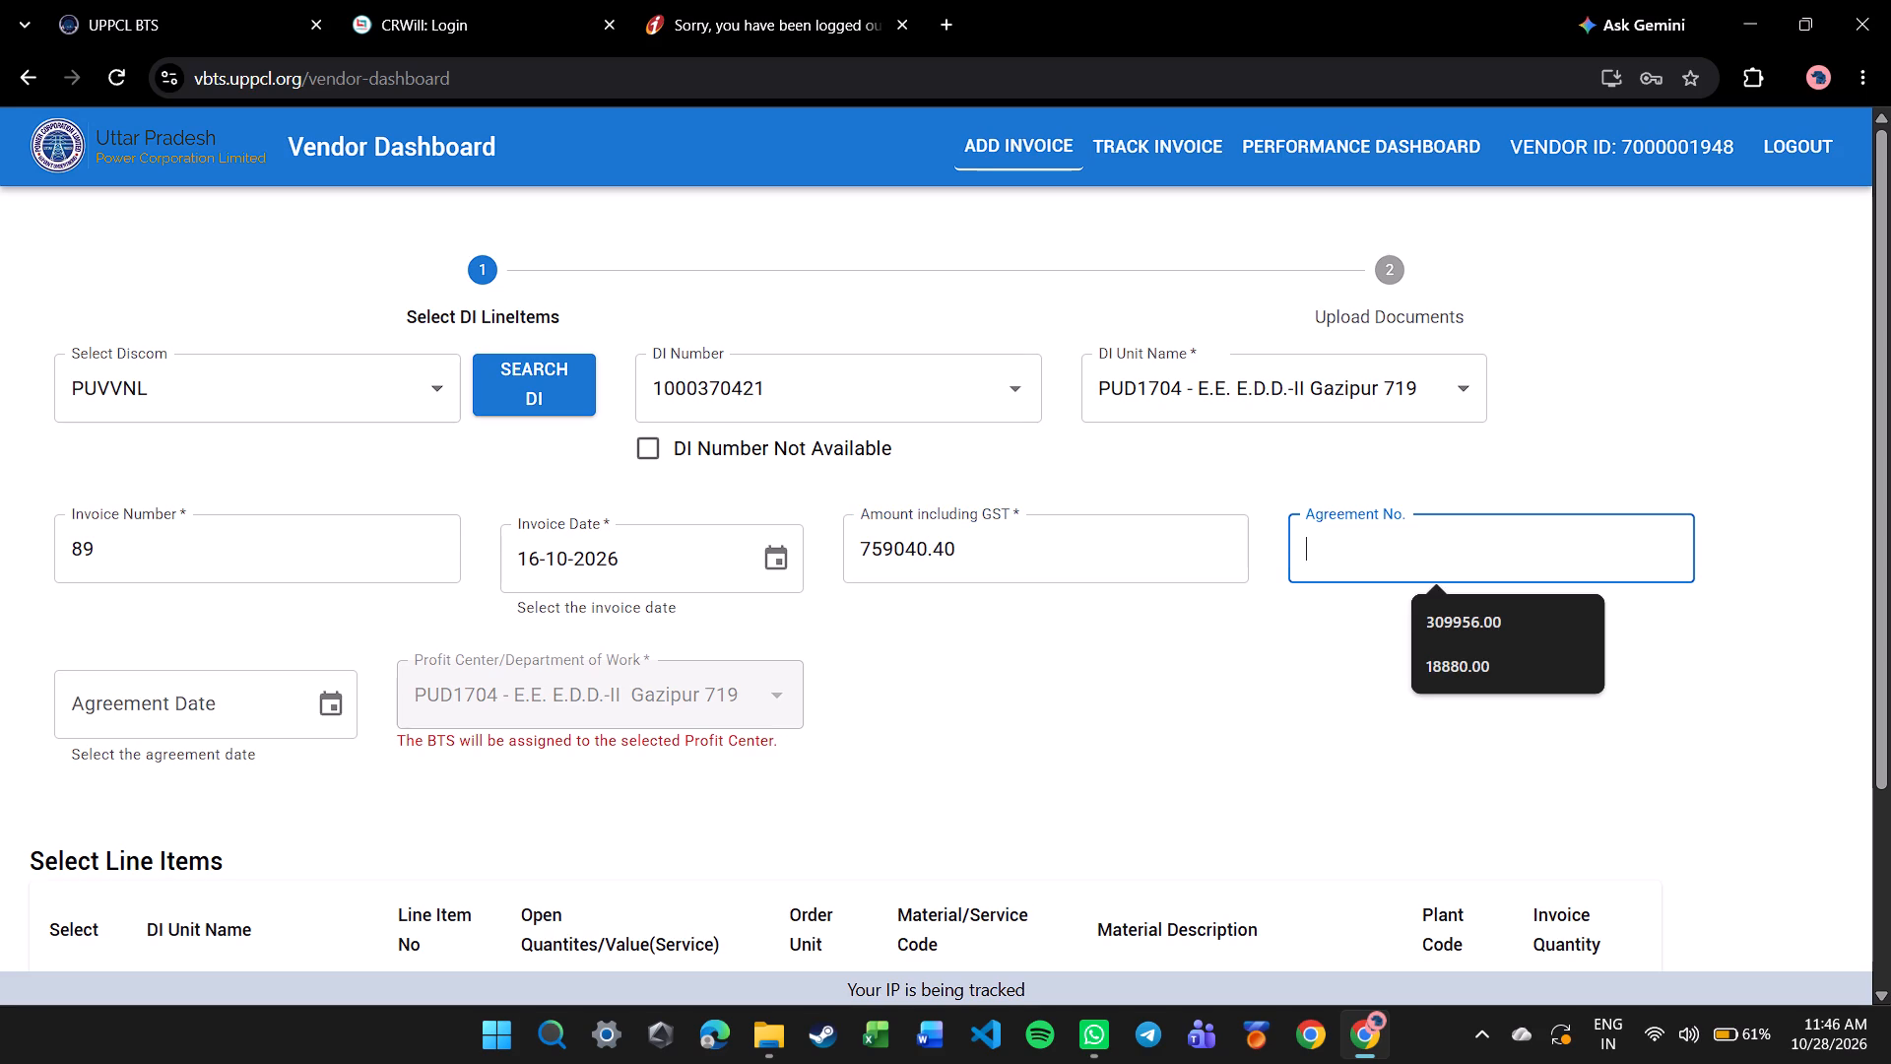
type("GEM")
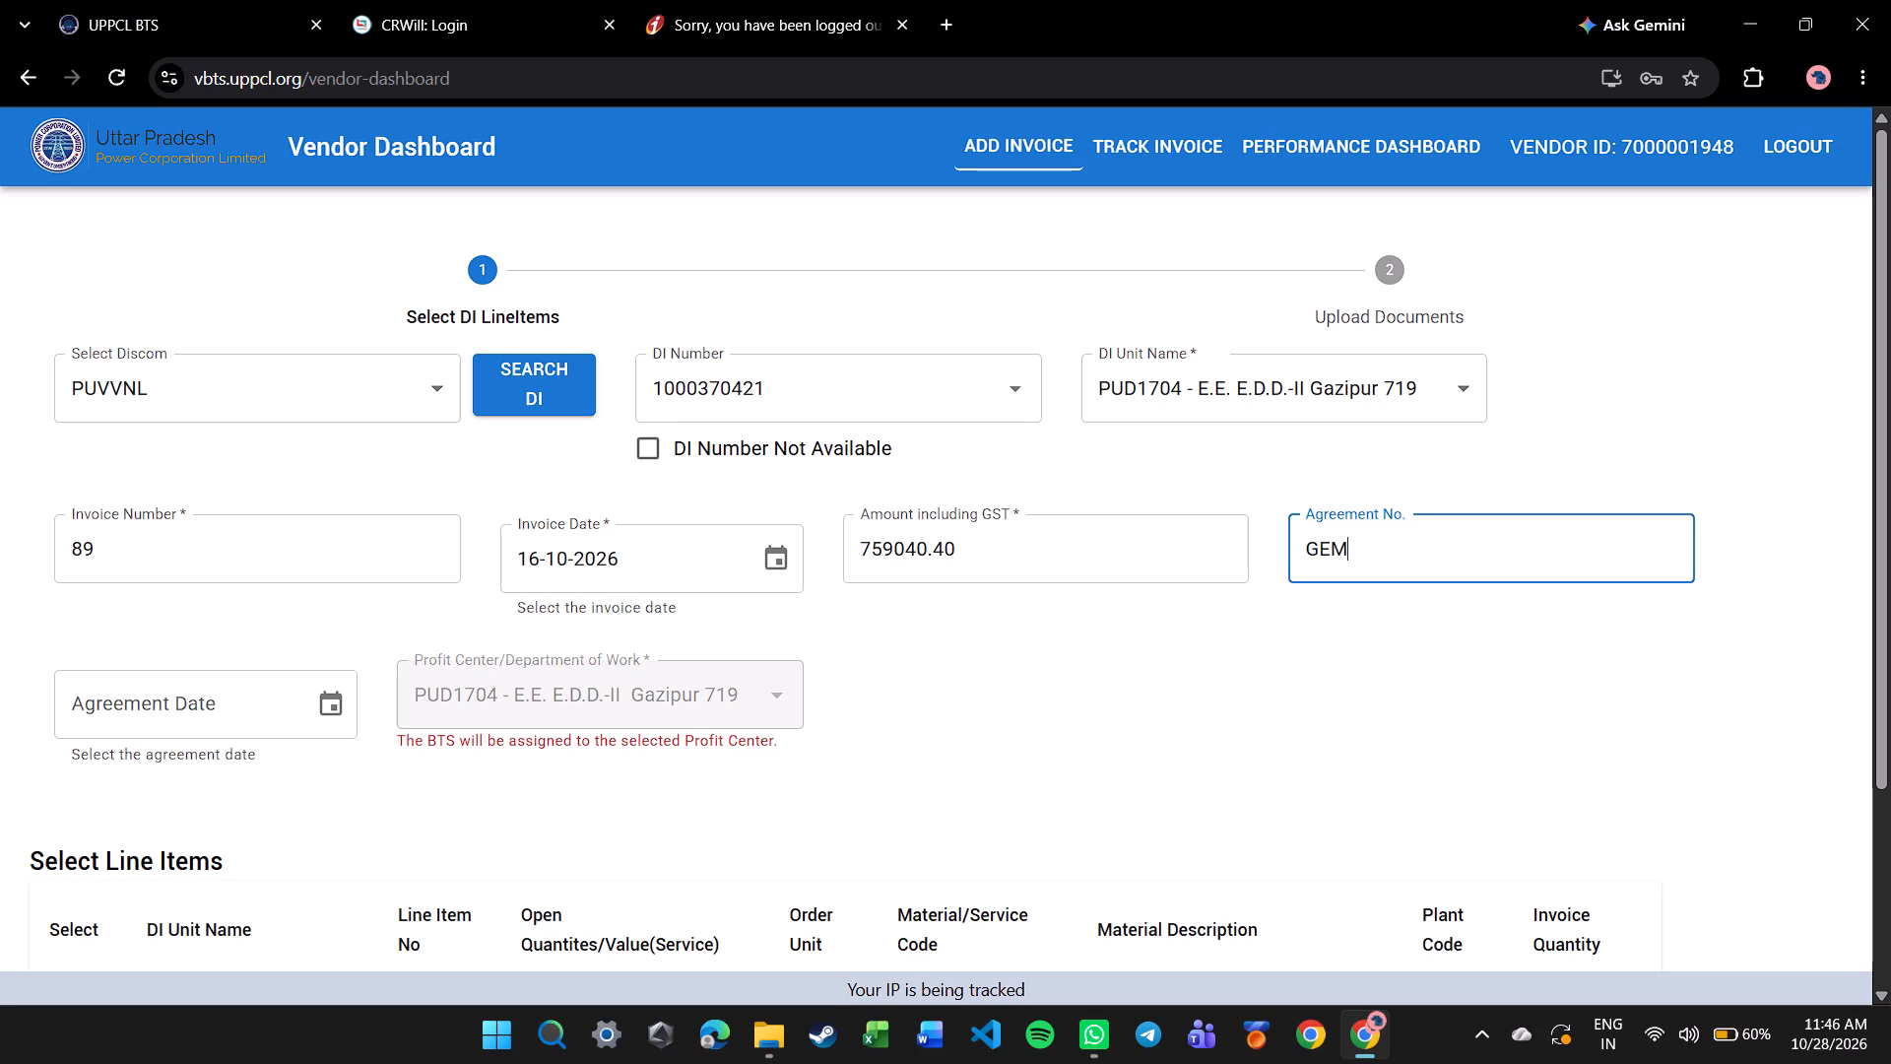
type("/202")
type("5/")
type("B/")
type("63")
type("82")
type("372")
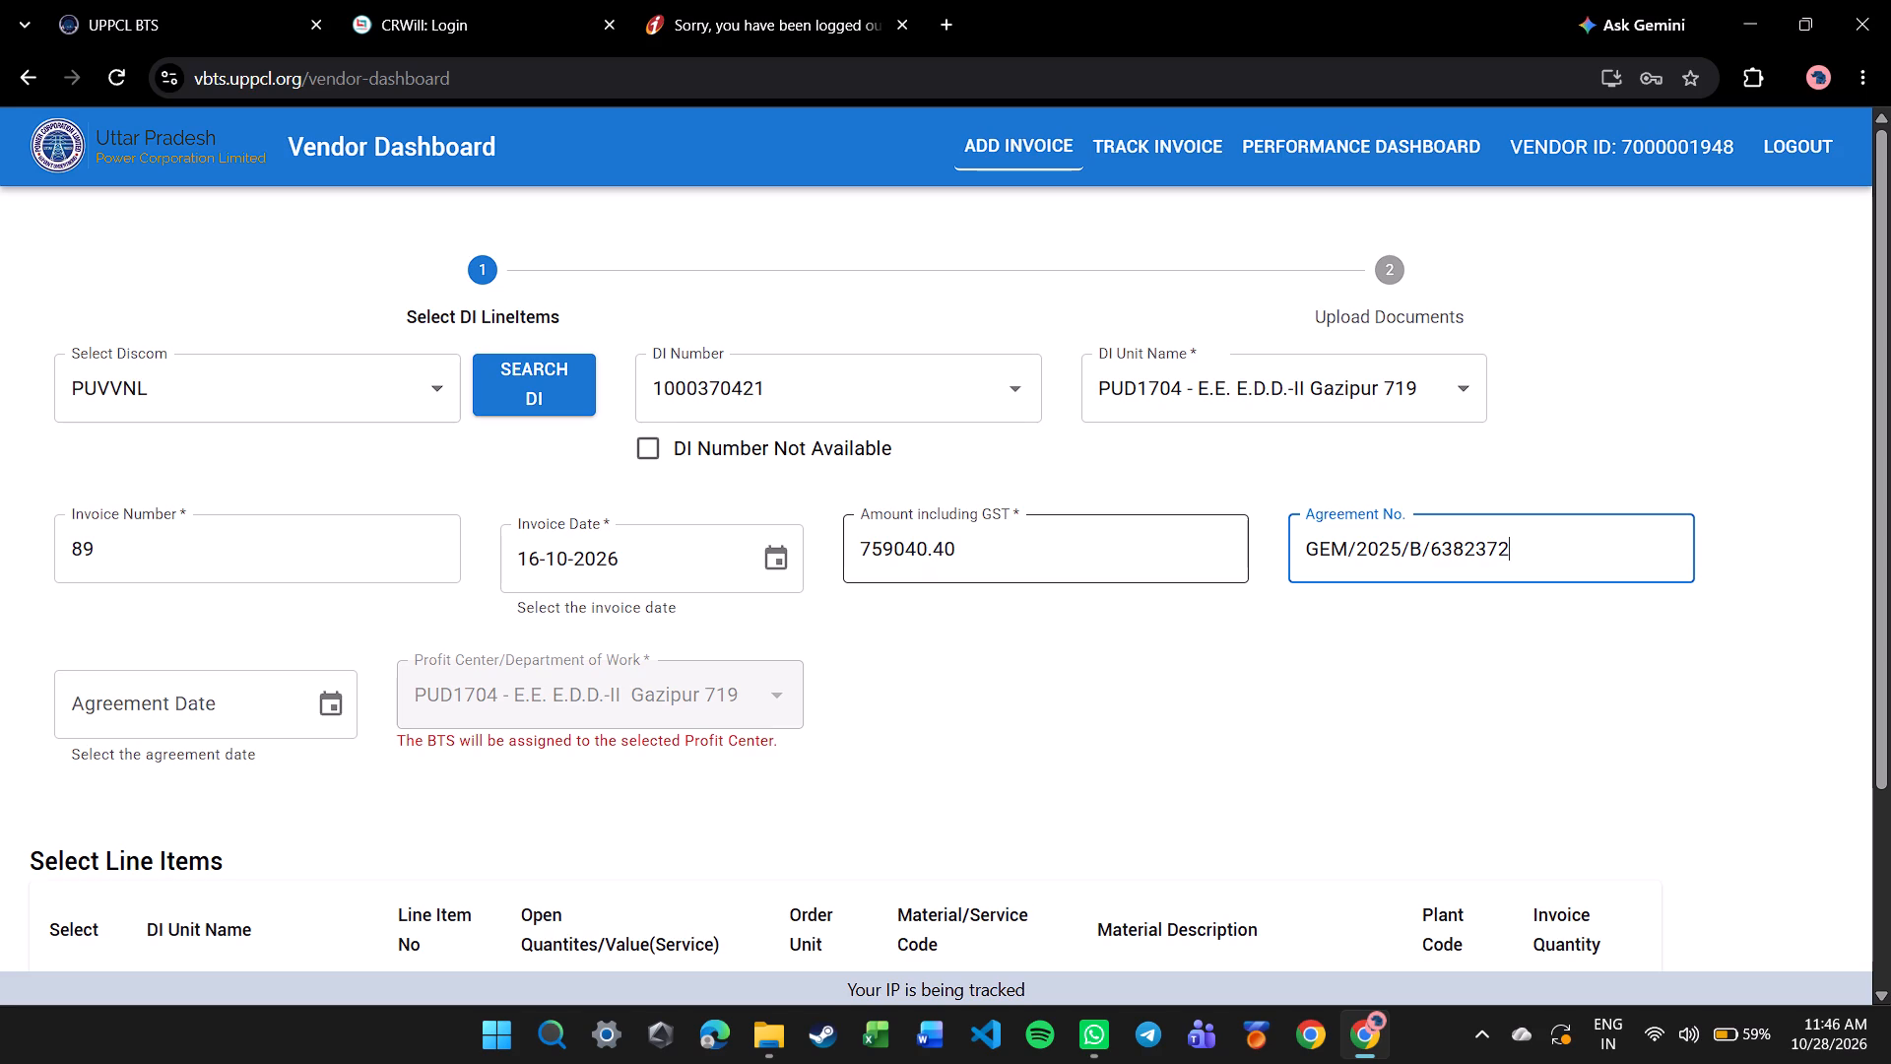
Set the agreement date to 07-10-2026.
left_click(336, 711)
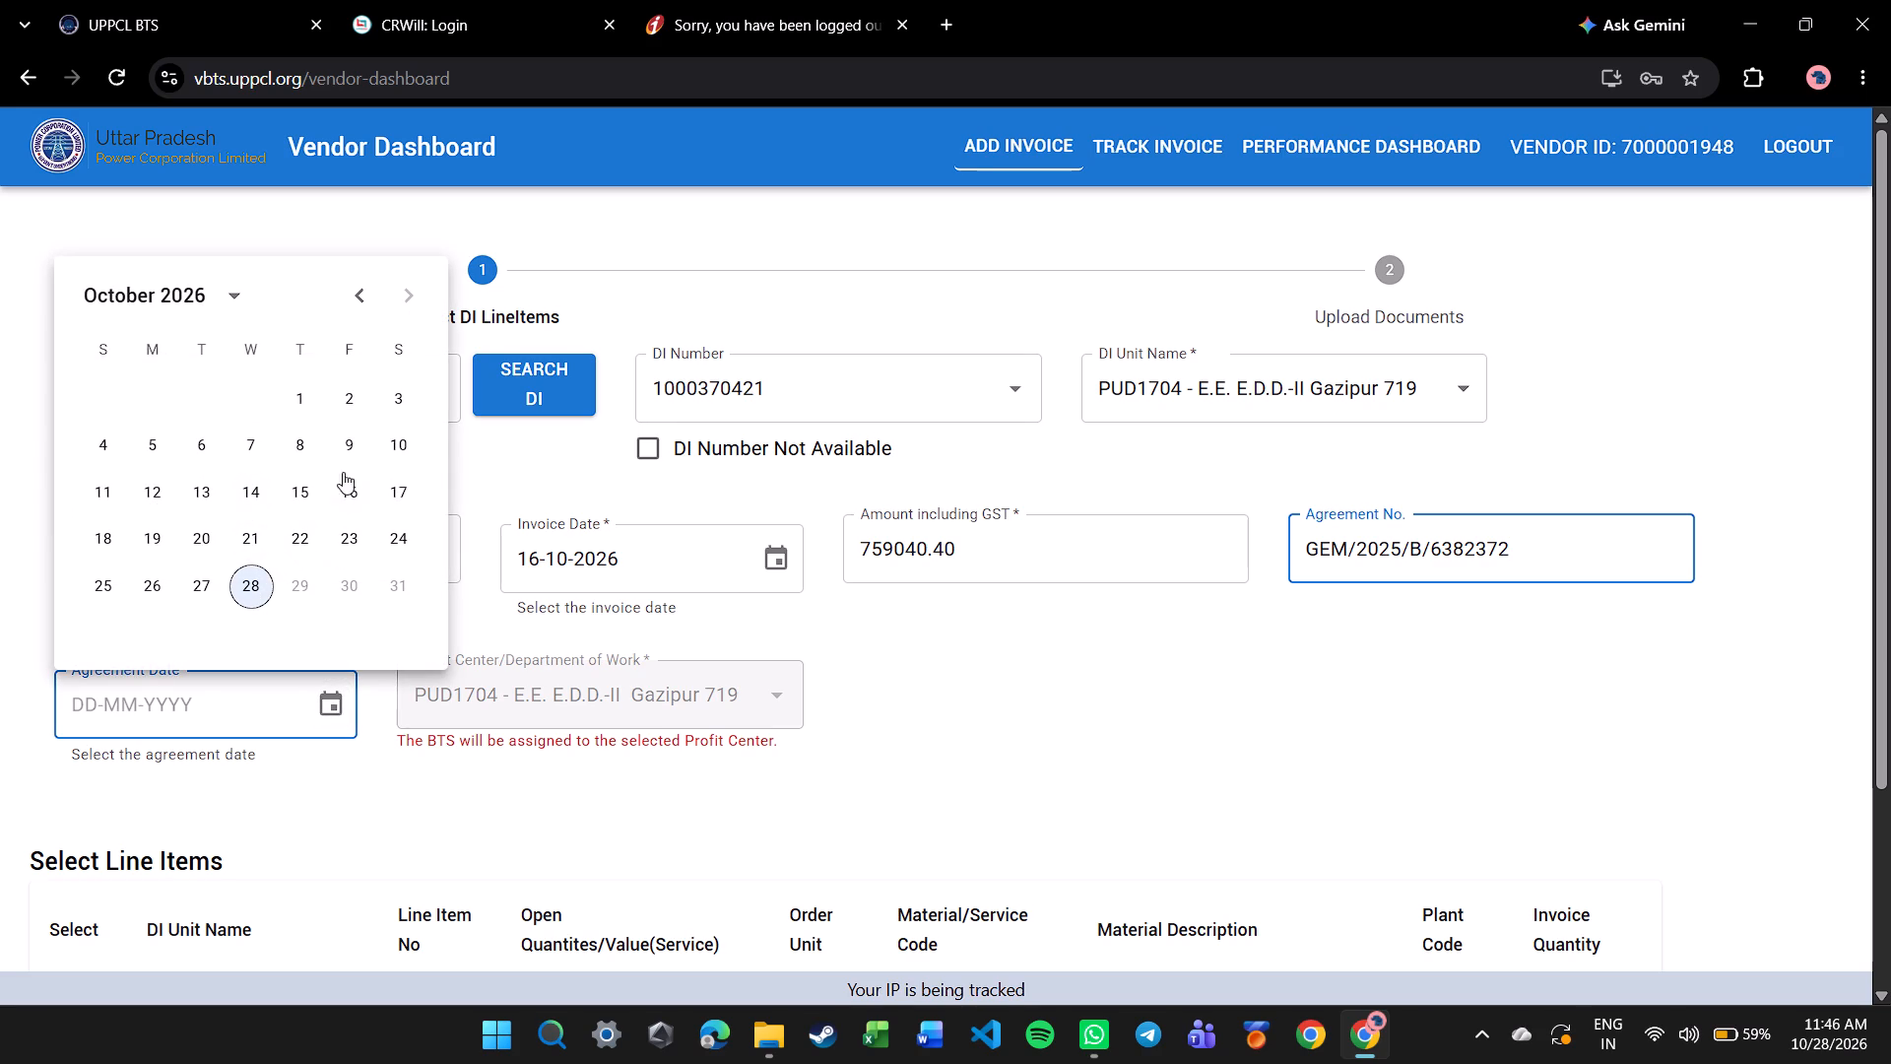
left_click(251, 446)
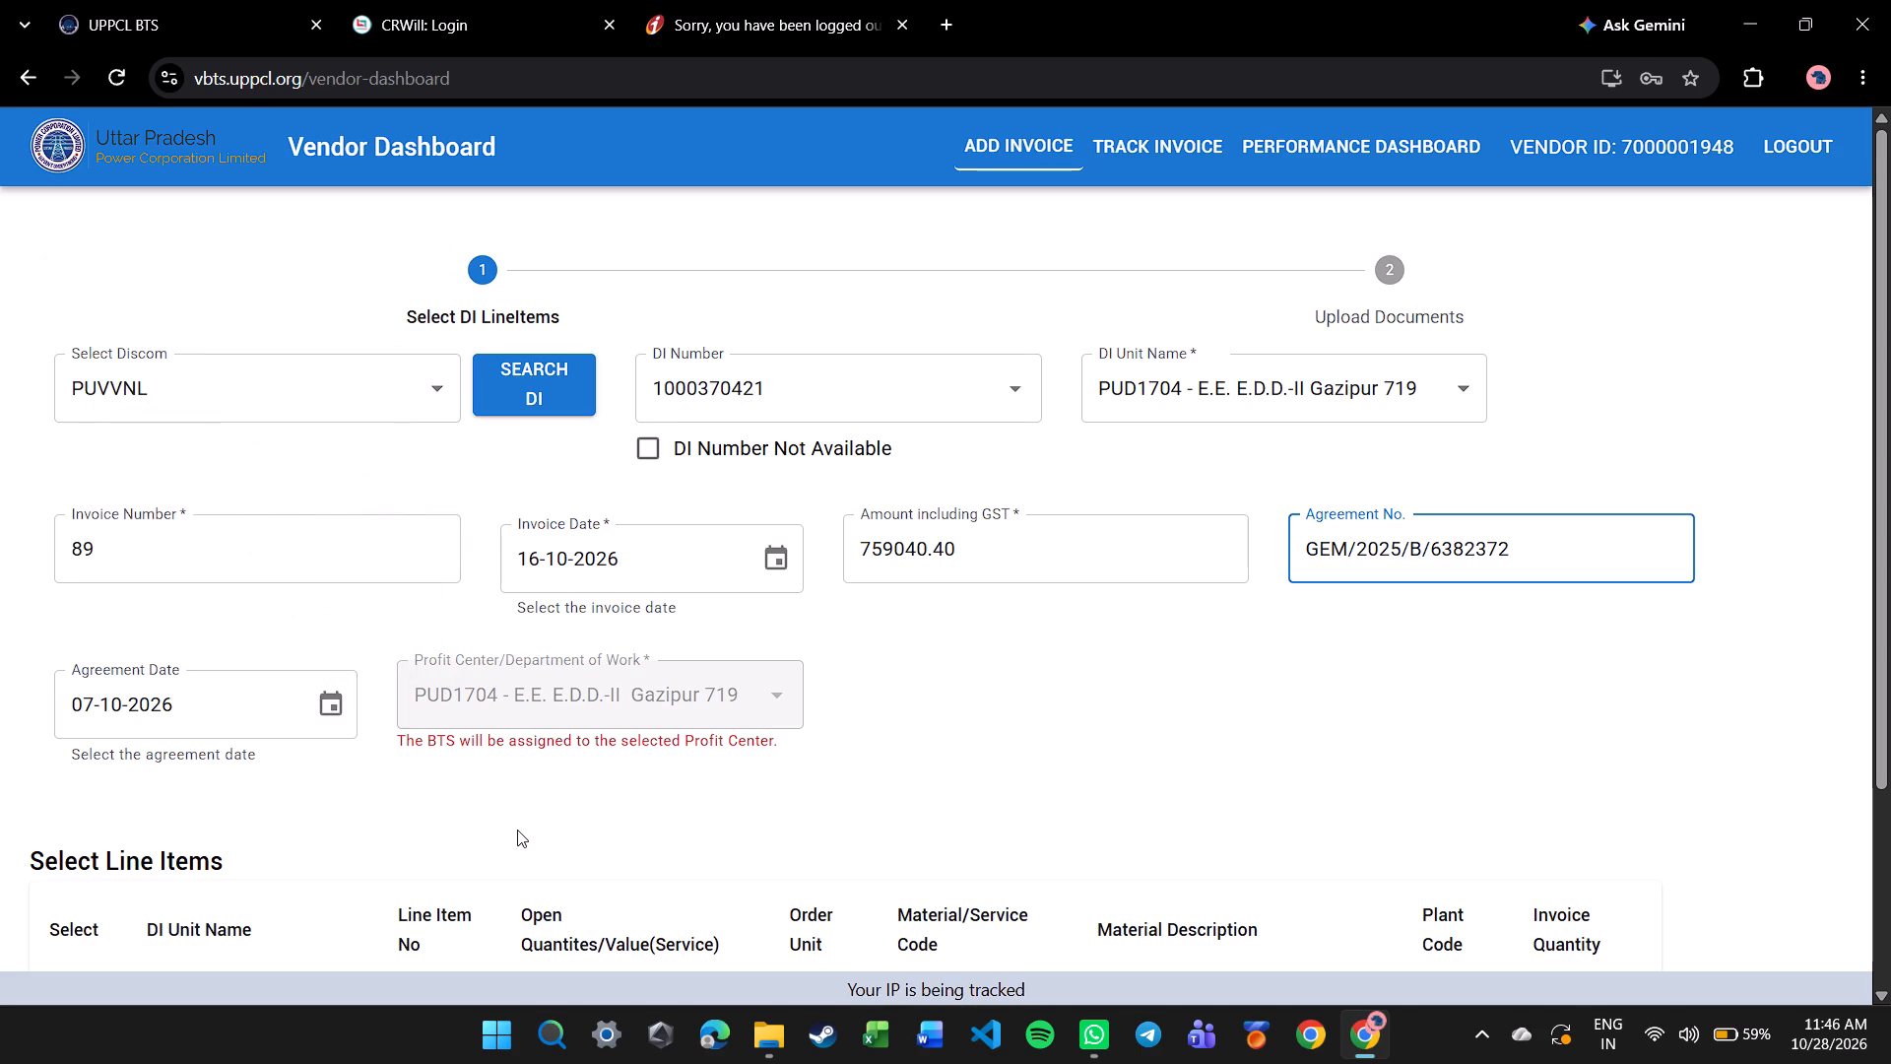
Select line item 00010 with an invoice quantity of 1, then accept the reviewed details to proceed to document upload.
scroll(517, 830, "down", 1)
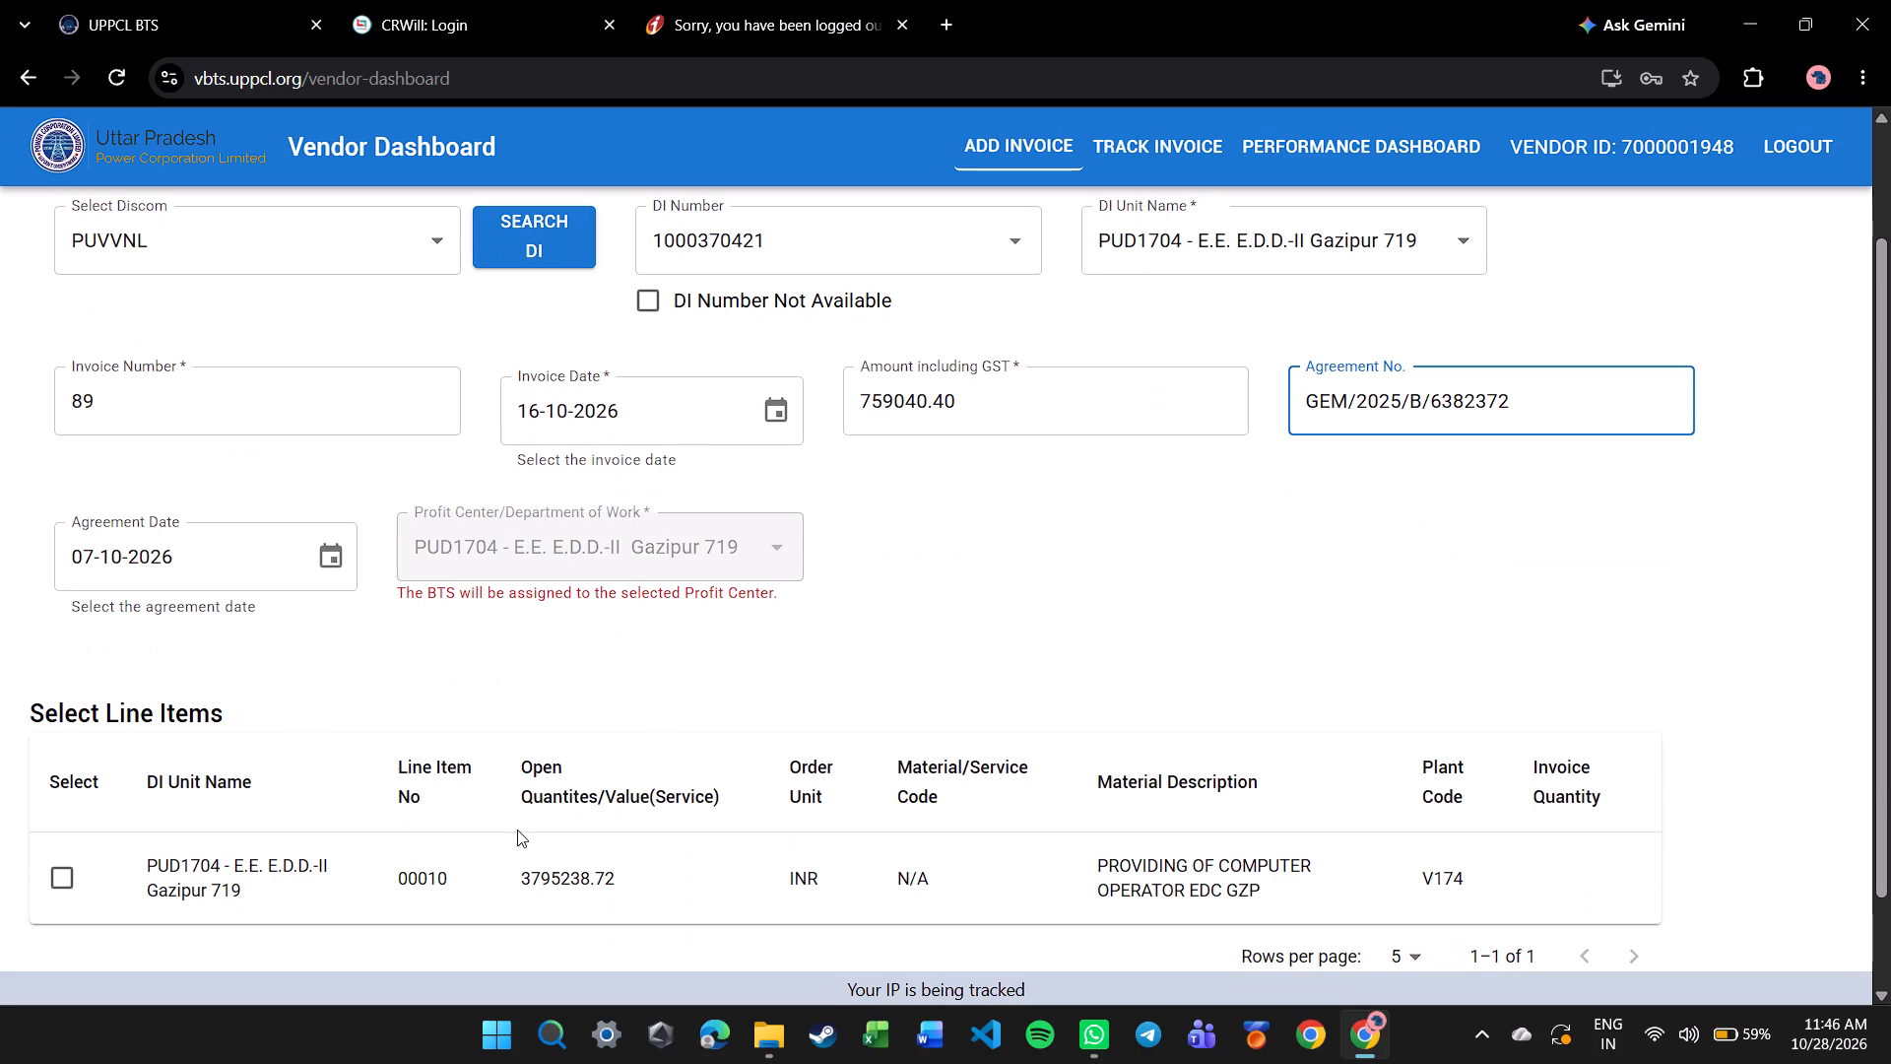
left_click(69, 884)
left_click(1585, 870)
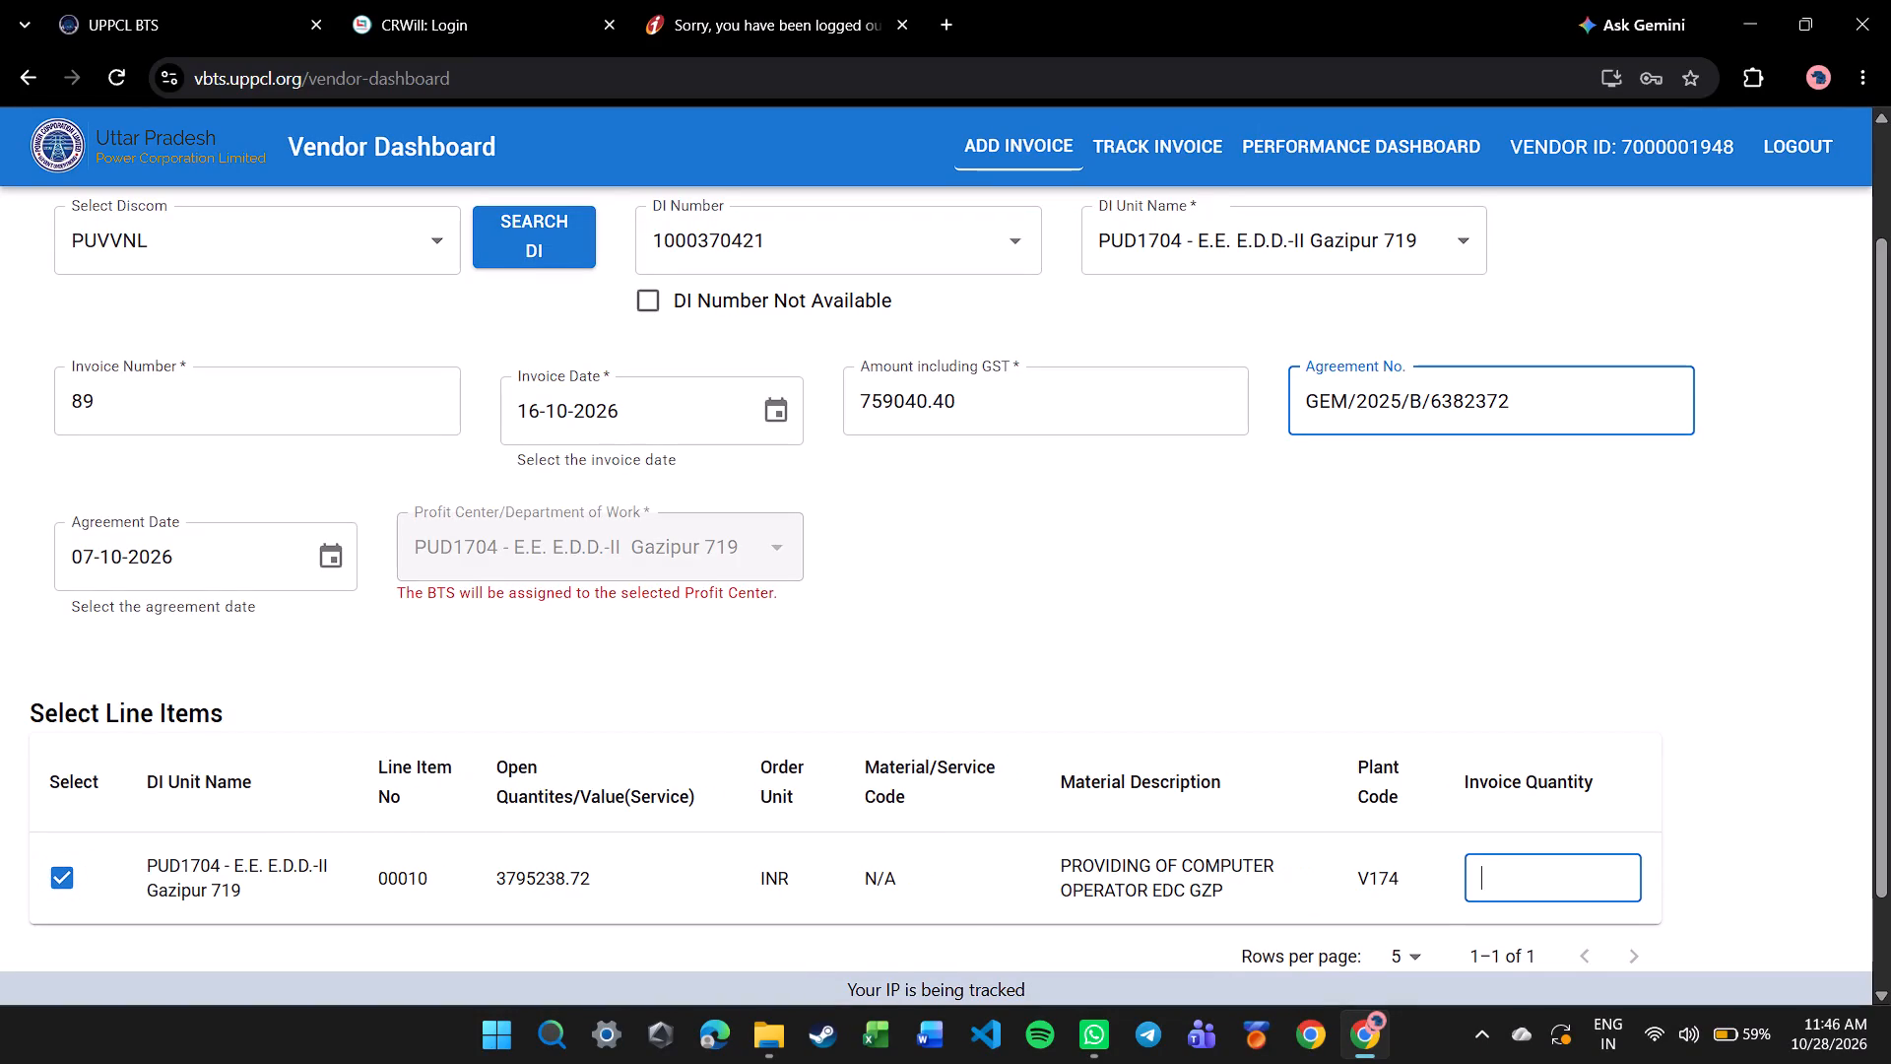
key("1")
scroll(1585, 870, "down", 2)
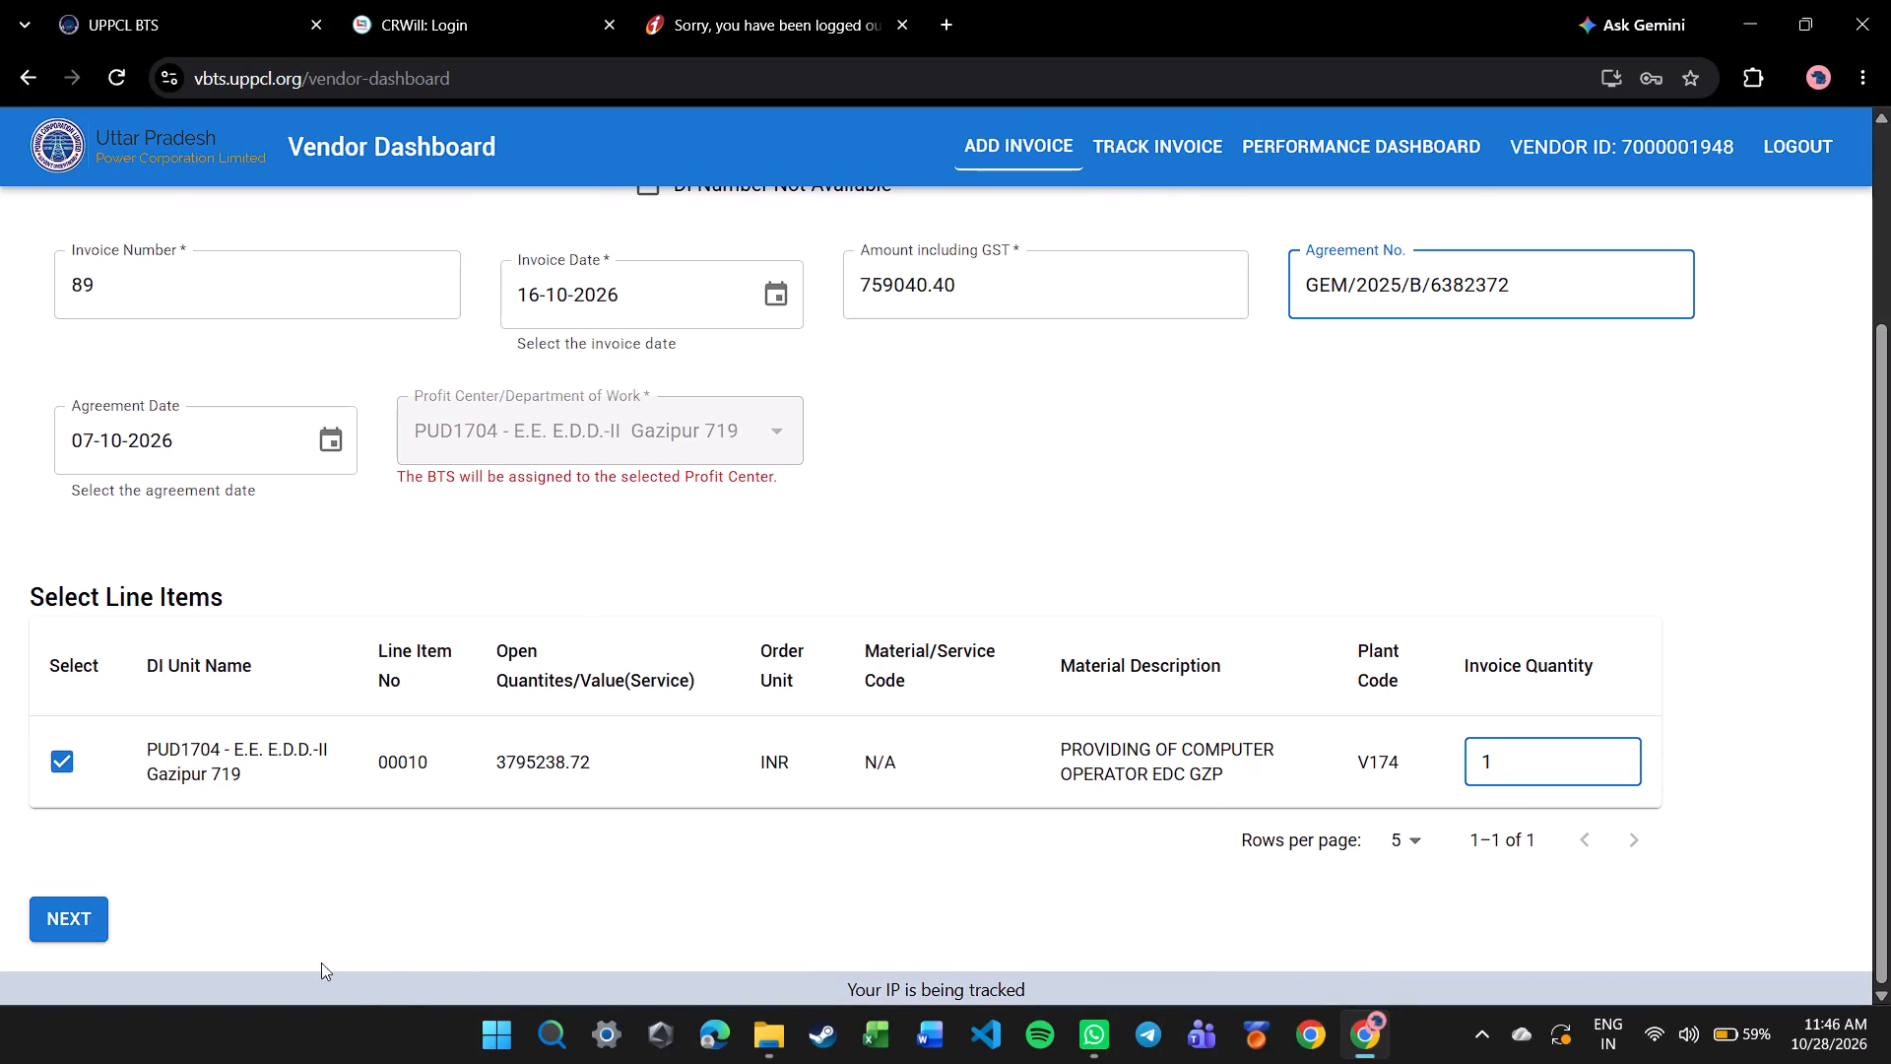
left_click(71, 905)
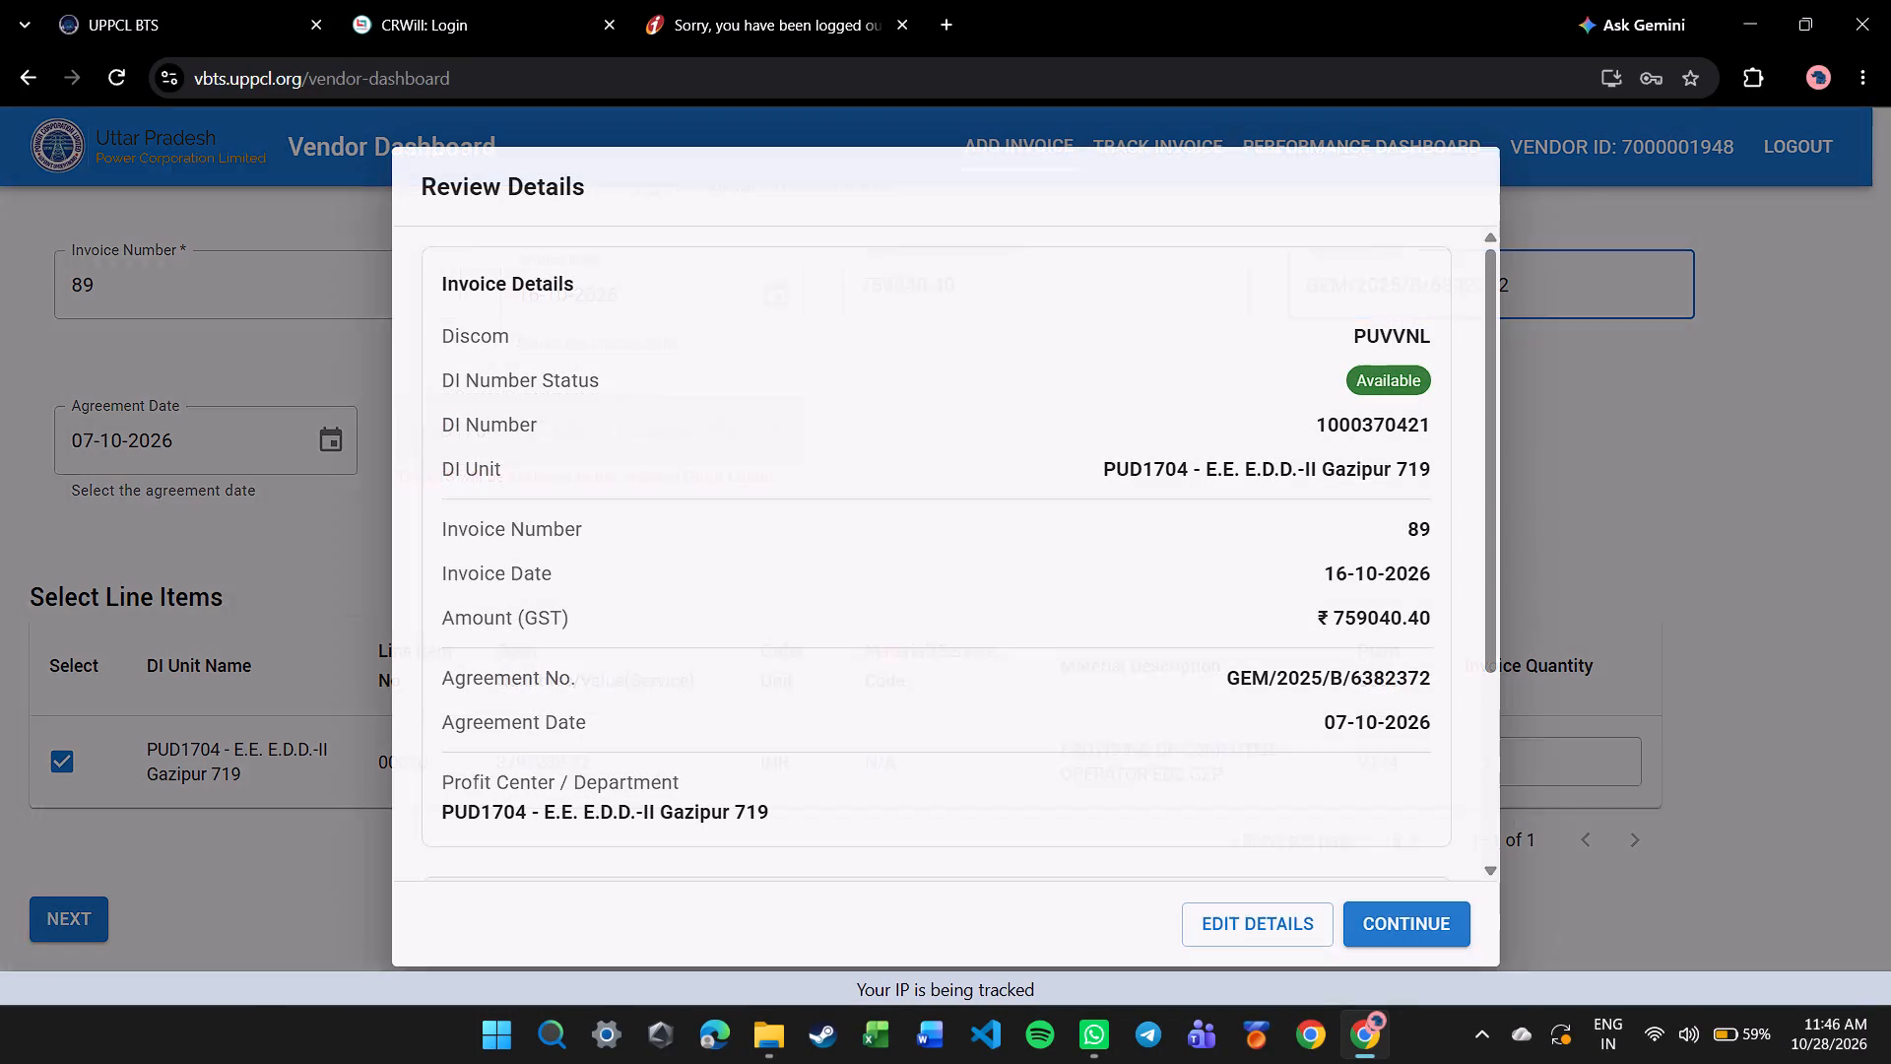
left_click(1393, 924)
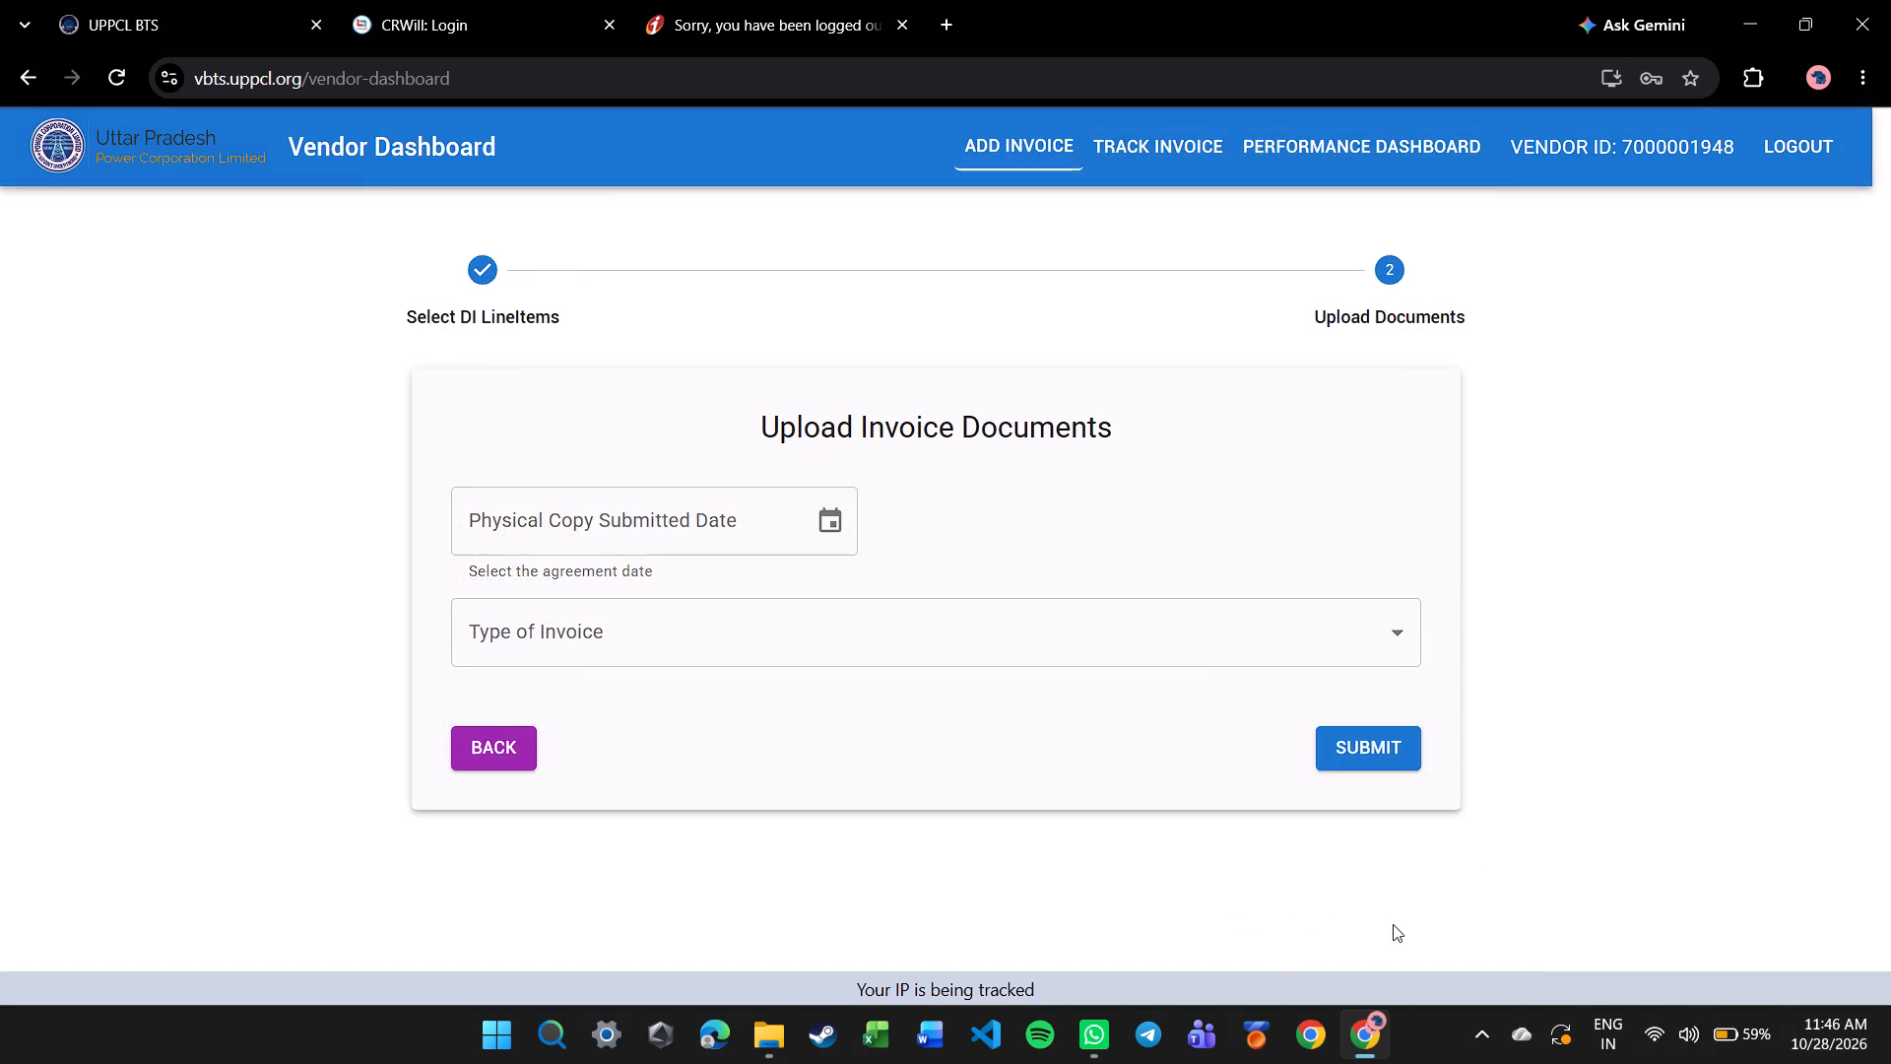
Set the physical copy submitted date to 28-10-2026 and the type of invoice to Manpower Services Invoice.
left_click(717, 522)
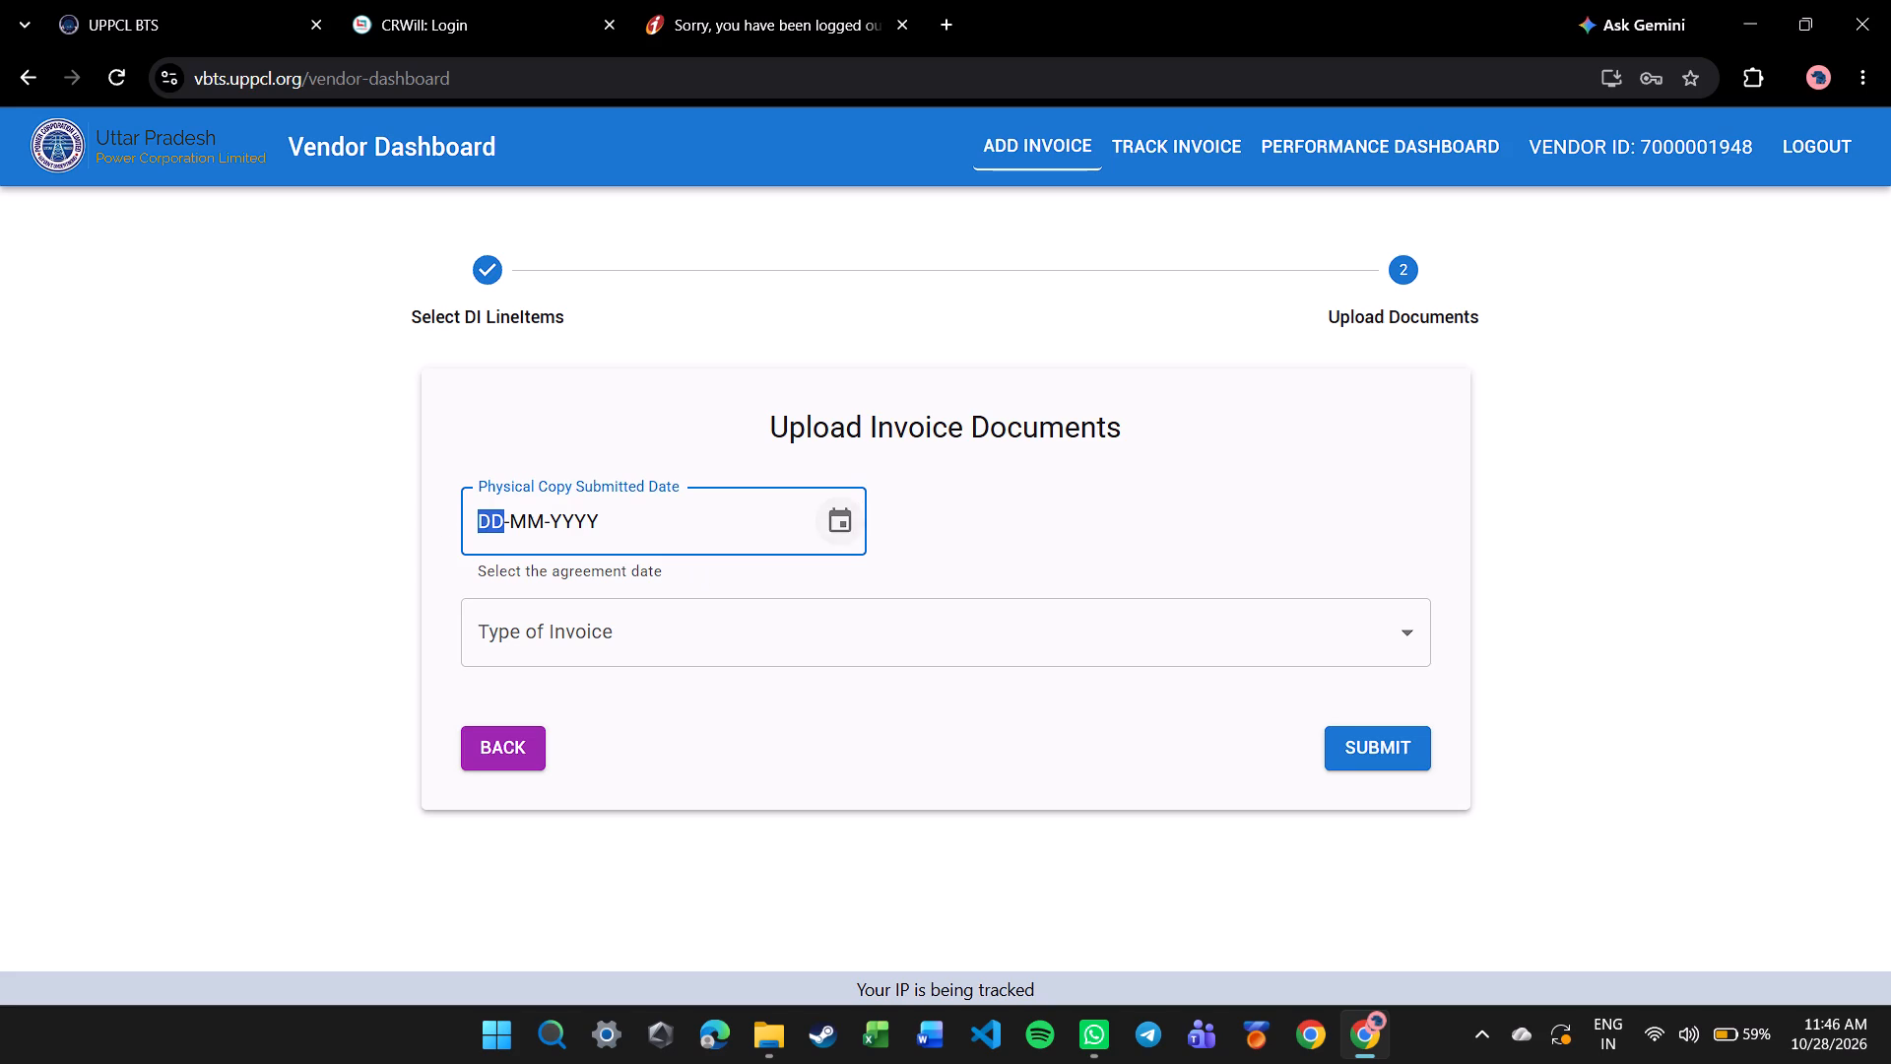
left_click(836, 525)
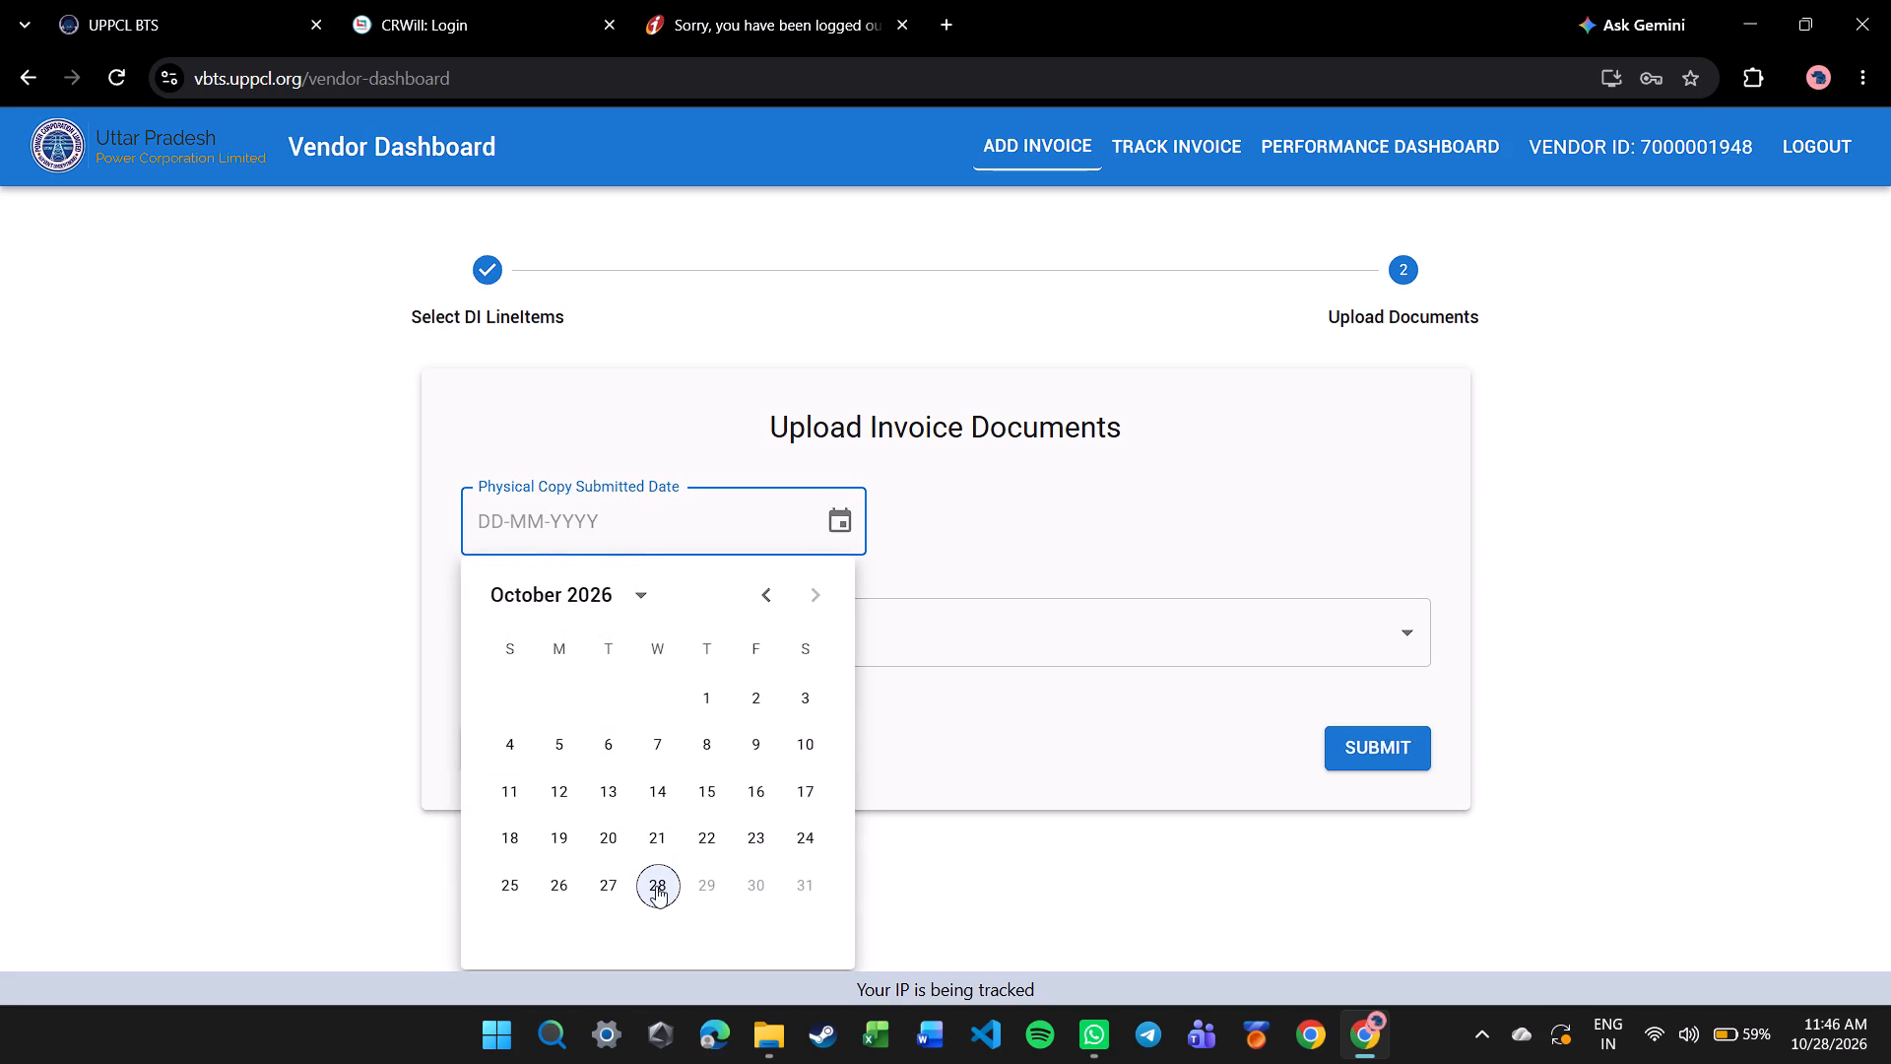
left_click(656, 886)
left_click(789, 636)
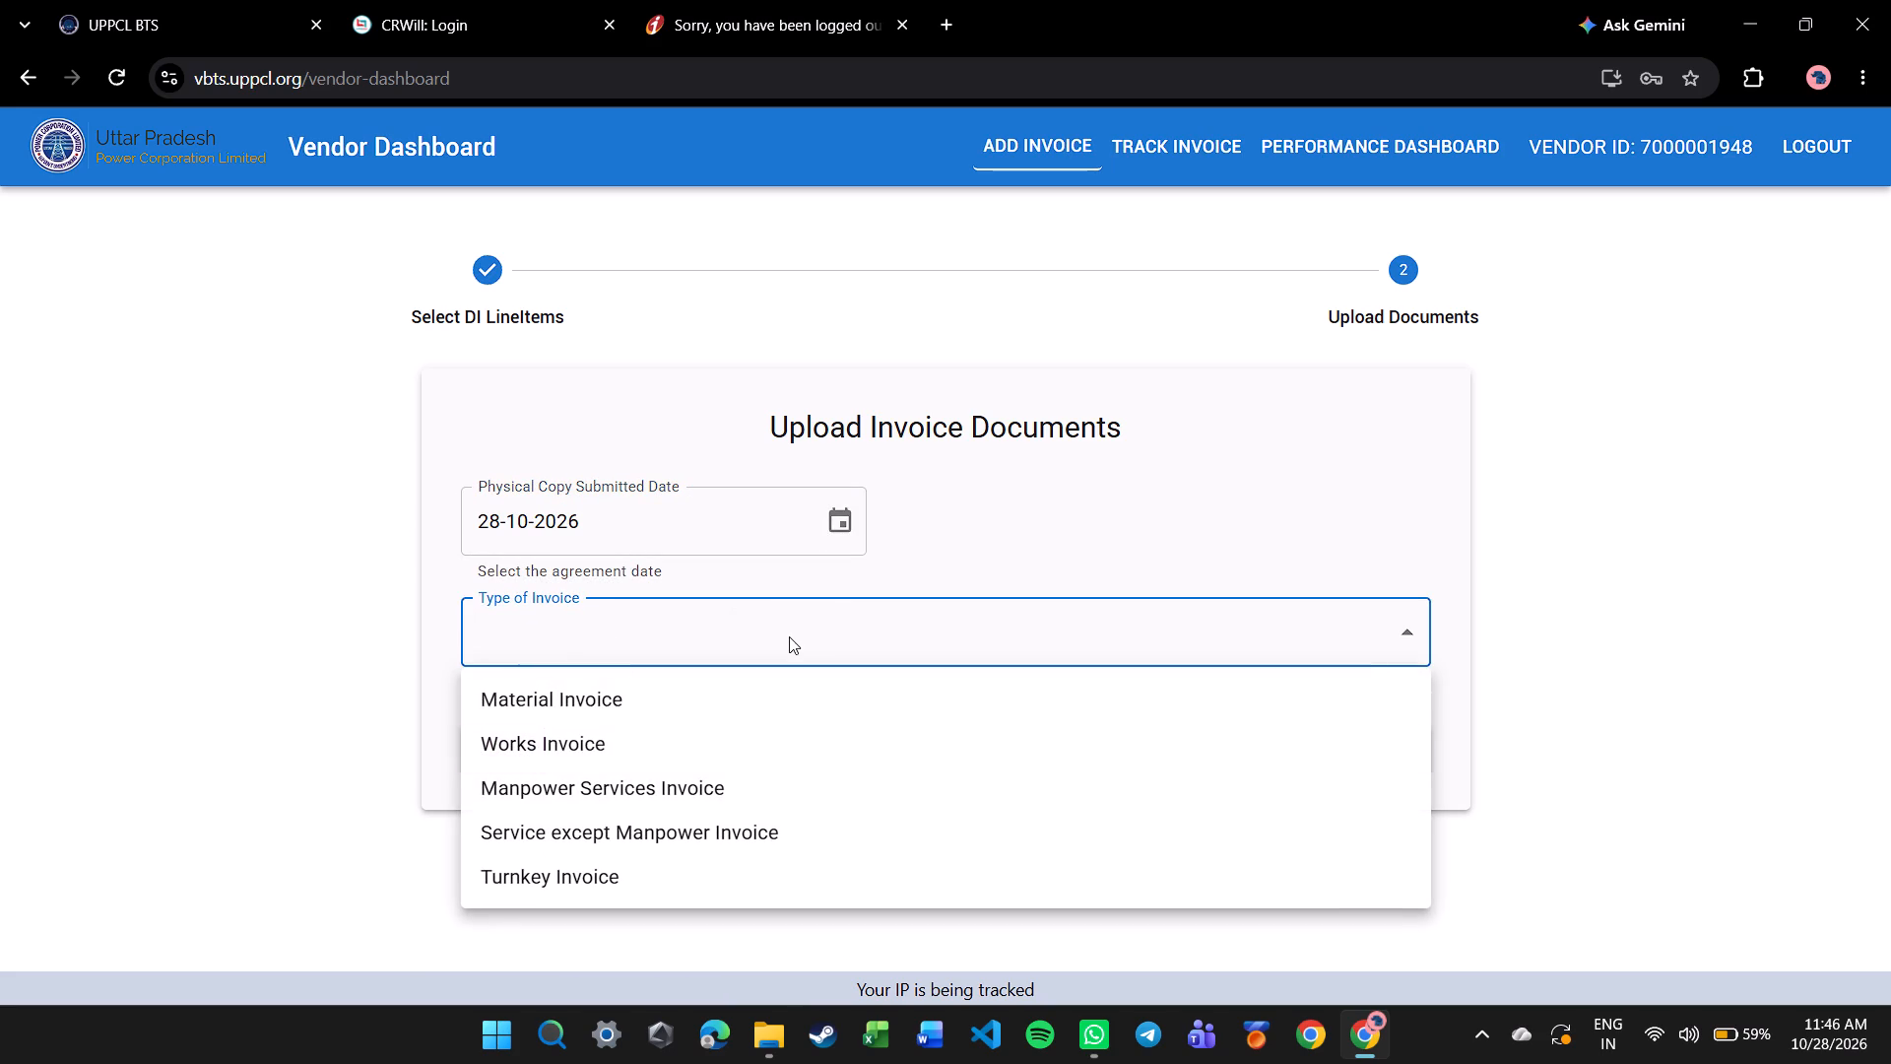
left_click(706, 790)
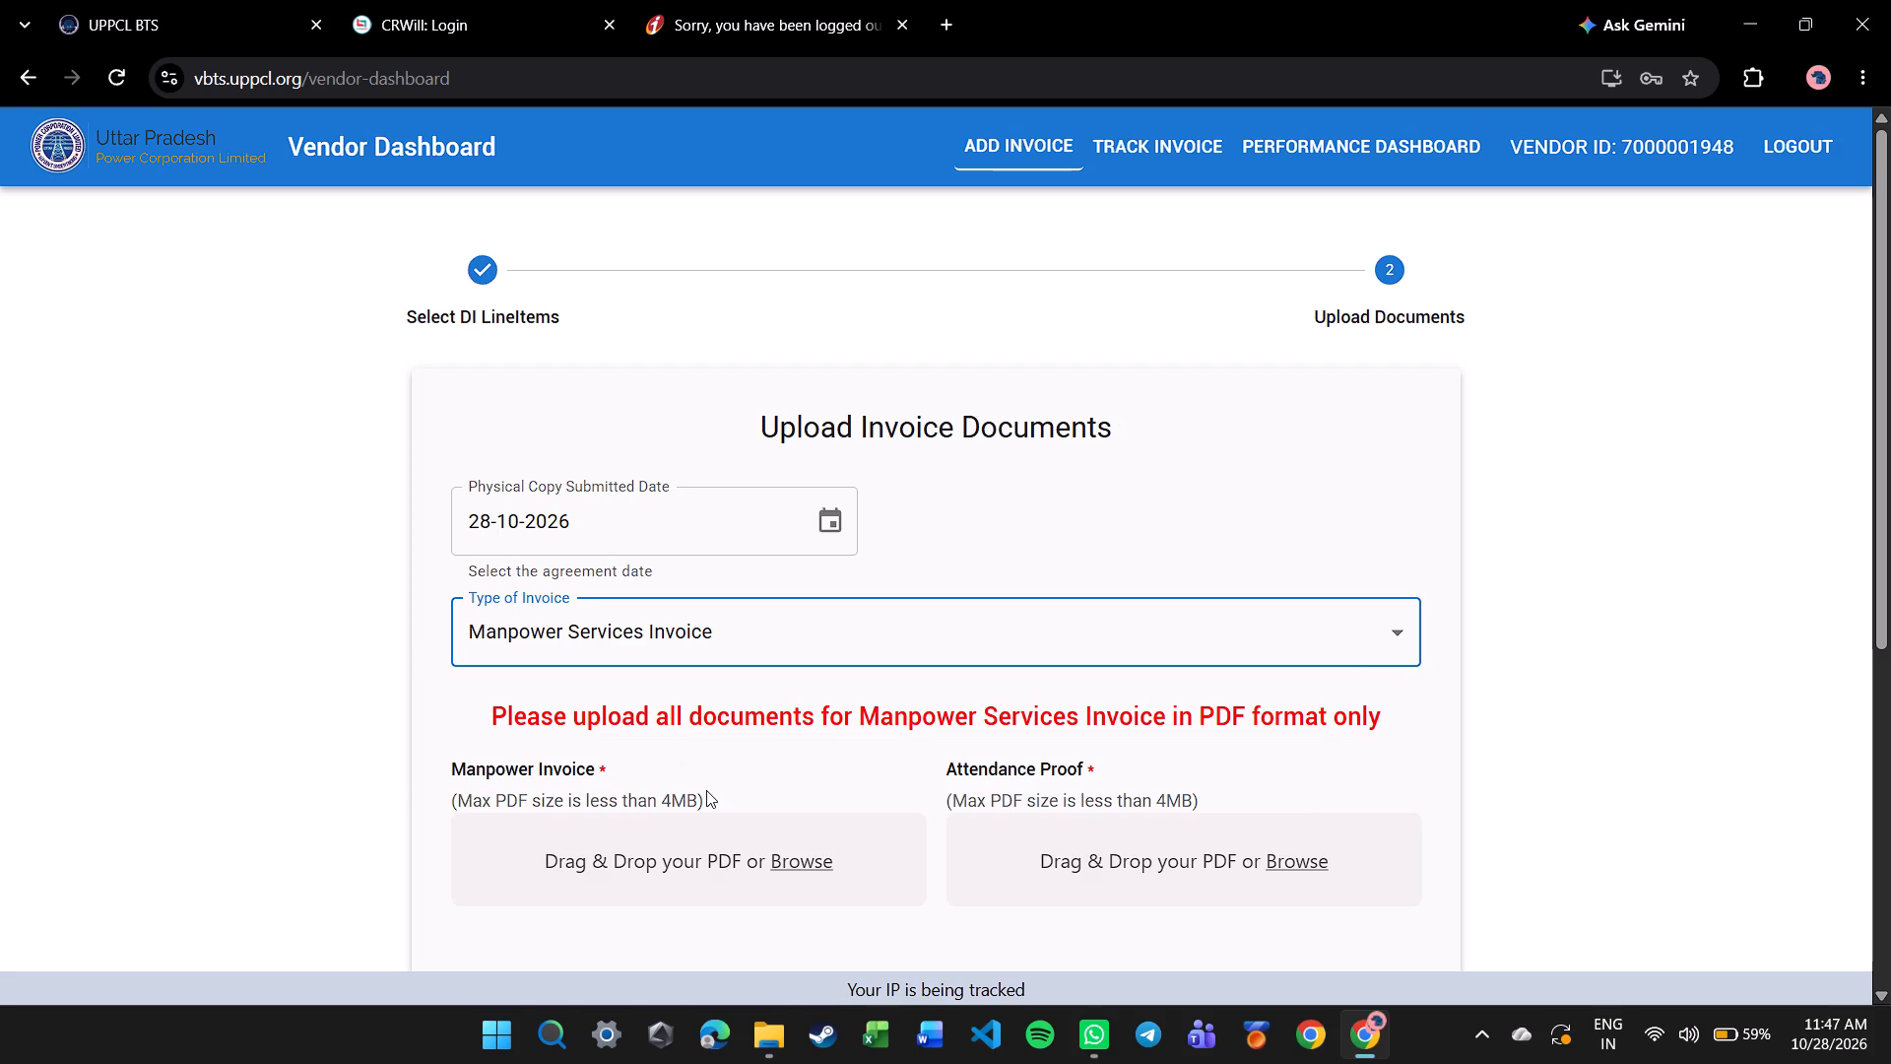
Attach the PDF in 89 (35) as the Manpower Invoice and Sep (35) attendi as the Attendance Proof.
left_click(610, 877)
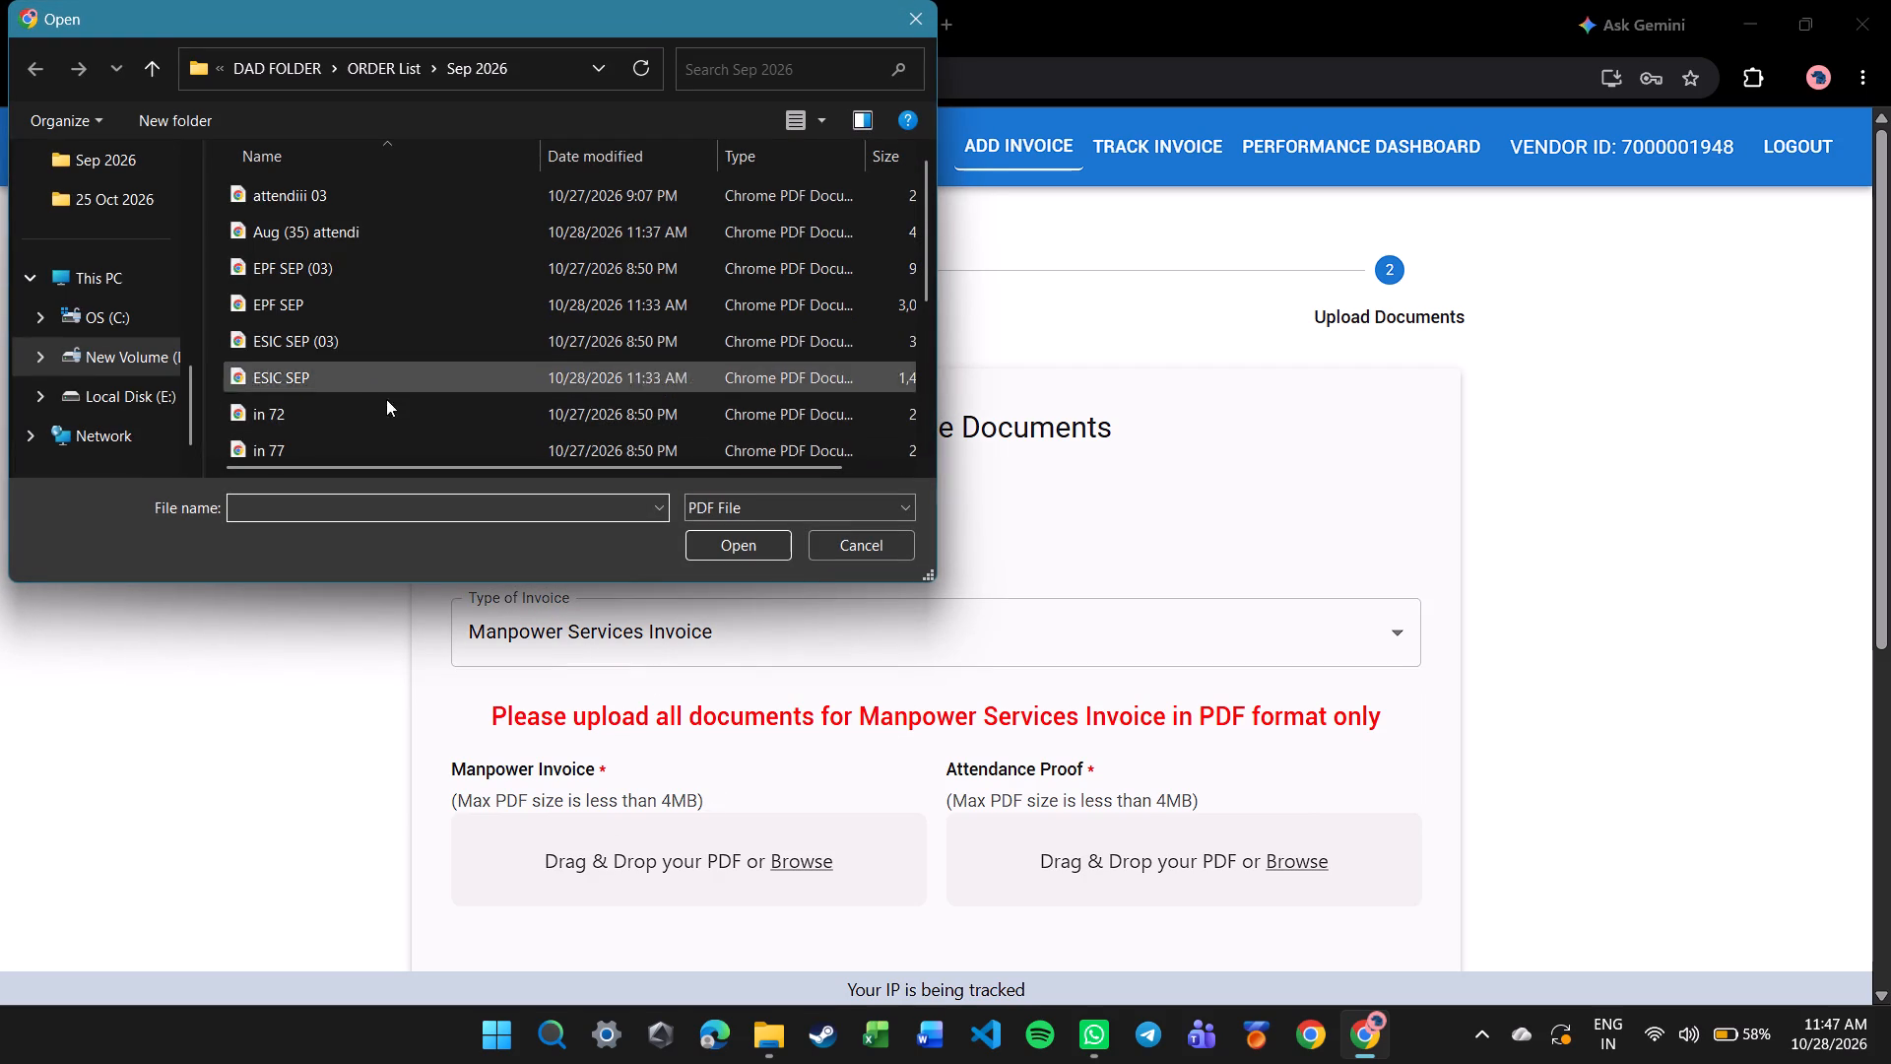
scroll(384, 413, "down", 1)
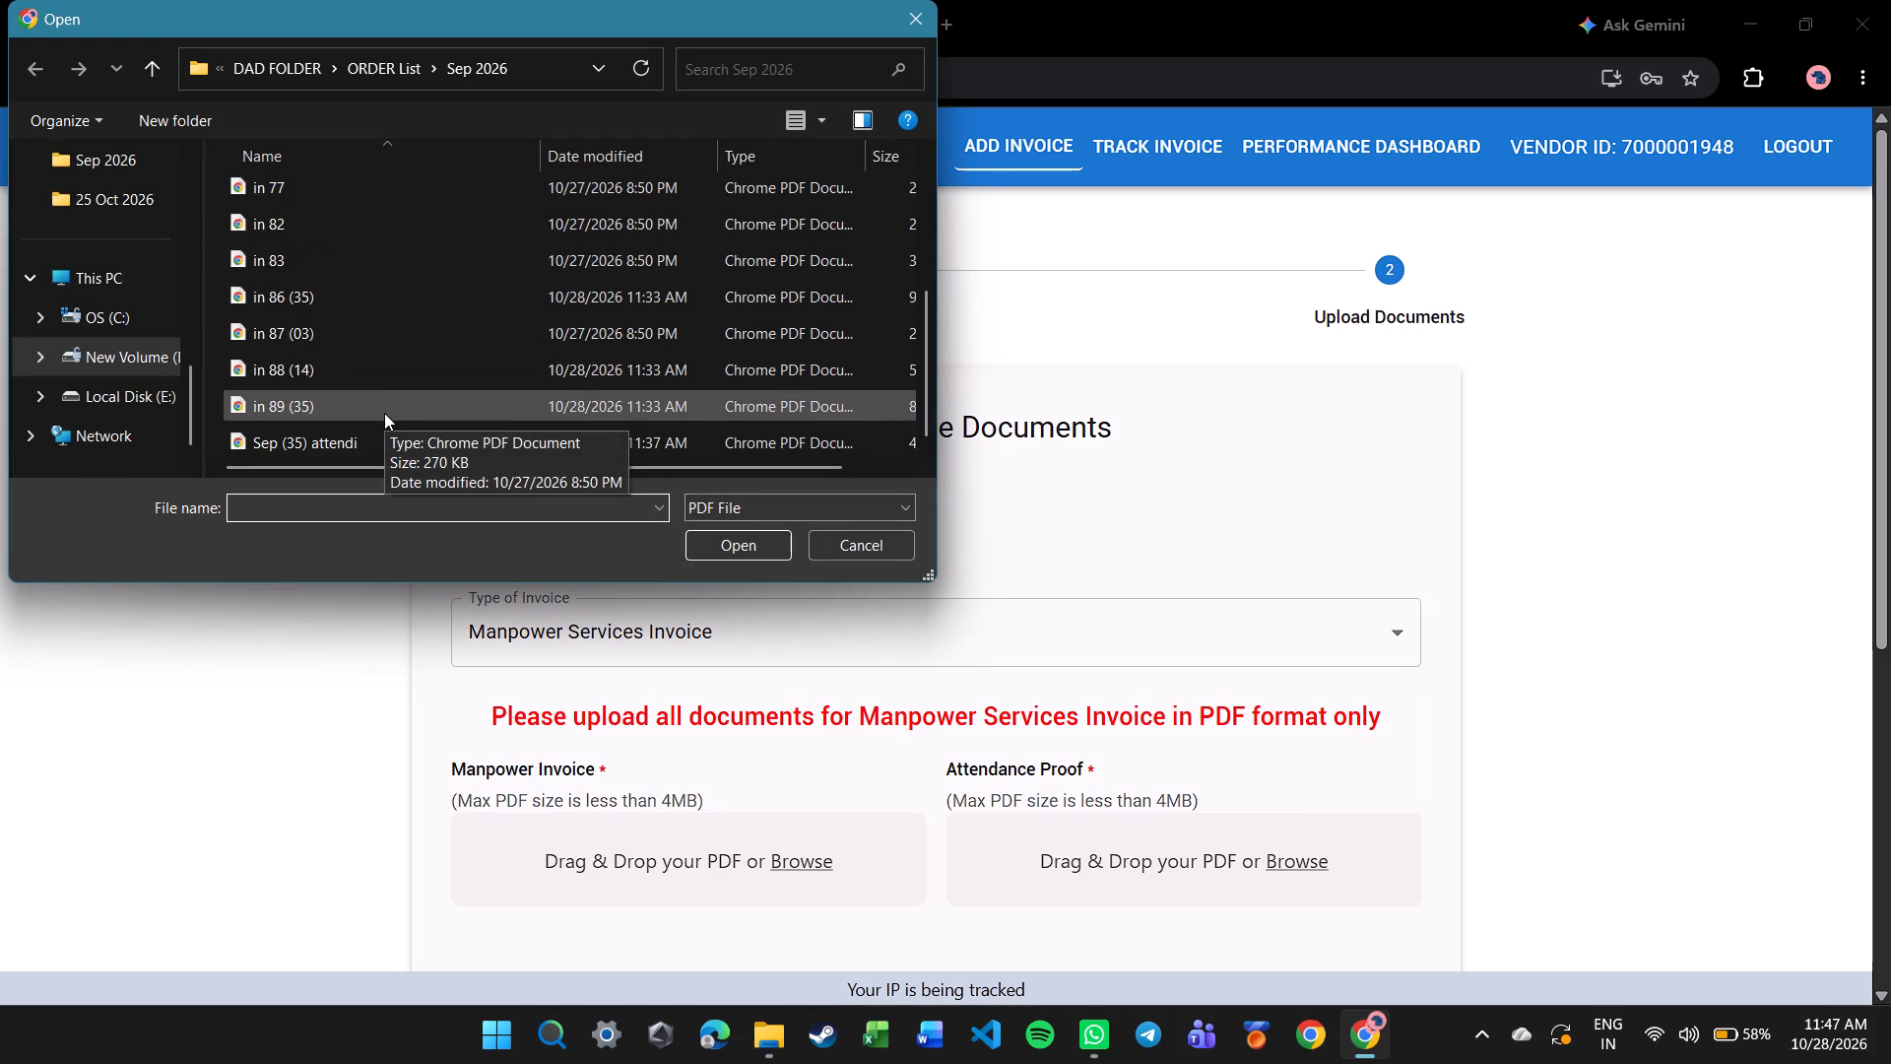
left_click(363, 410)
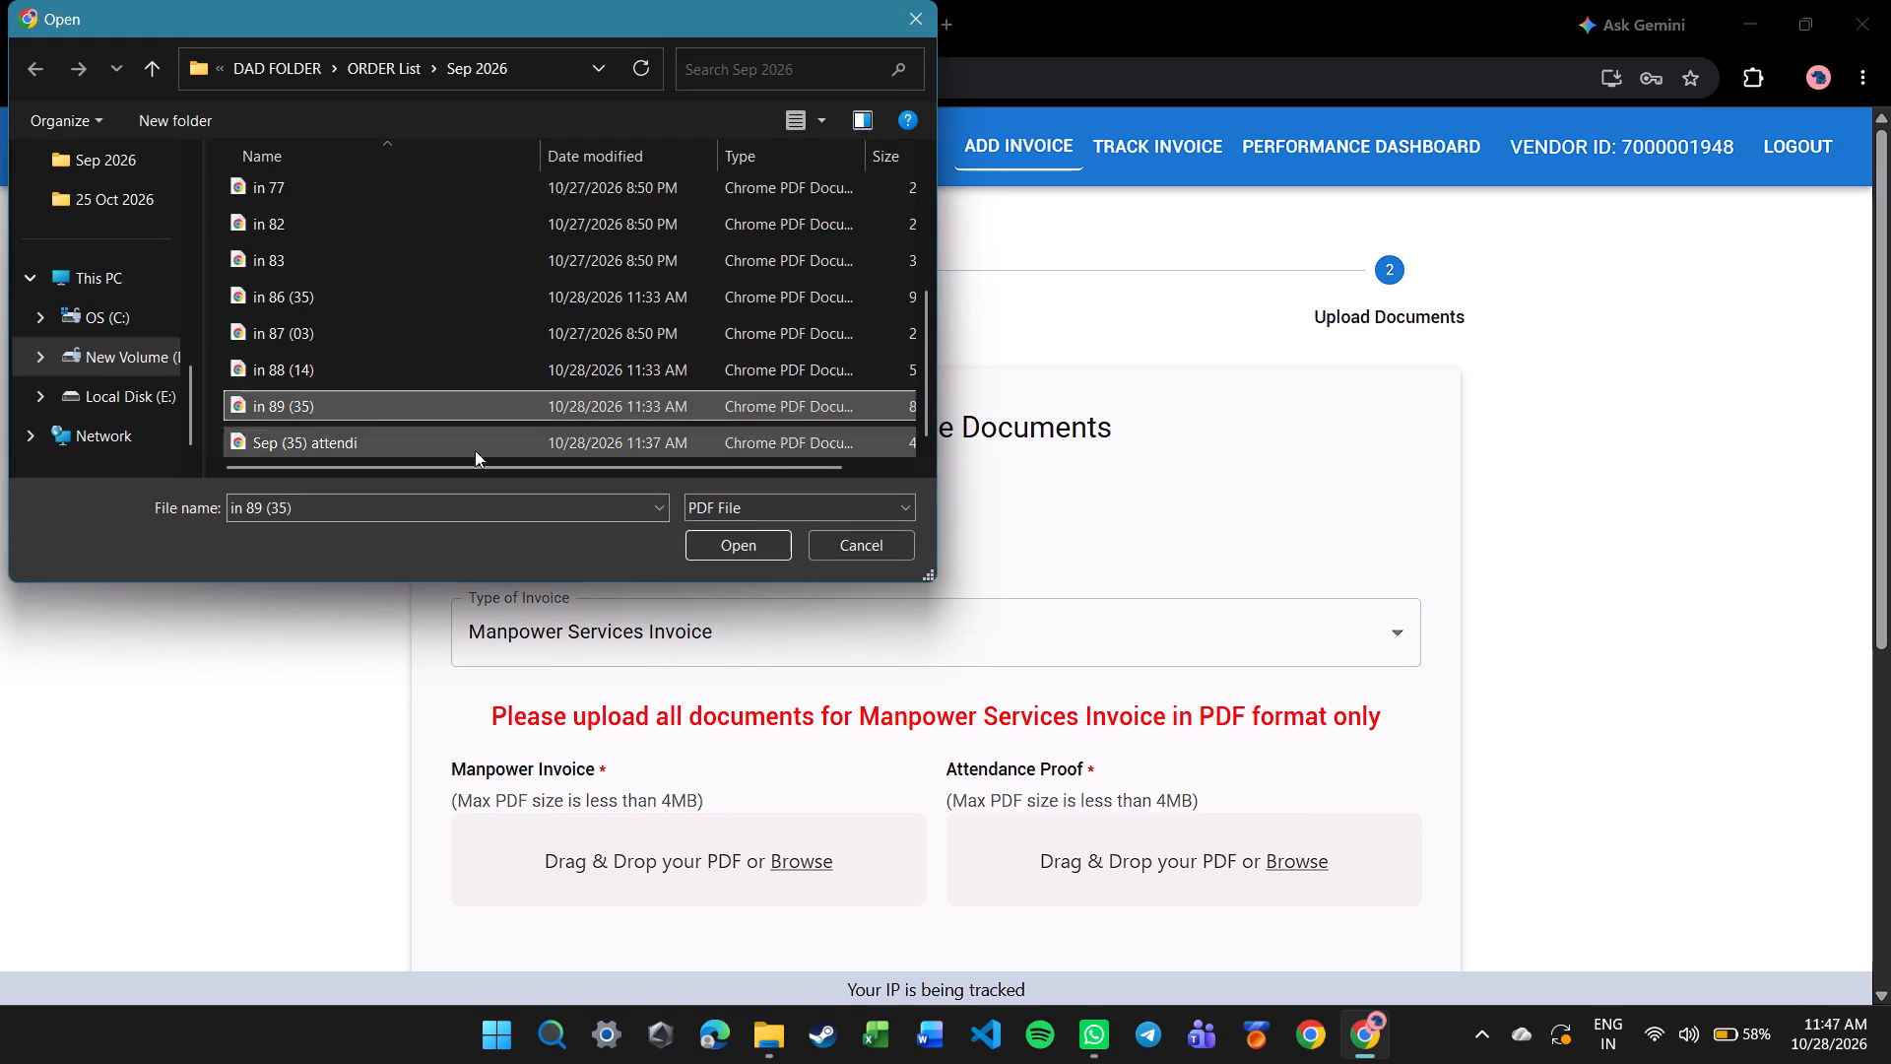
left_click(750, 535)
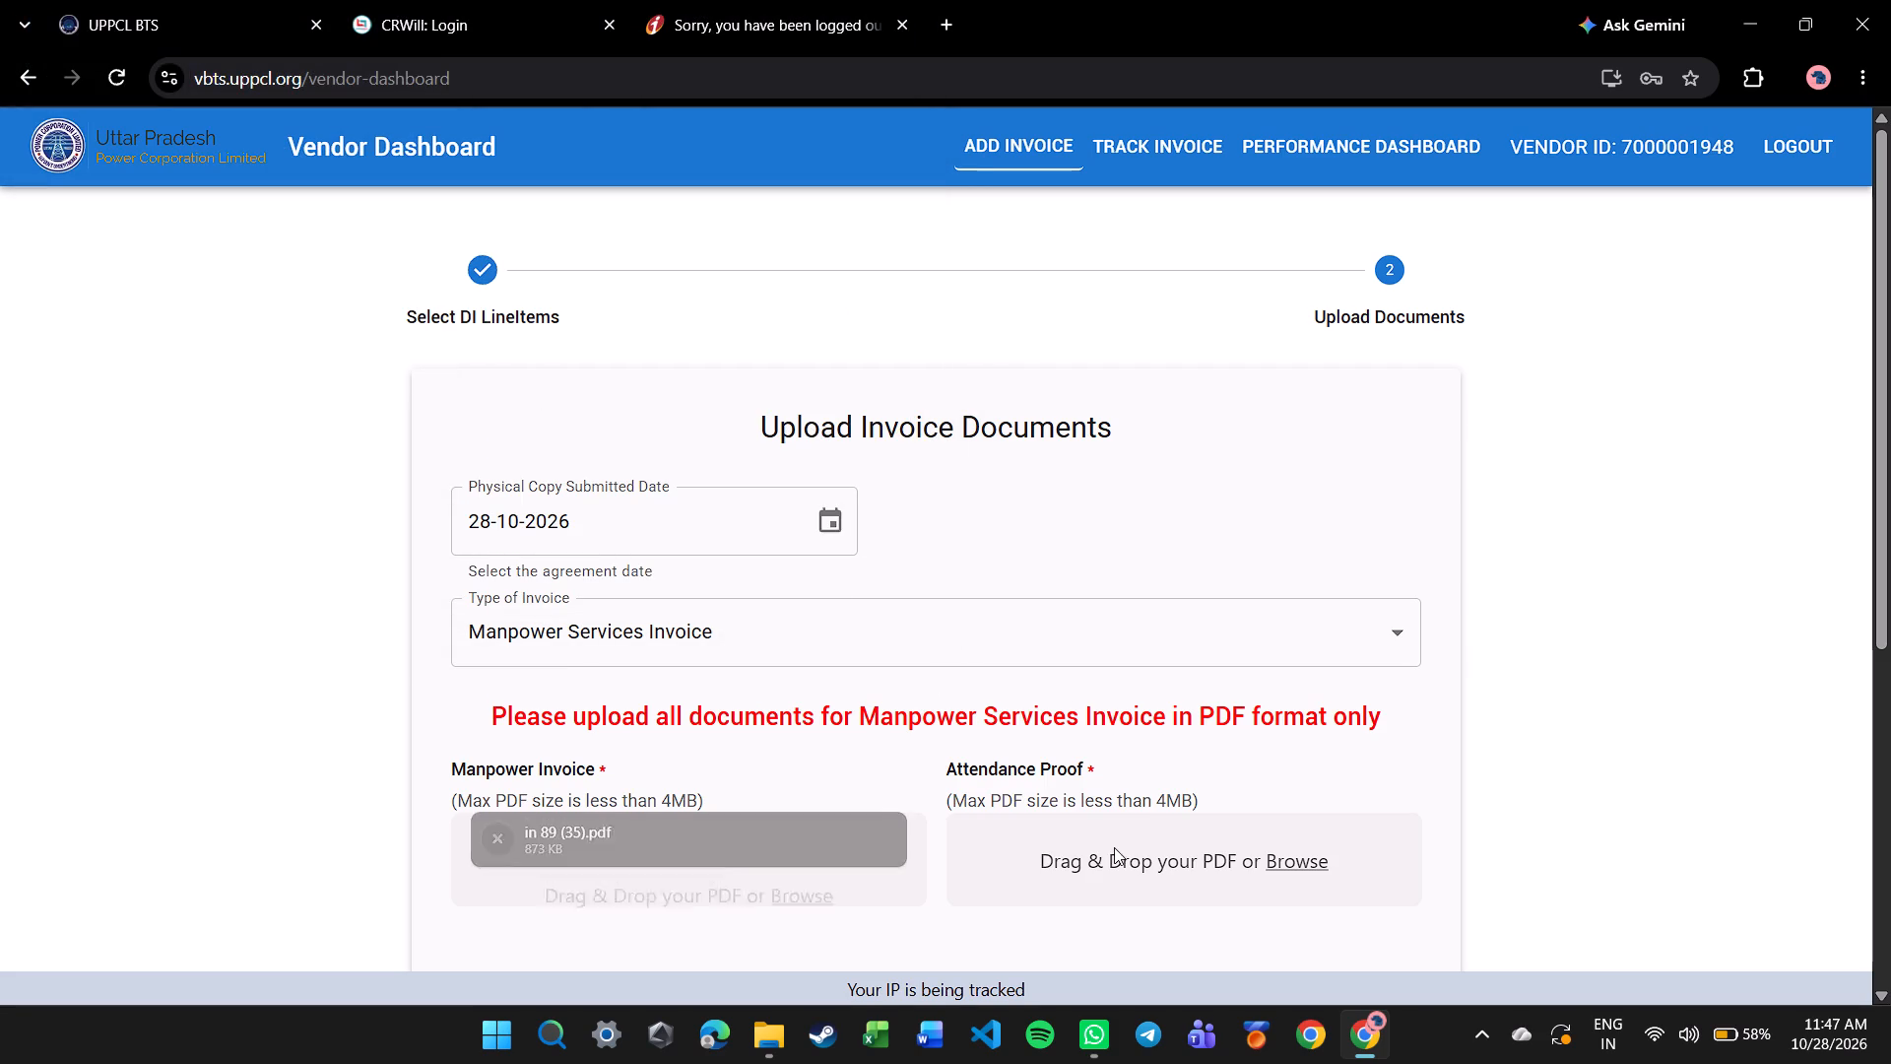
left_click(1094, 834)
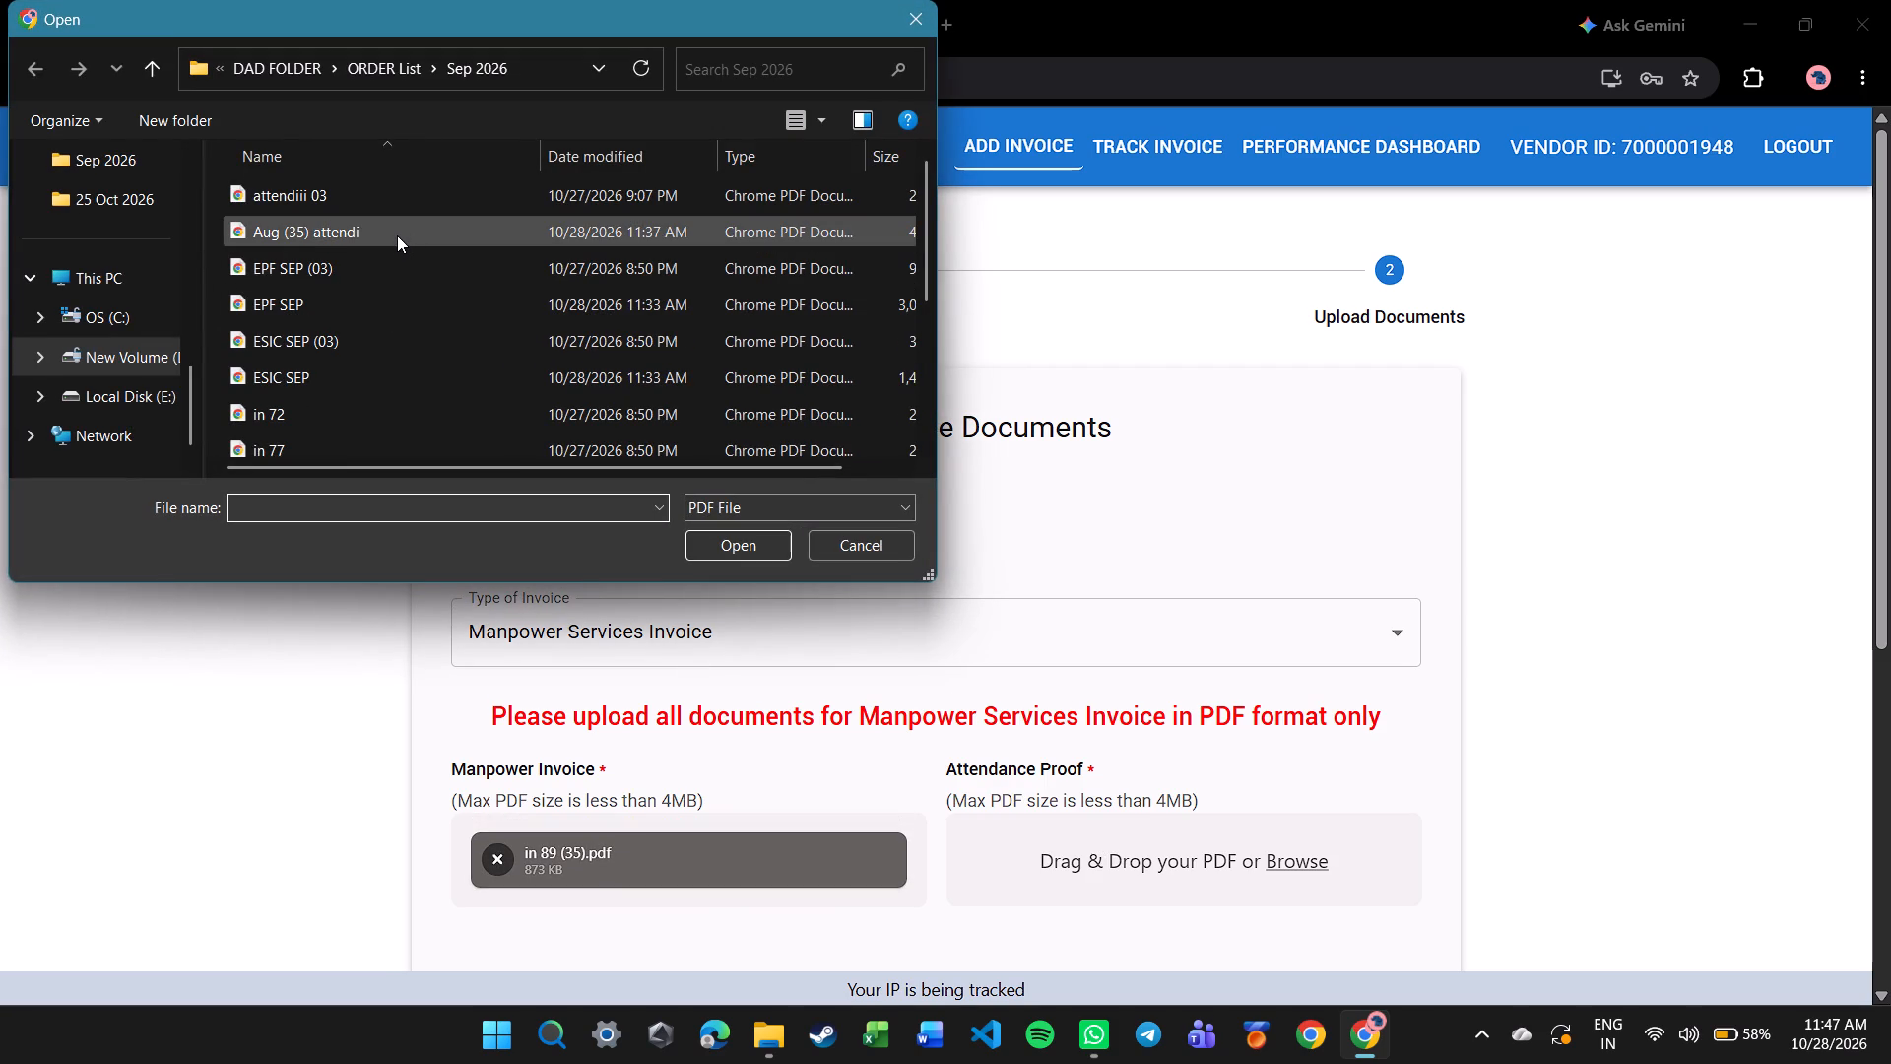
scroll(397, 235, "down", 1)
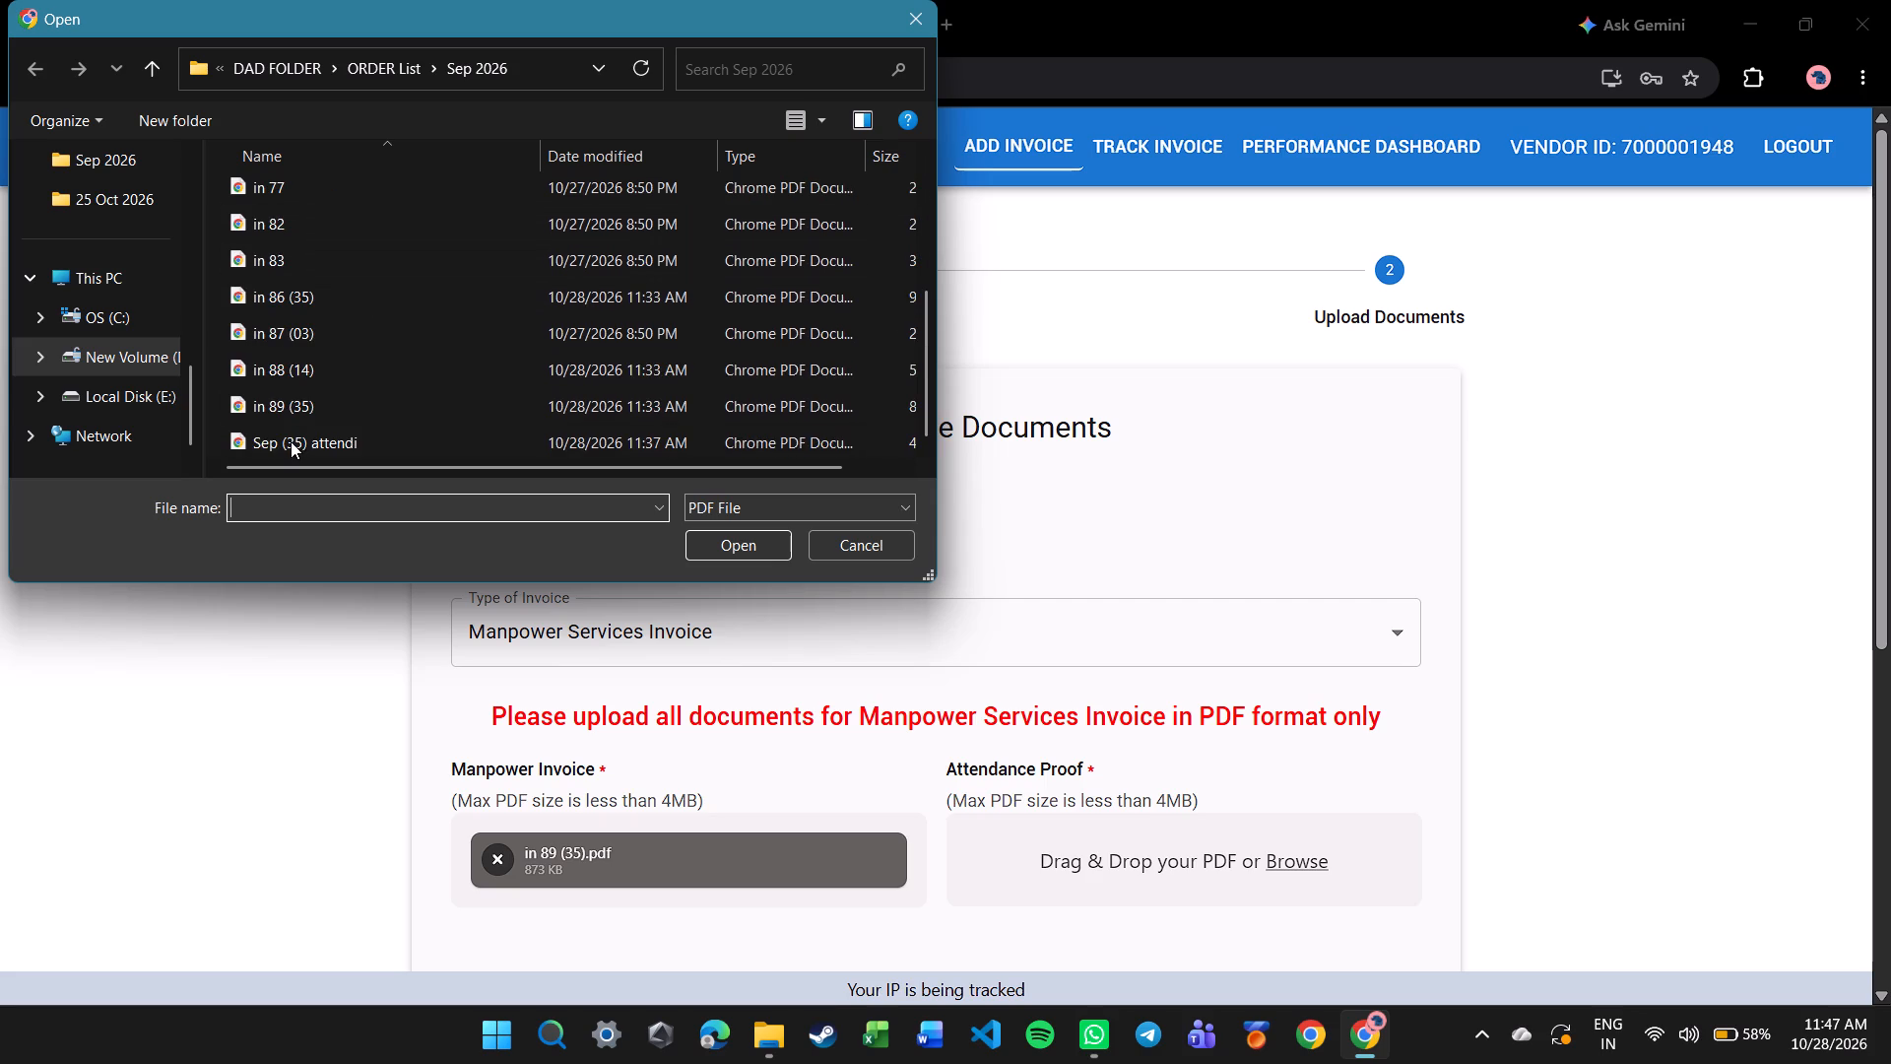
double_click(291, 441)
Attach ESIC SEP as the ESIC Deposition Proof and EPF SEP as the EPF Deposition Proof.
scroll(546, 630, "down", 3)
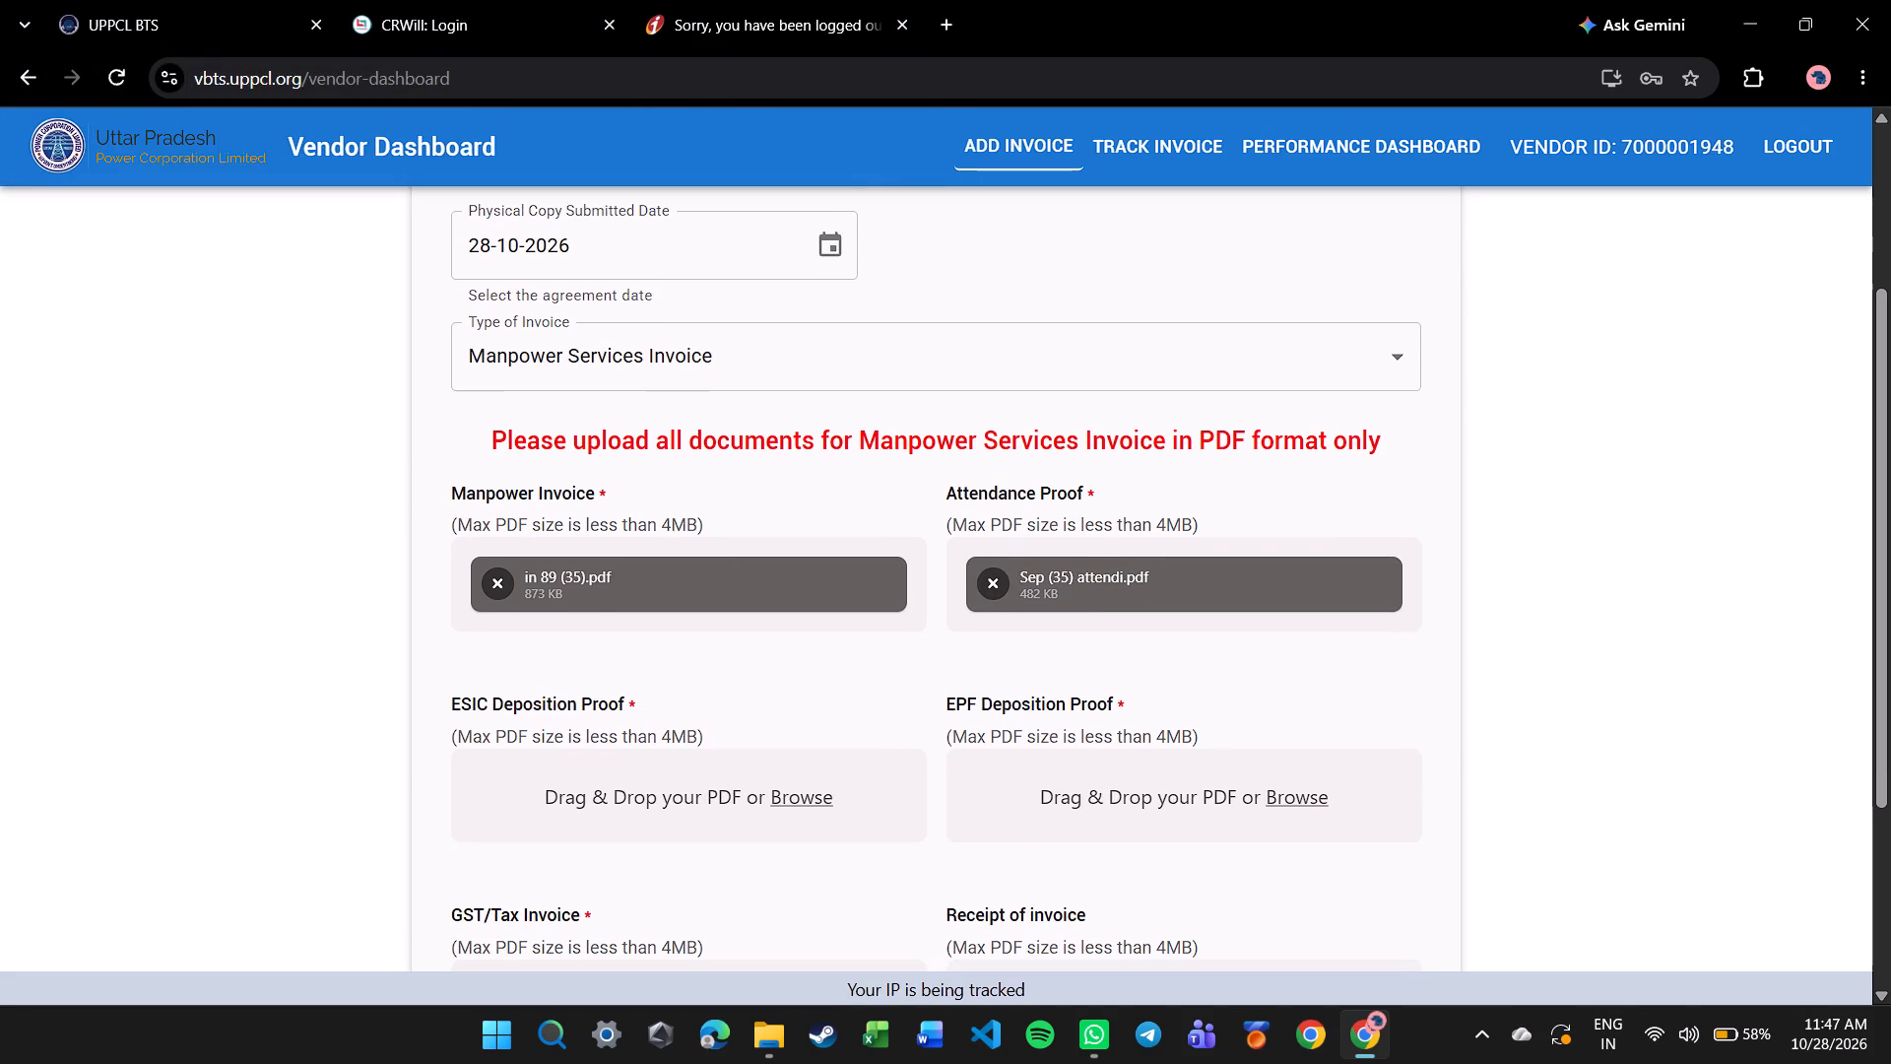
left_click(530, 804)
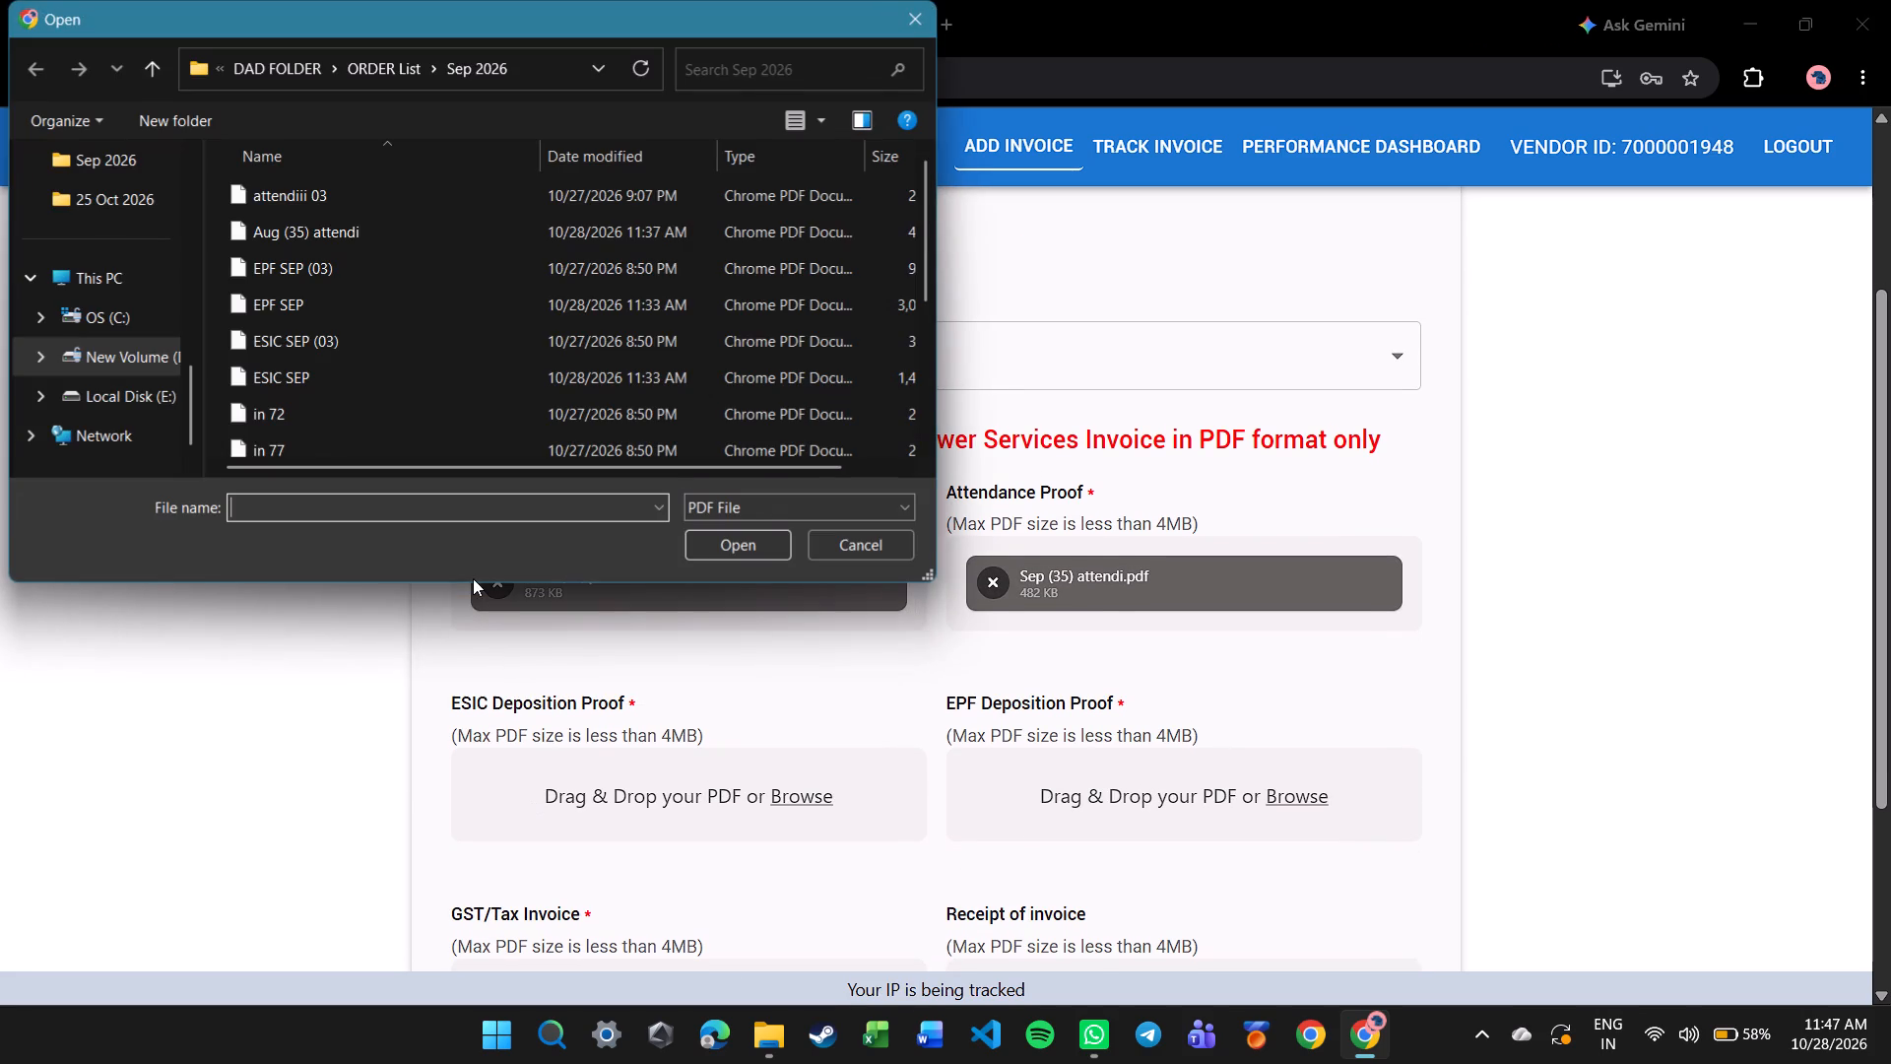
double_click(287, 375)
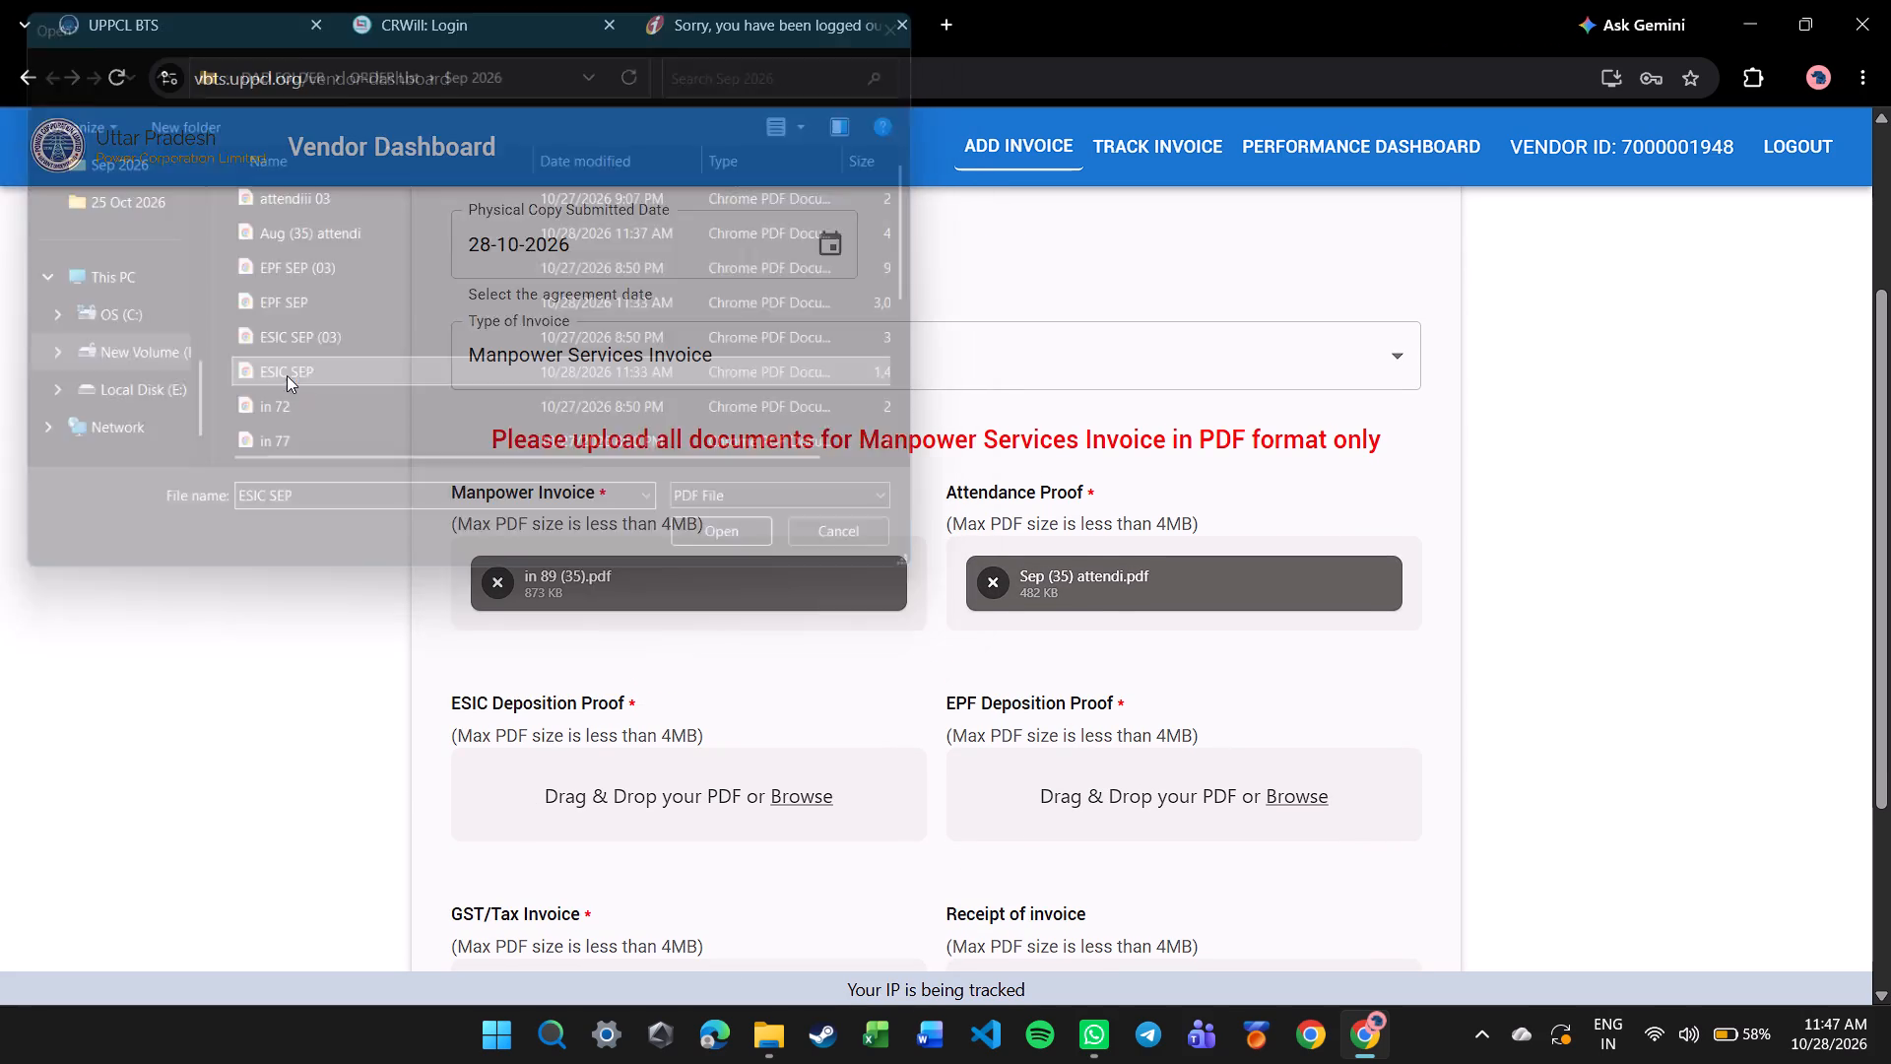
left_click(1006, 819)
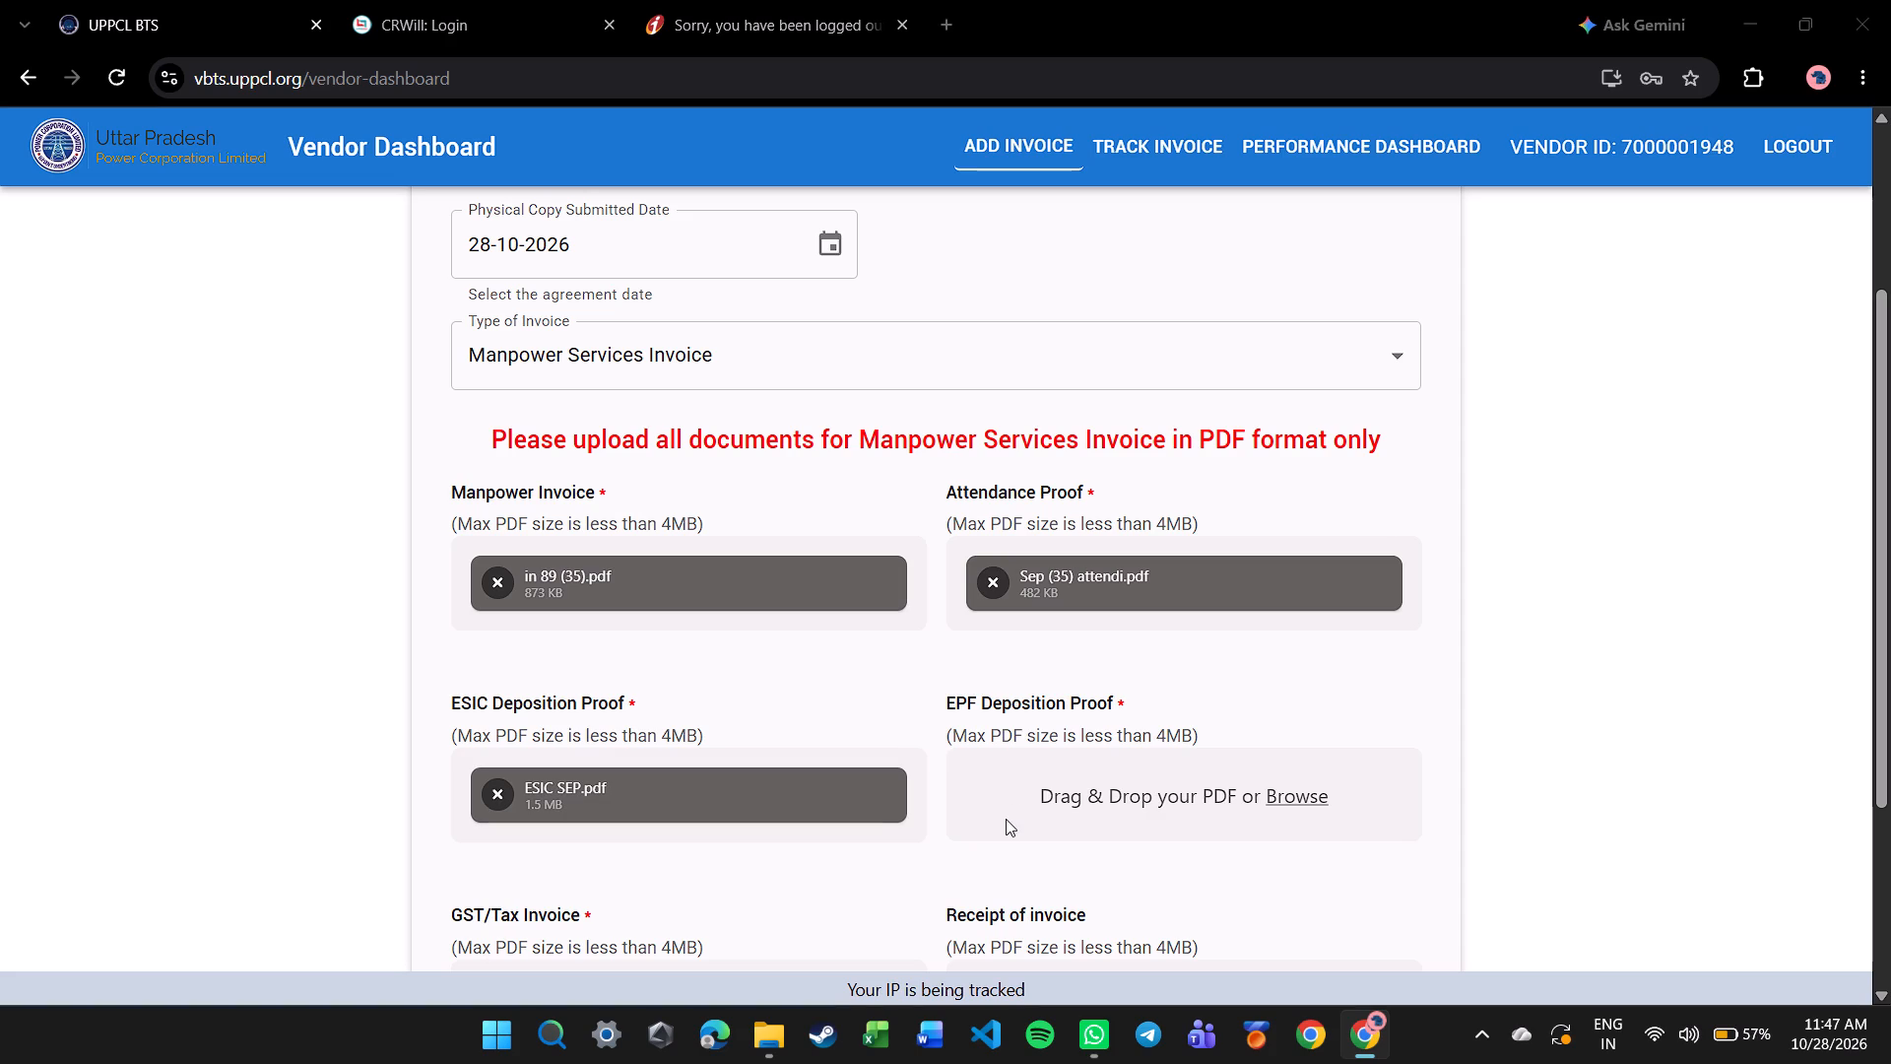
double_click(384, 306)
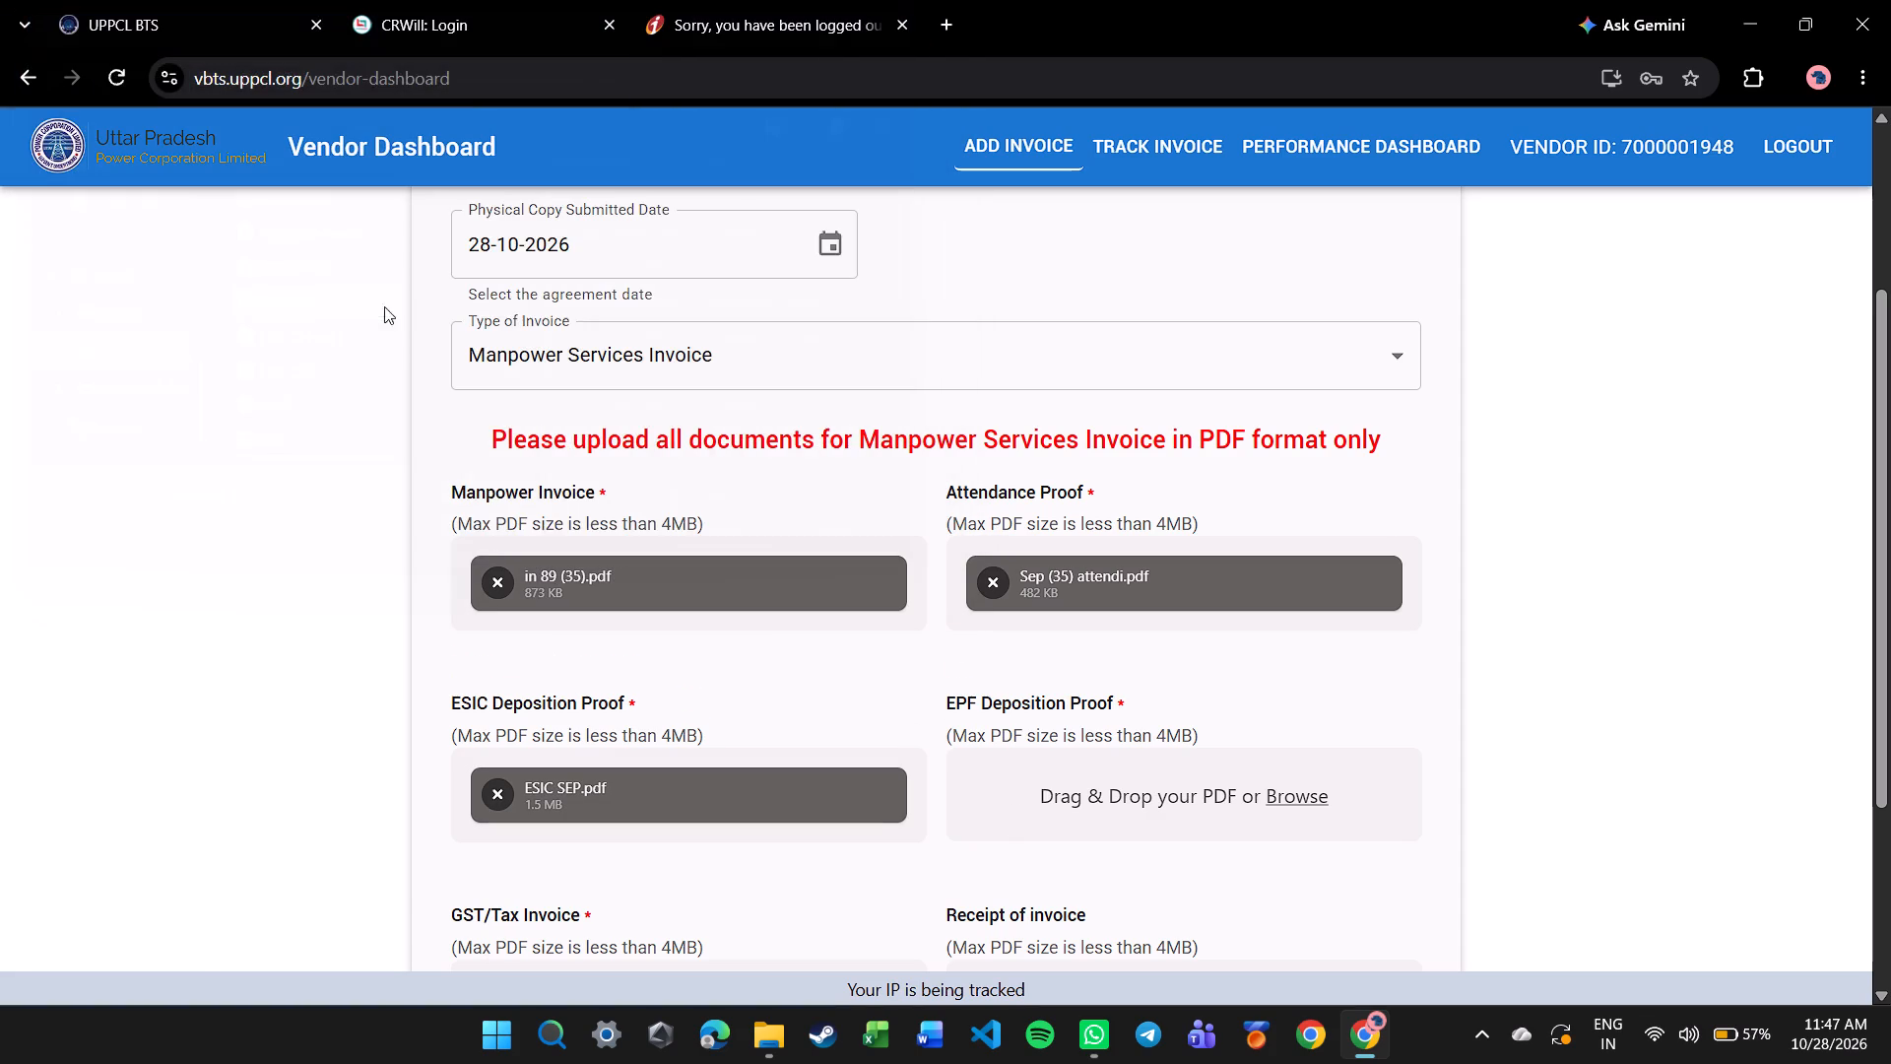
Attach the PDF in 89 (35) as both the GST/Tax Invoice and the Receipt of invoice.
scroll(581, 663, "down", 2)
left_click(548, 716)
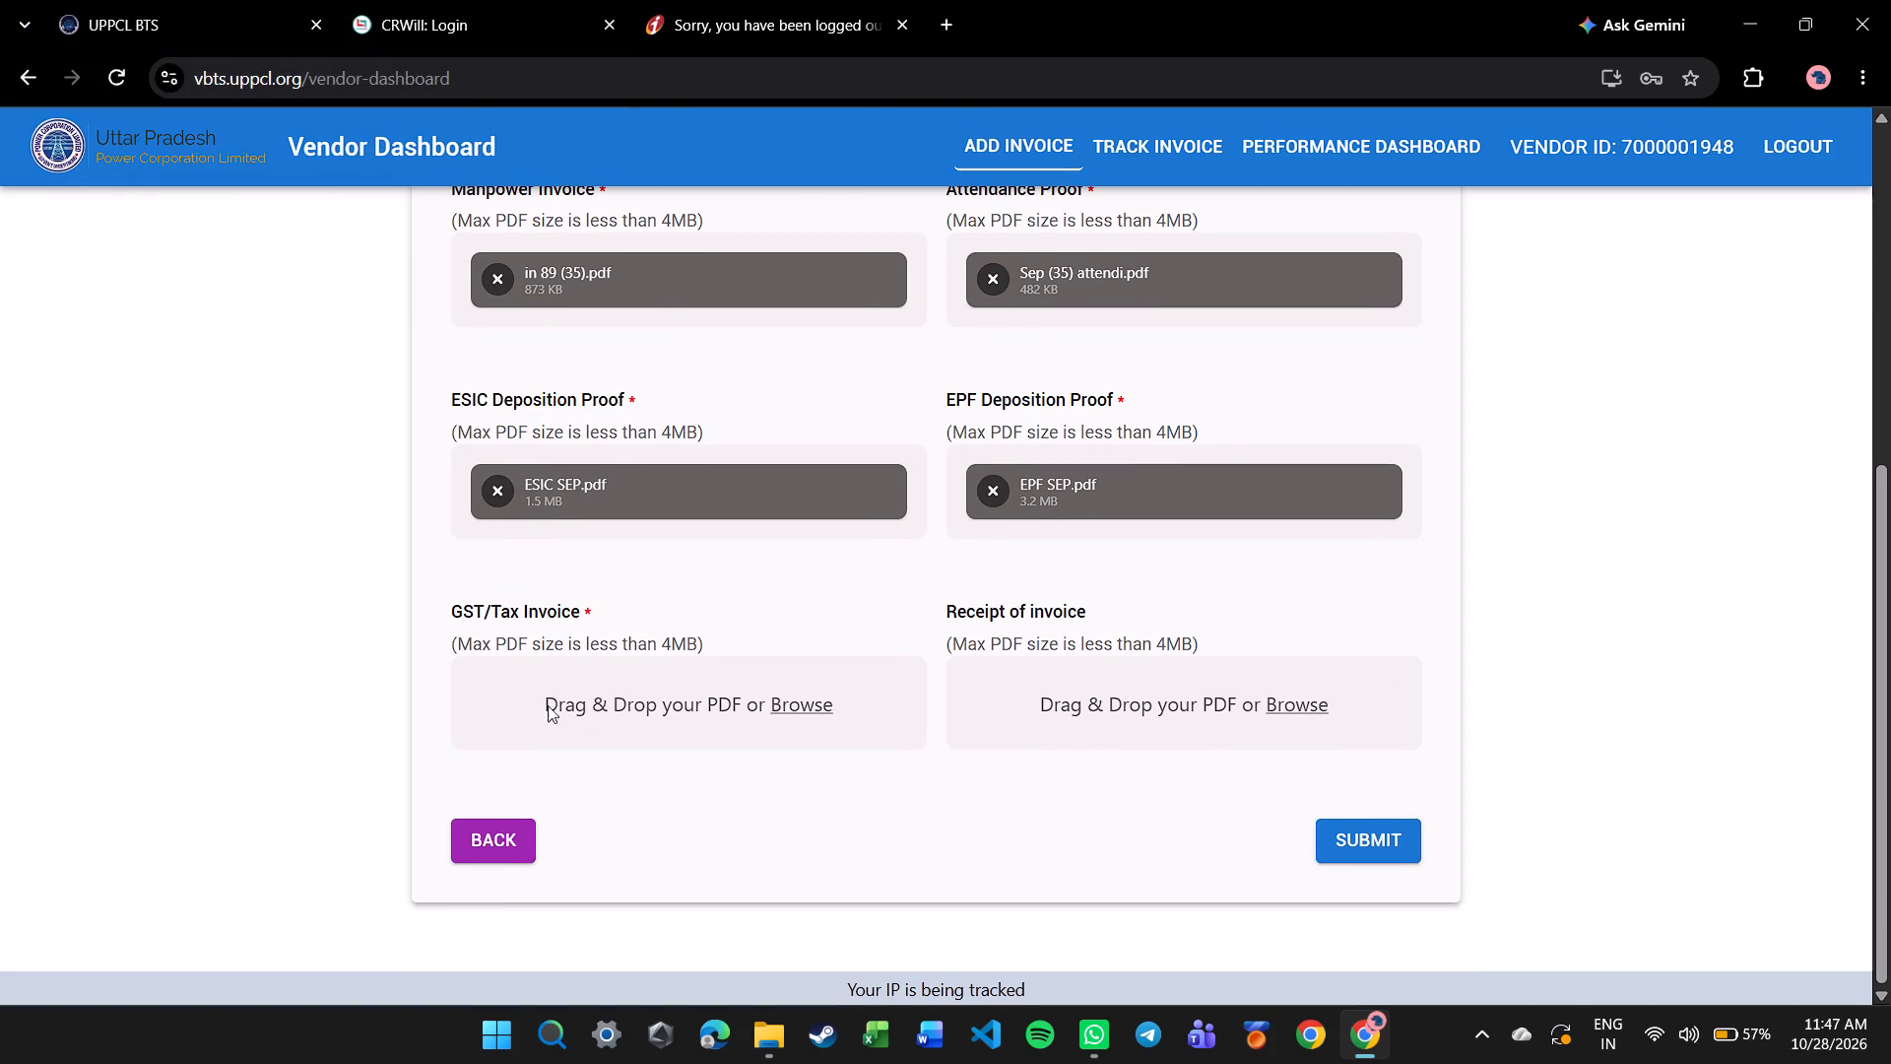
scroll(489, 435, "down", 2)
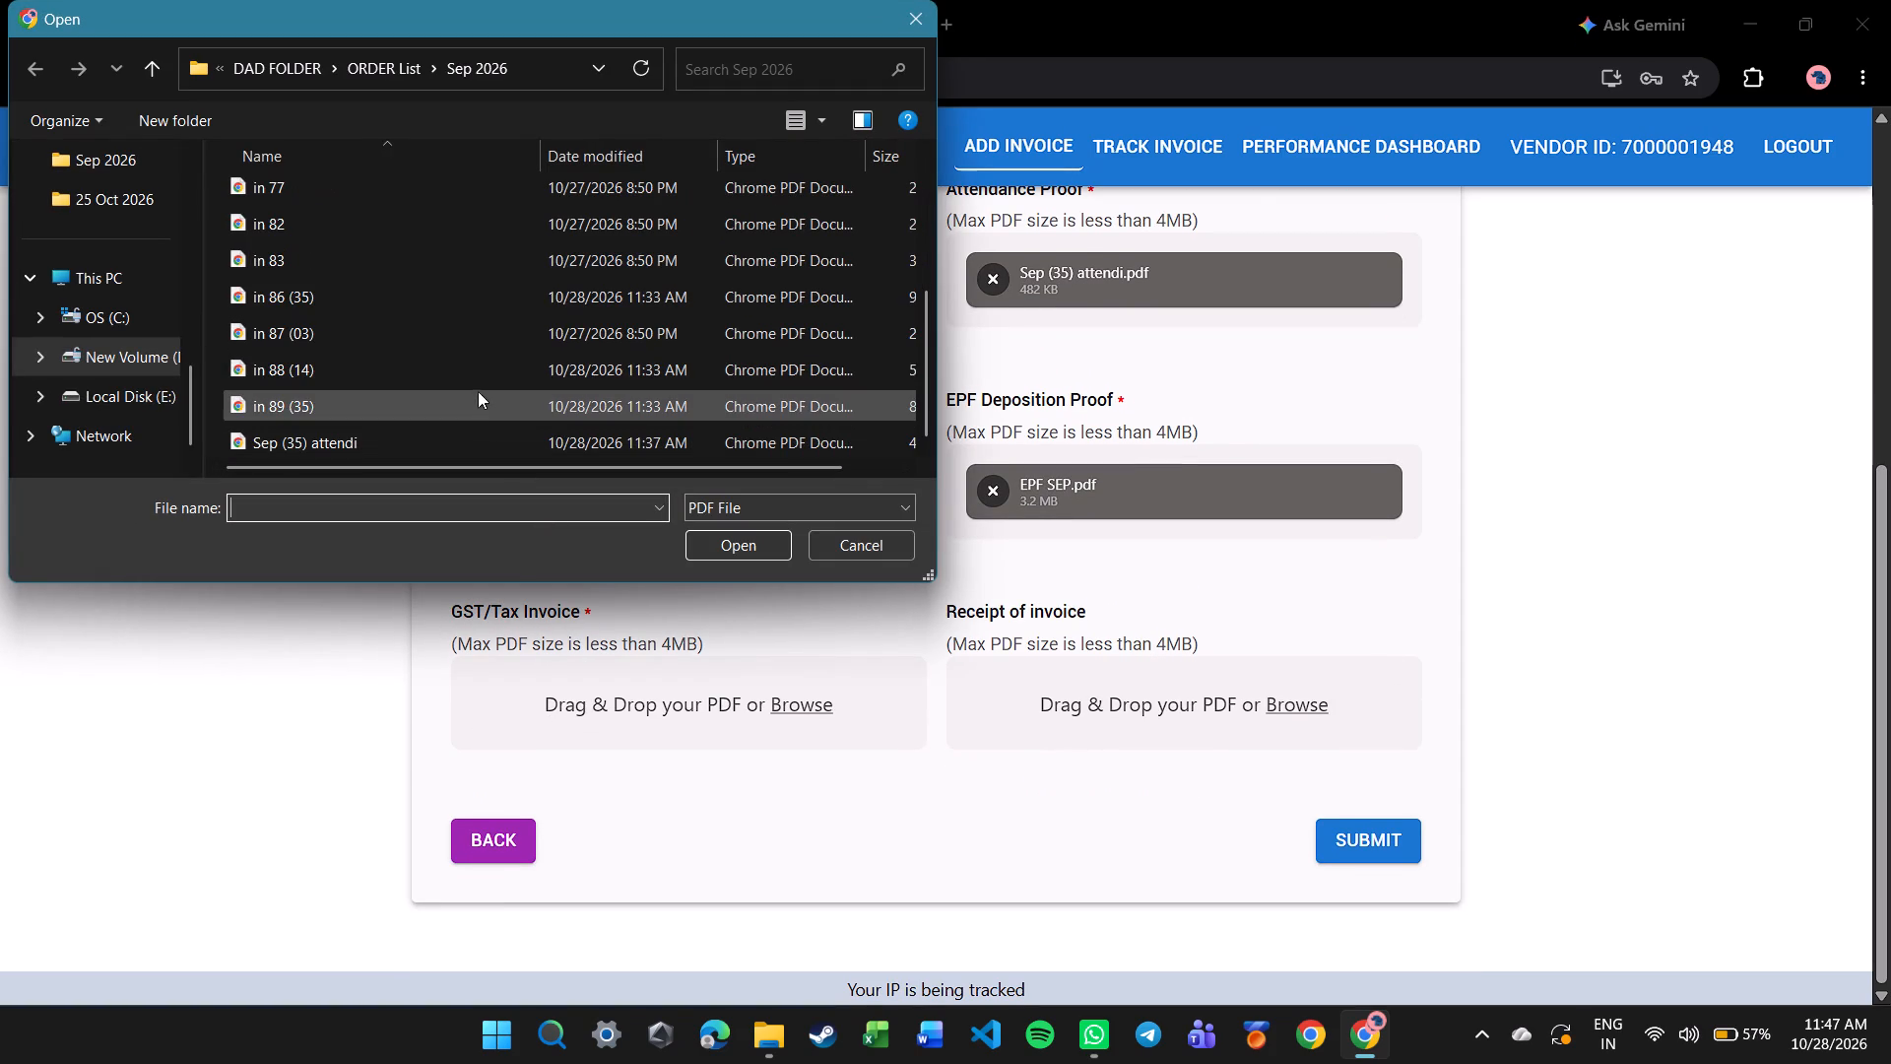
double_click(473, 397)
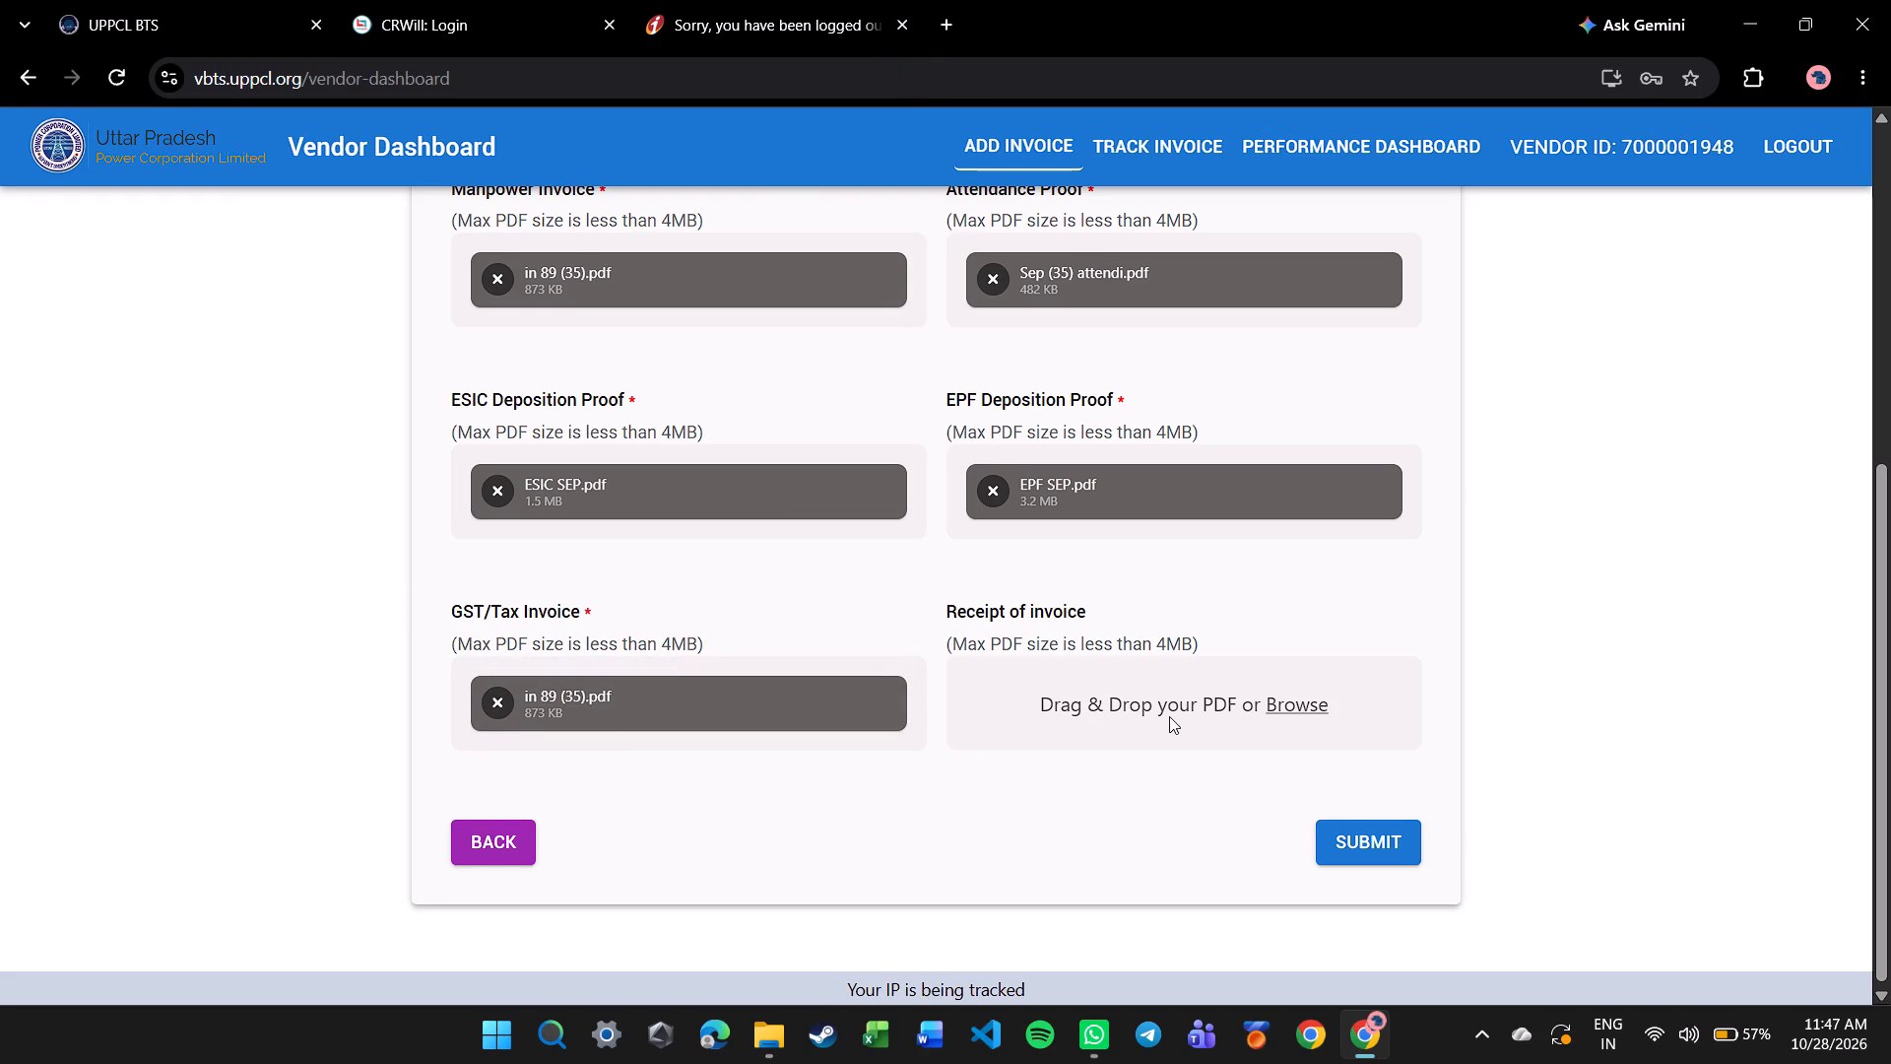
left_click(1169, 716)
scroll(514, 422, "down", 3)
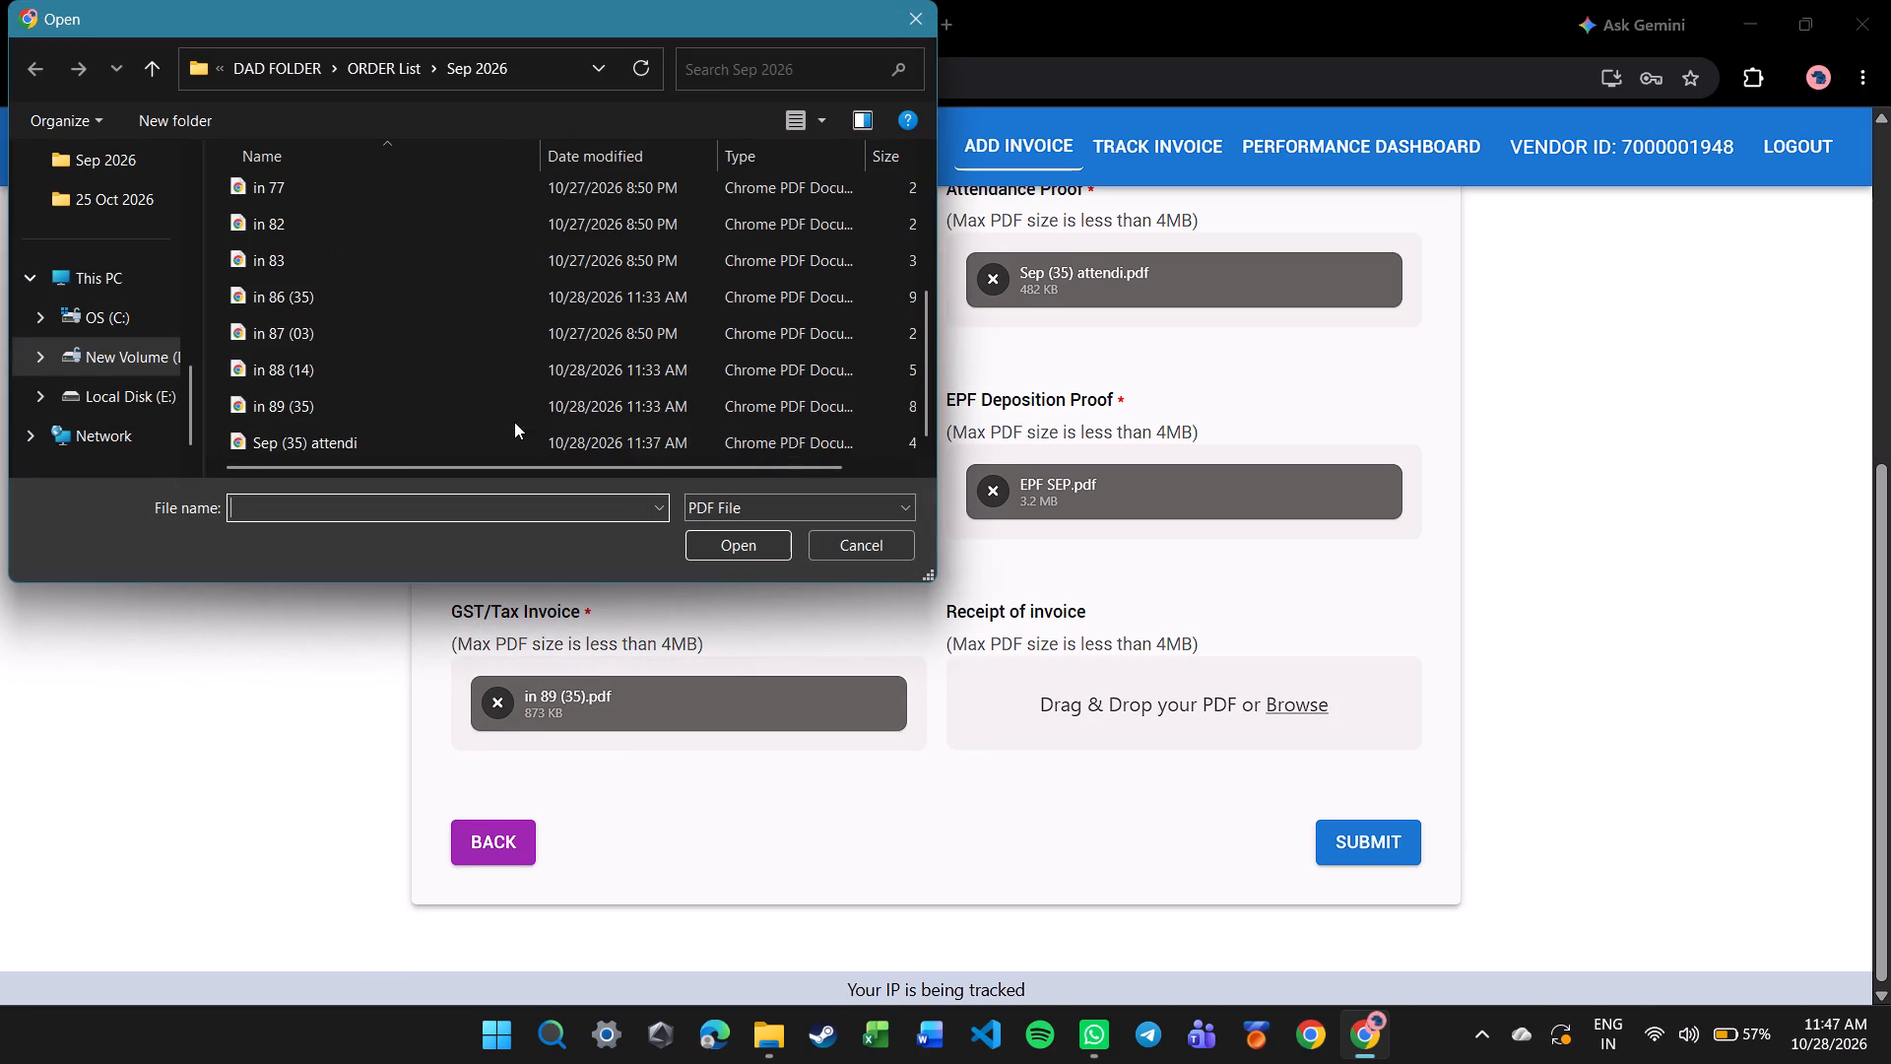
double_click(502, 411)
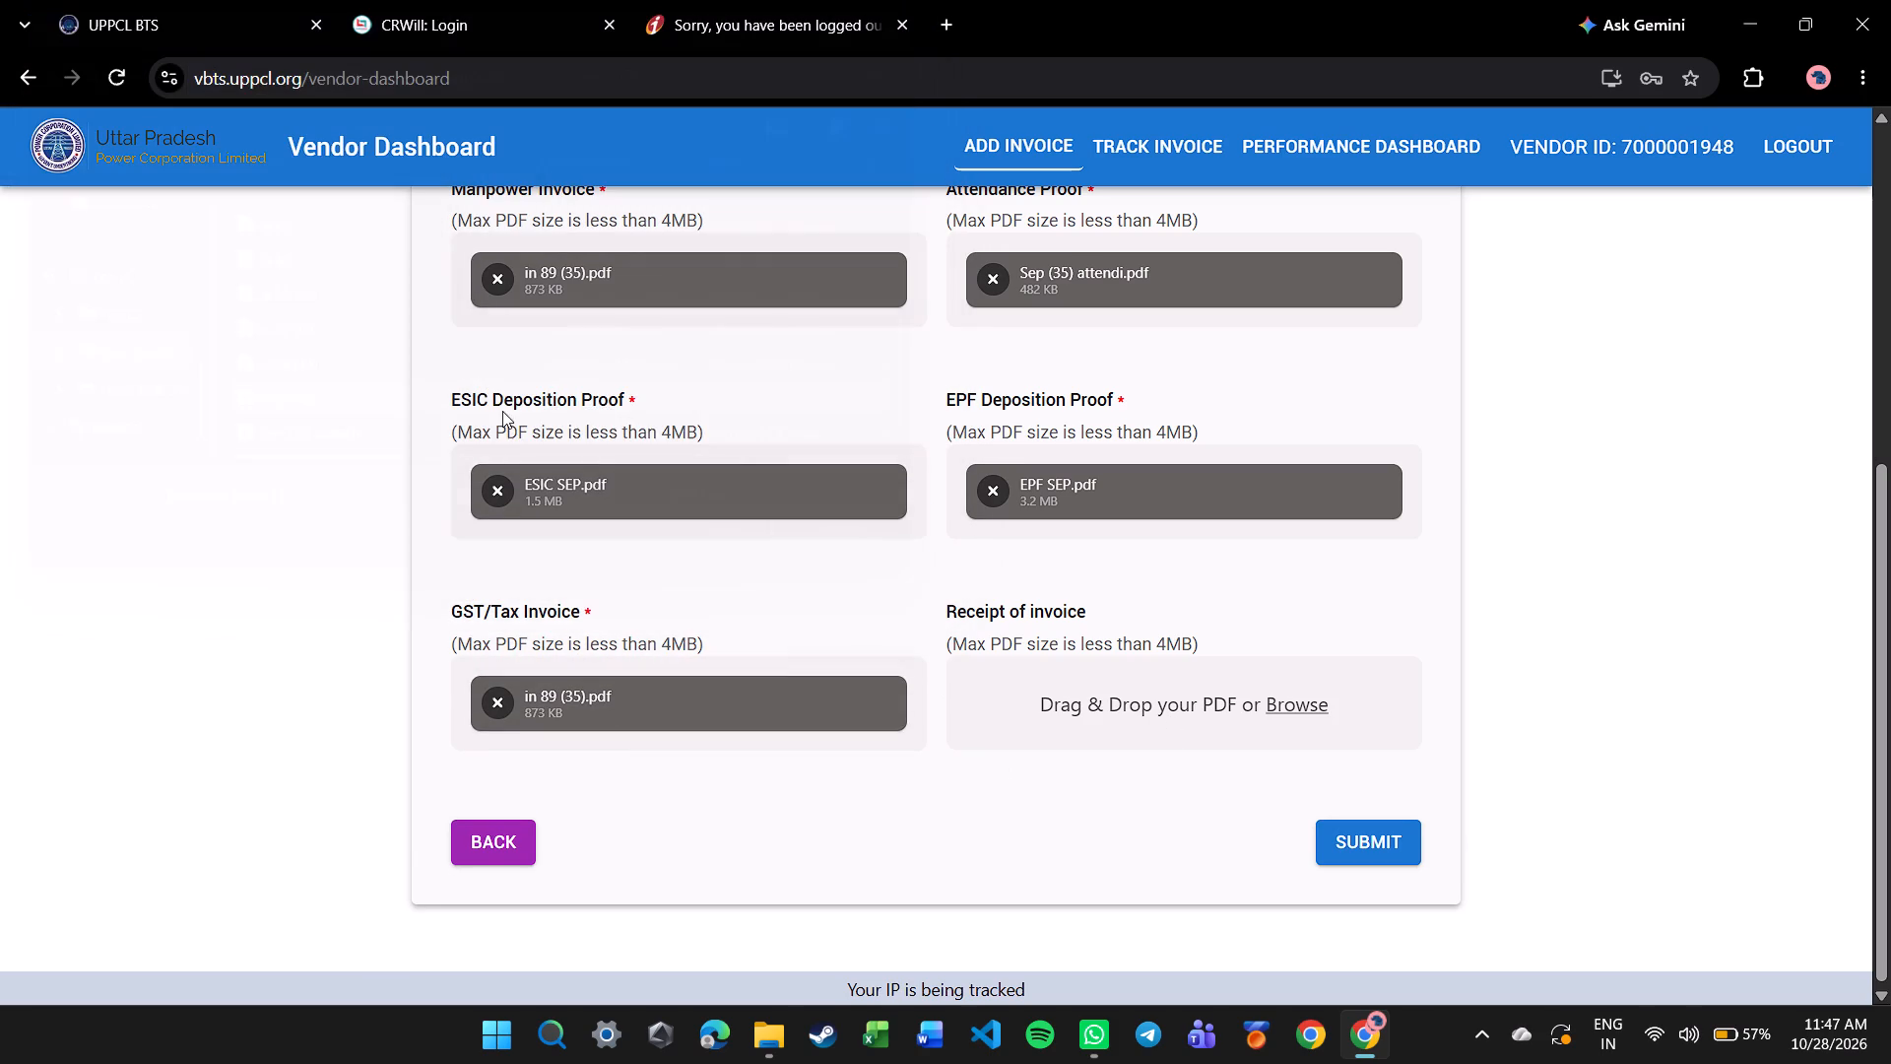
Submit invoice 89 with its attached documents.
left_click(1348, 831)
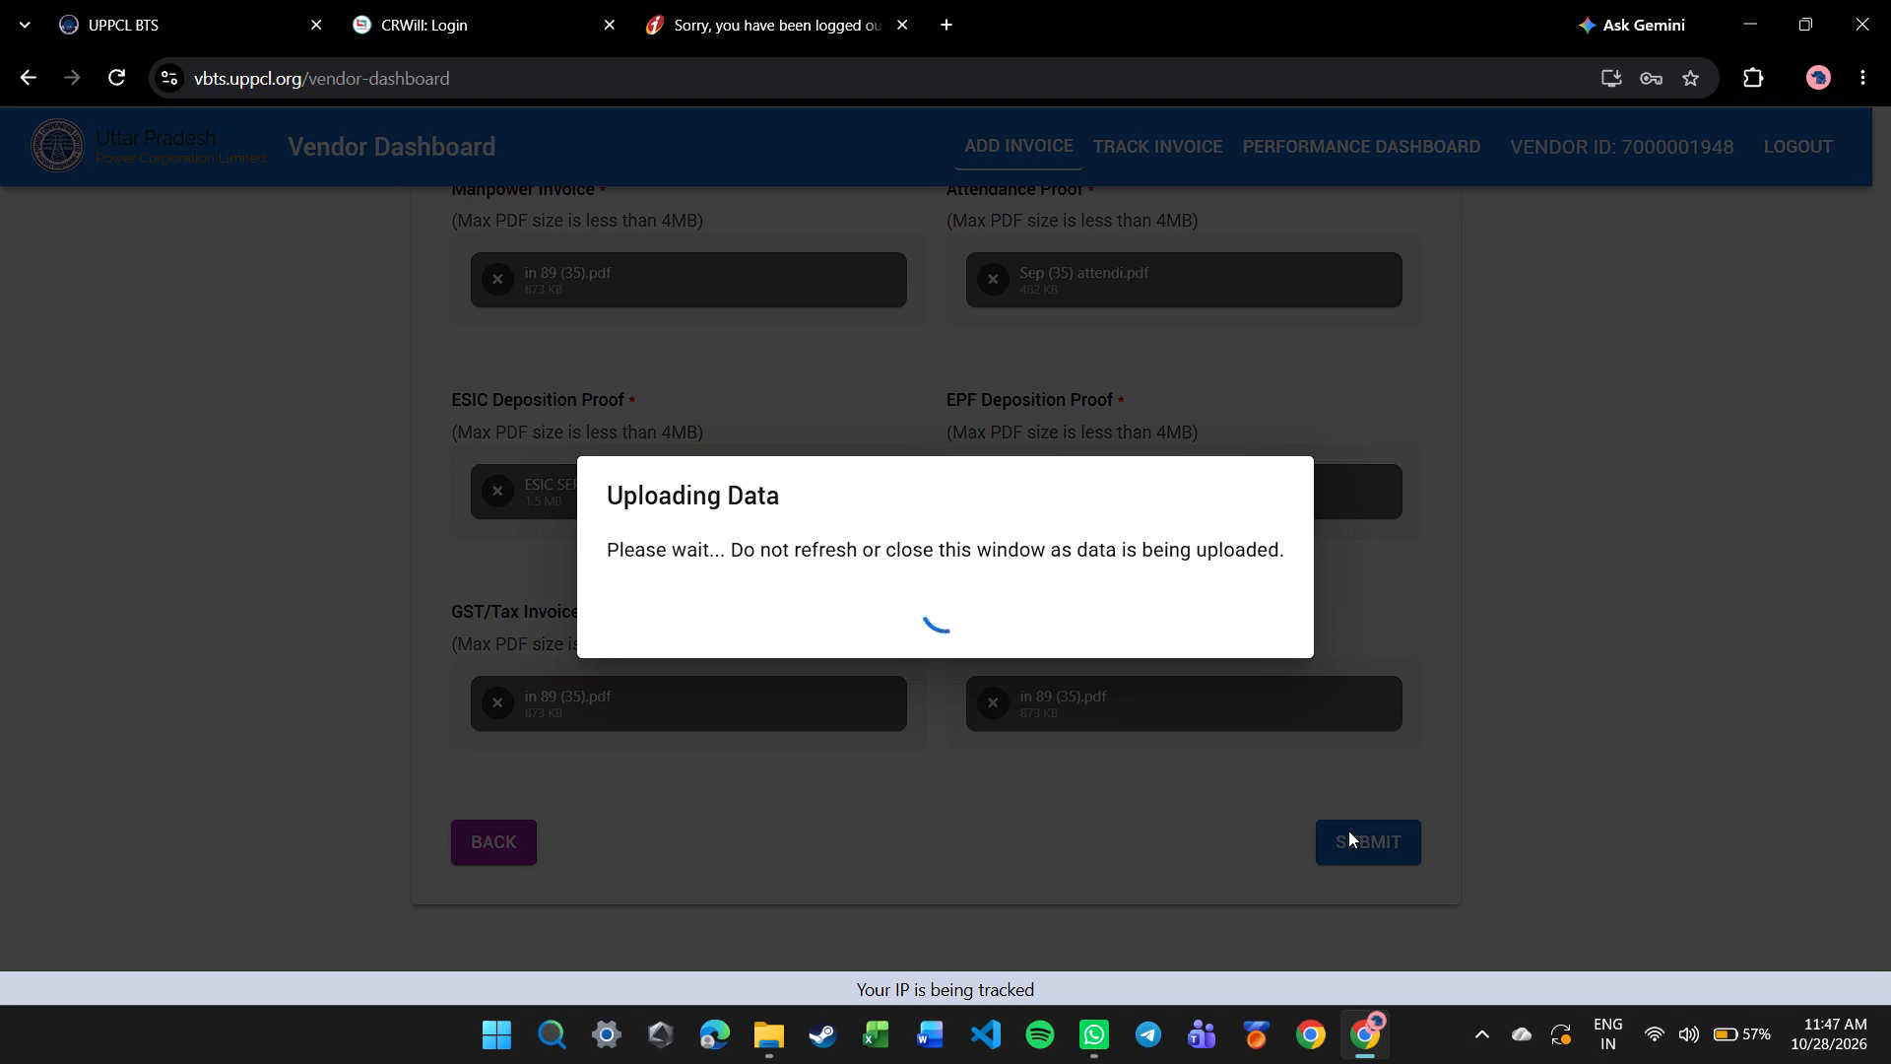
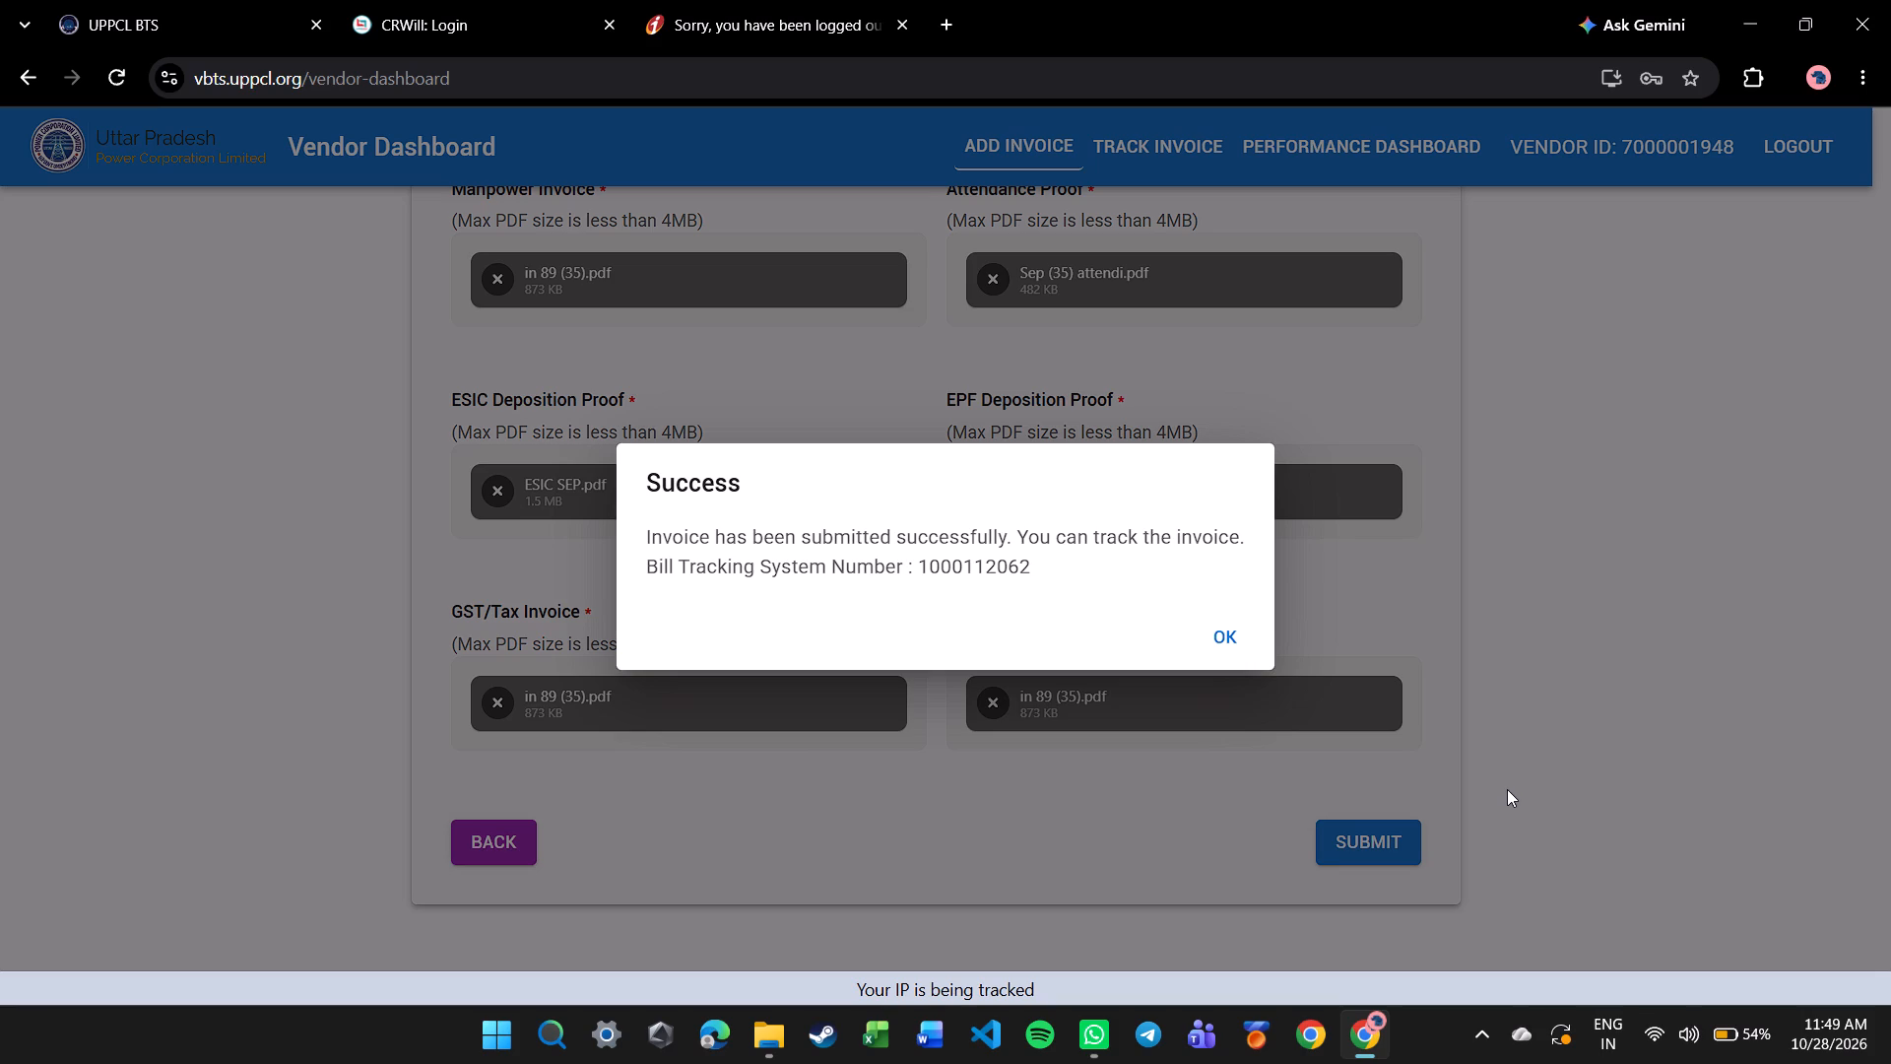
key("Return")
left_click(364, 372)
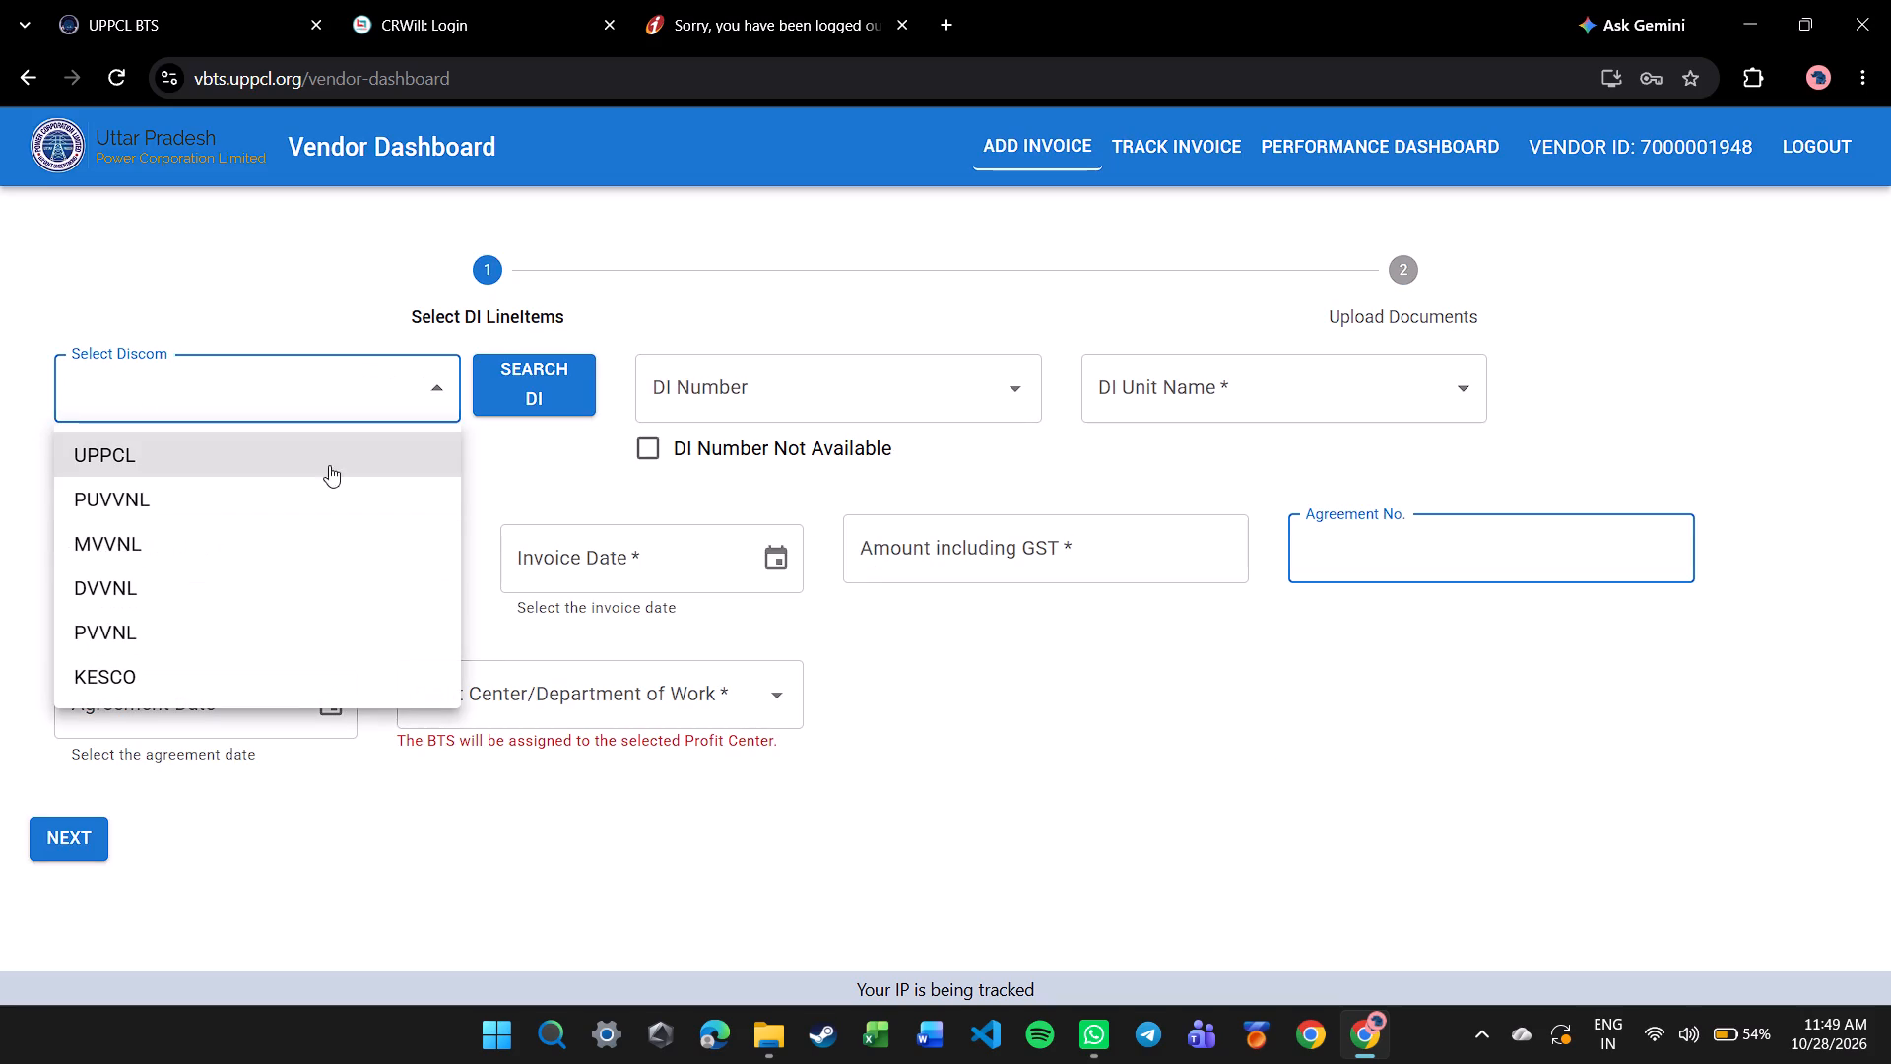
left_click(293, 506)
left_click(531, 387)
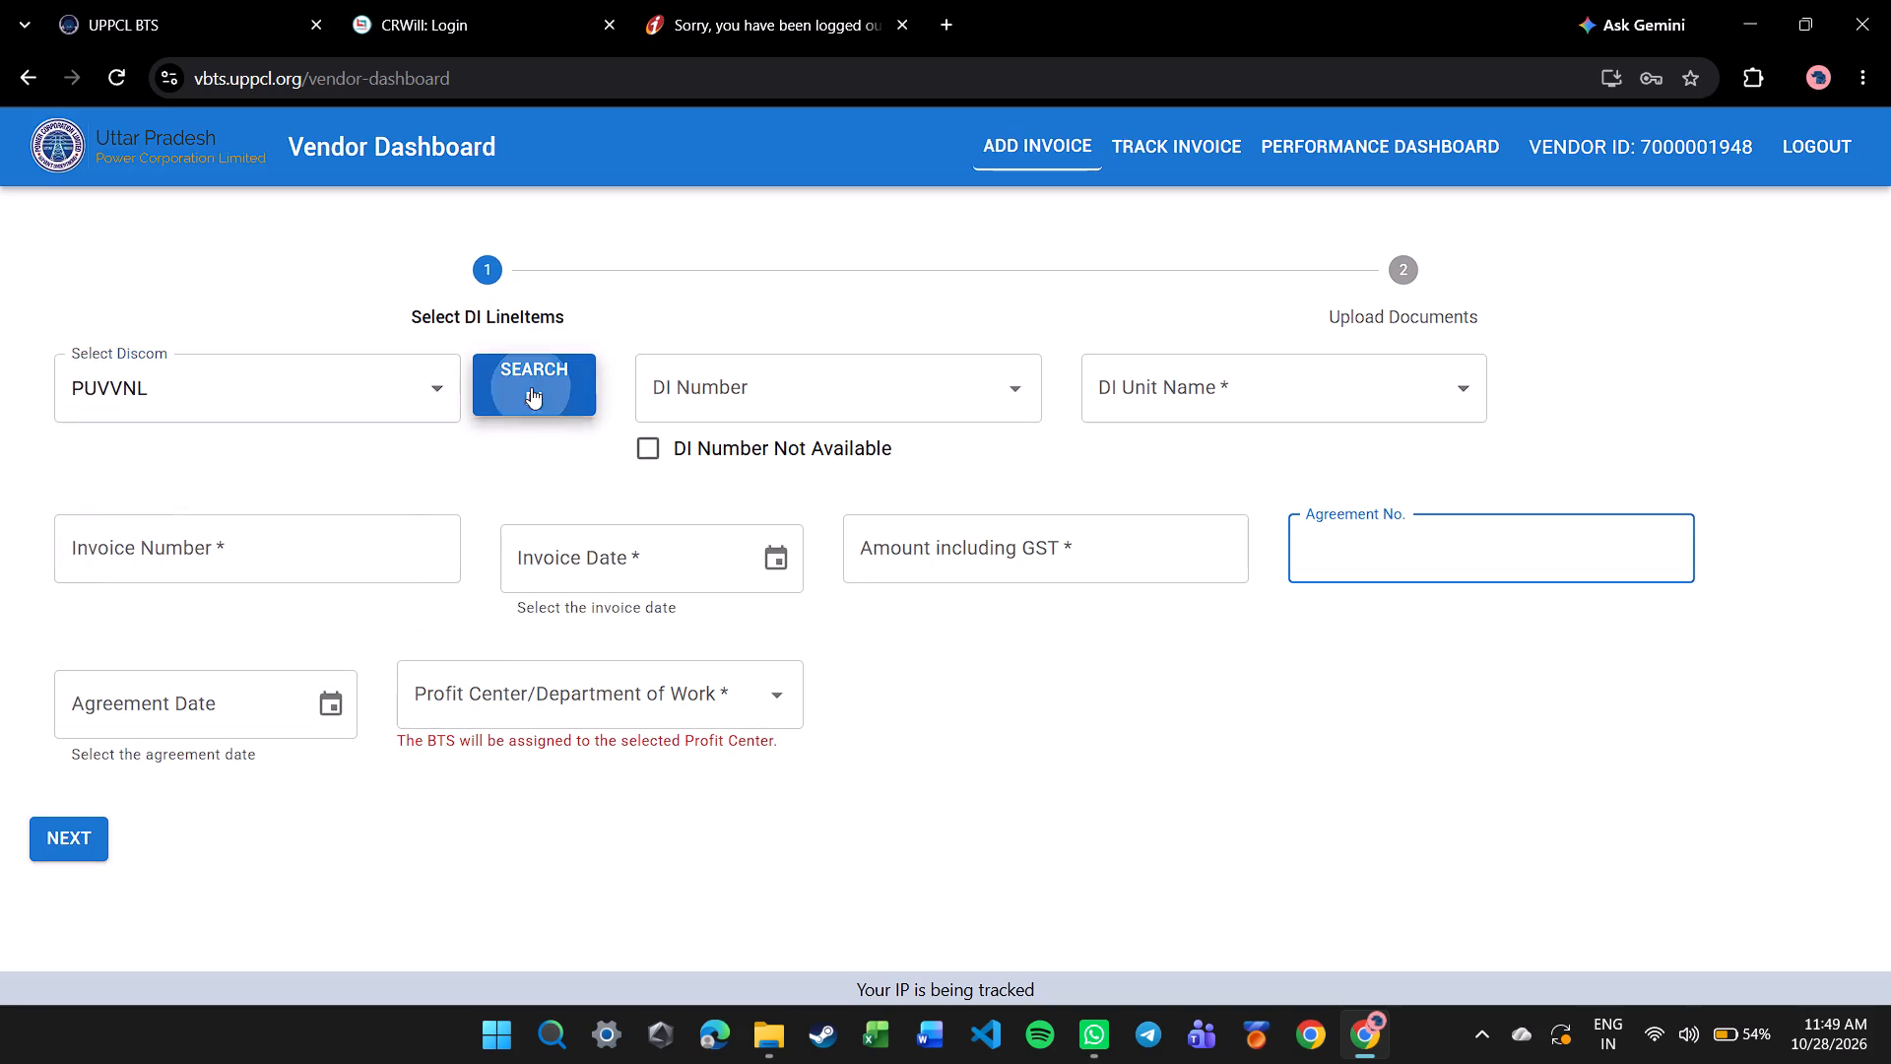
left_click(744, 382)
left_click(744, 382)
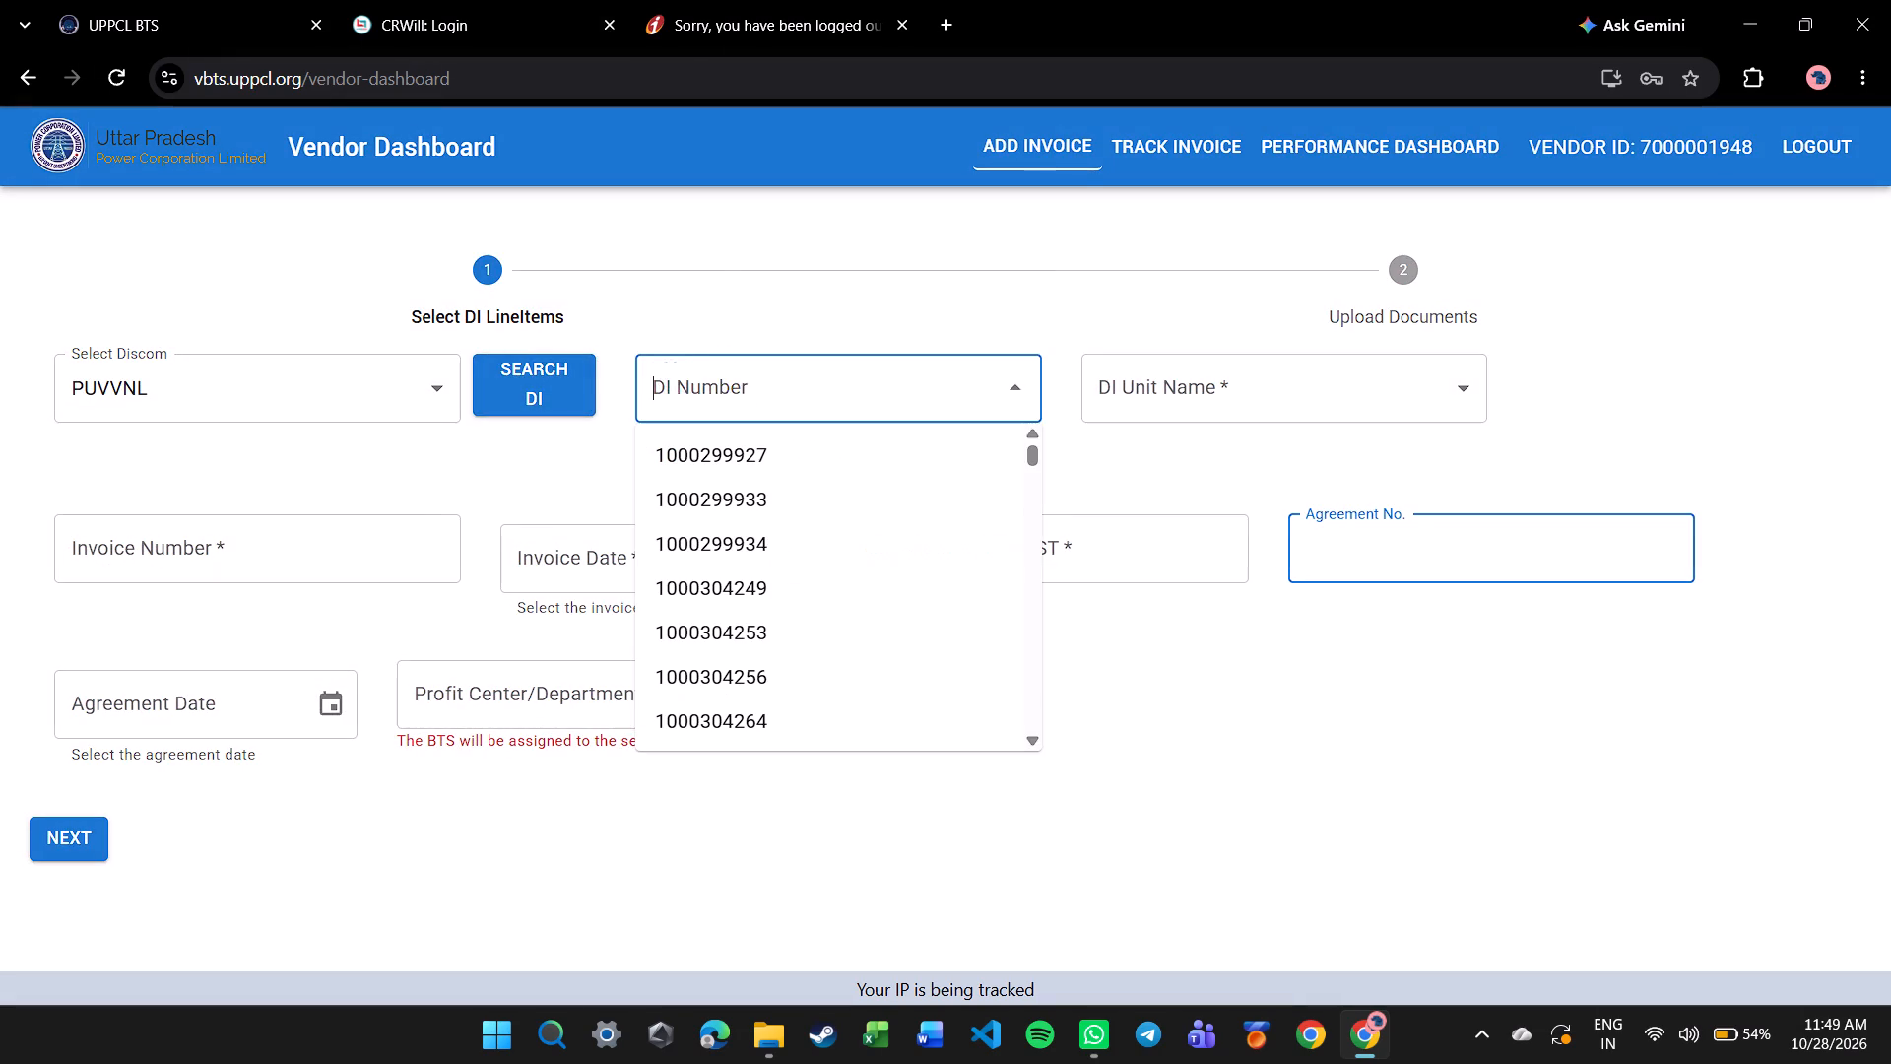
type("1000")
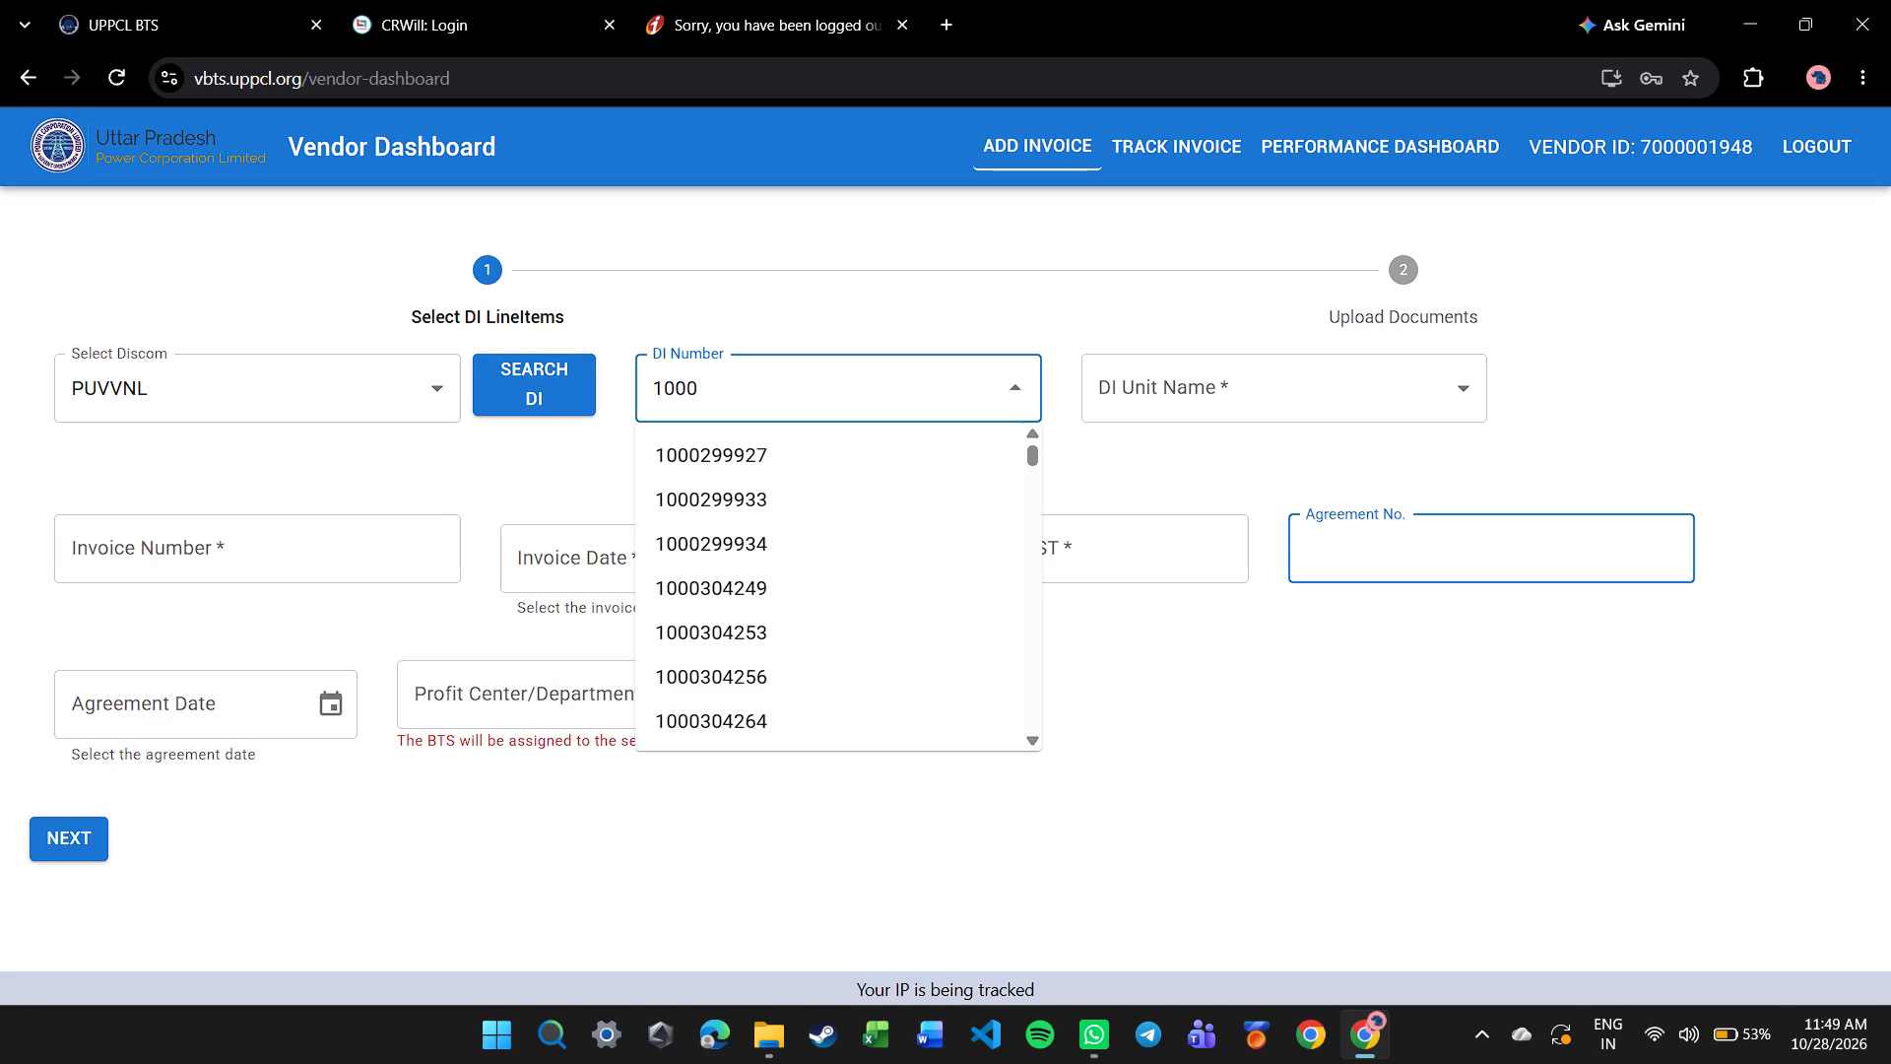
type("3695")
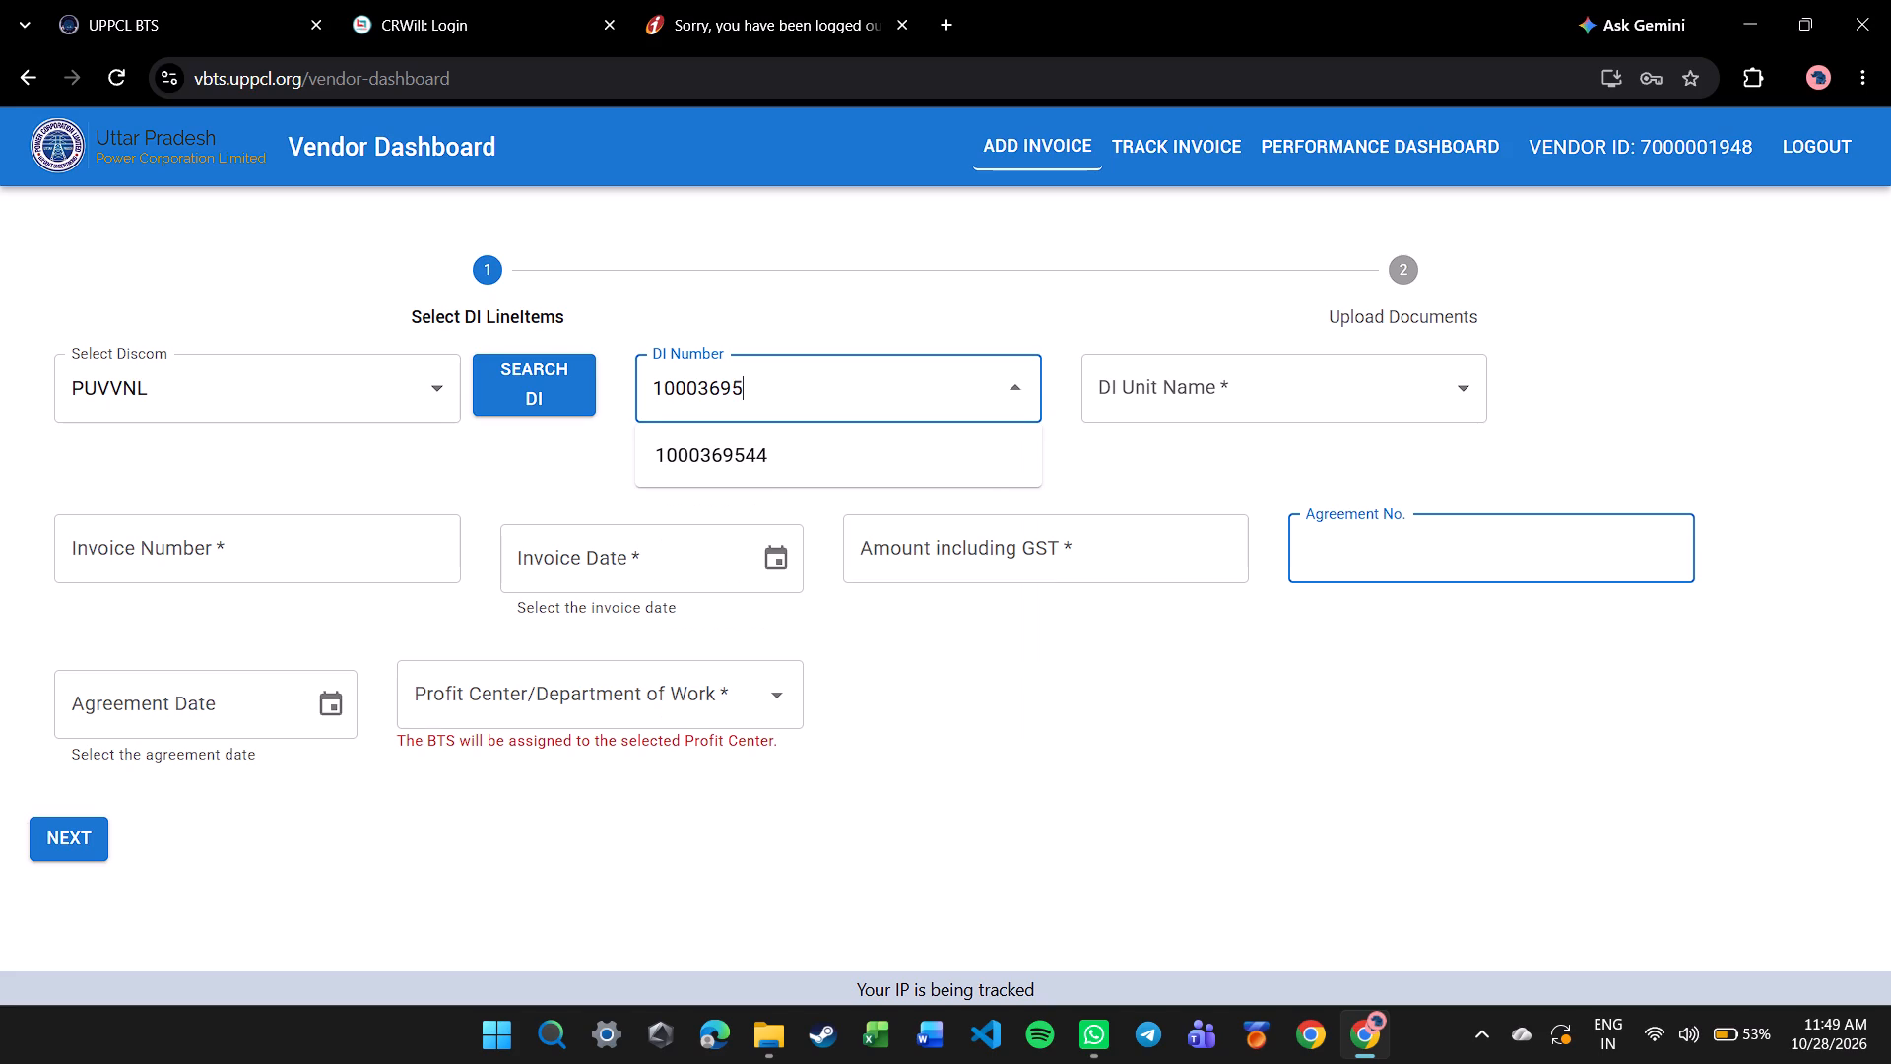
left_click(766, 456)
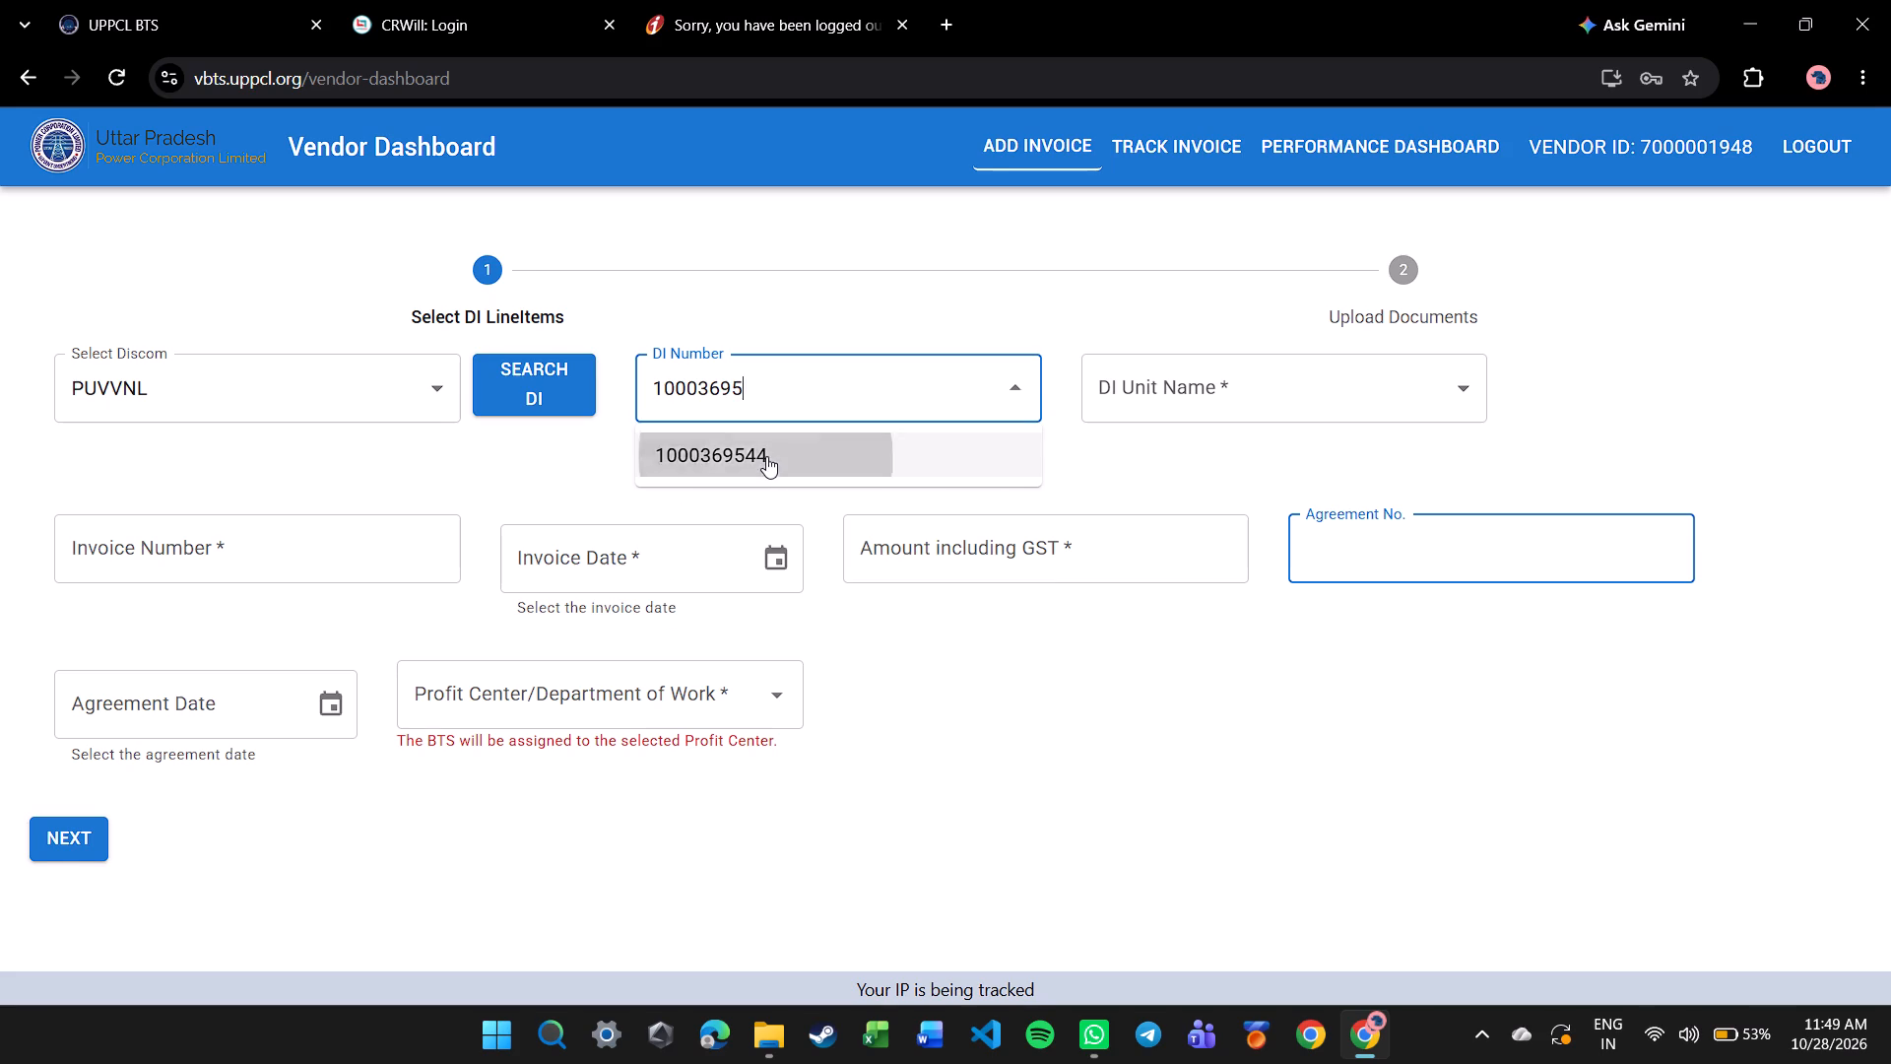
left_click(1183, 403)
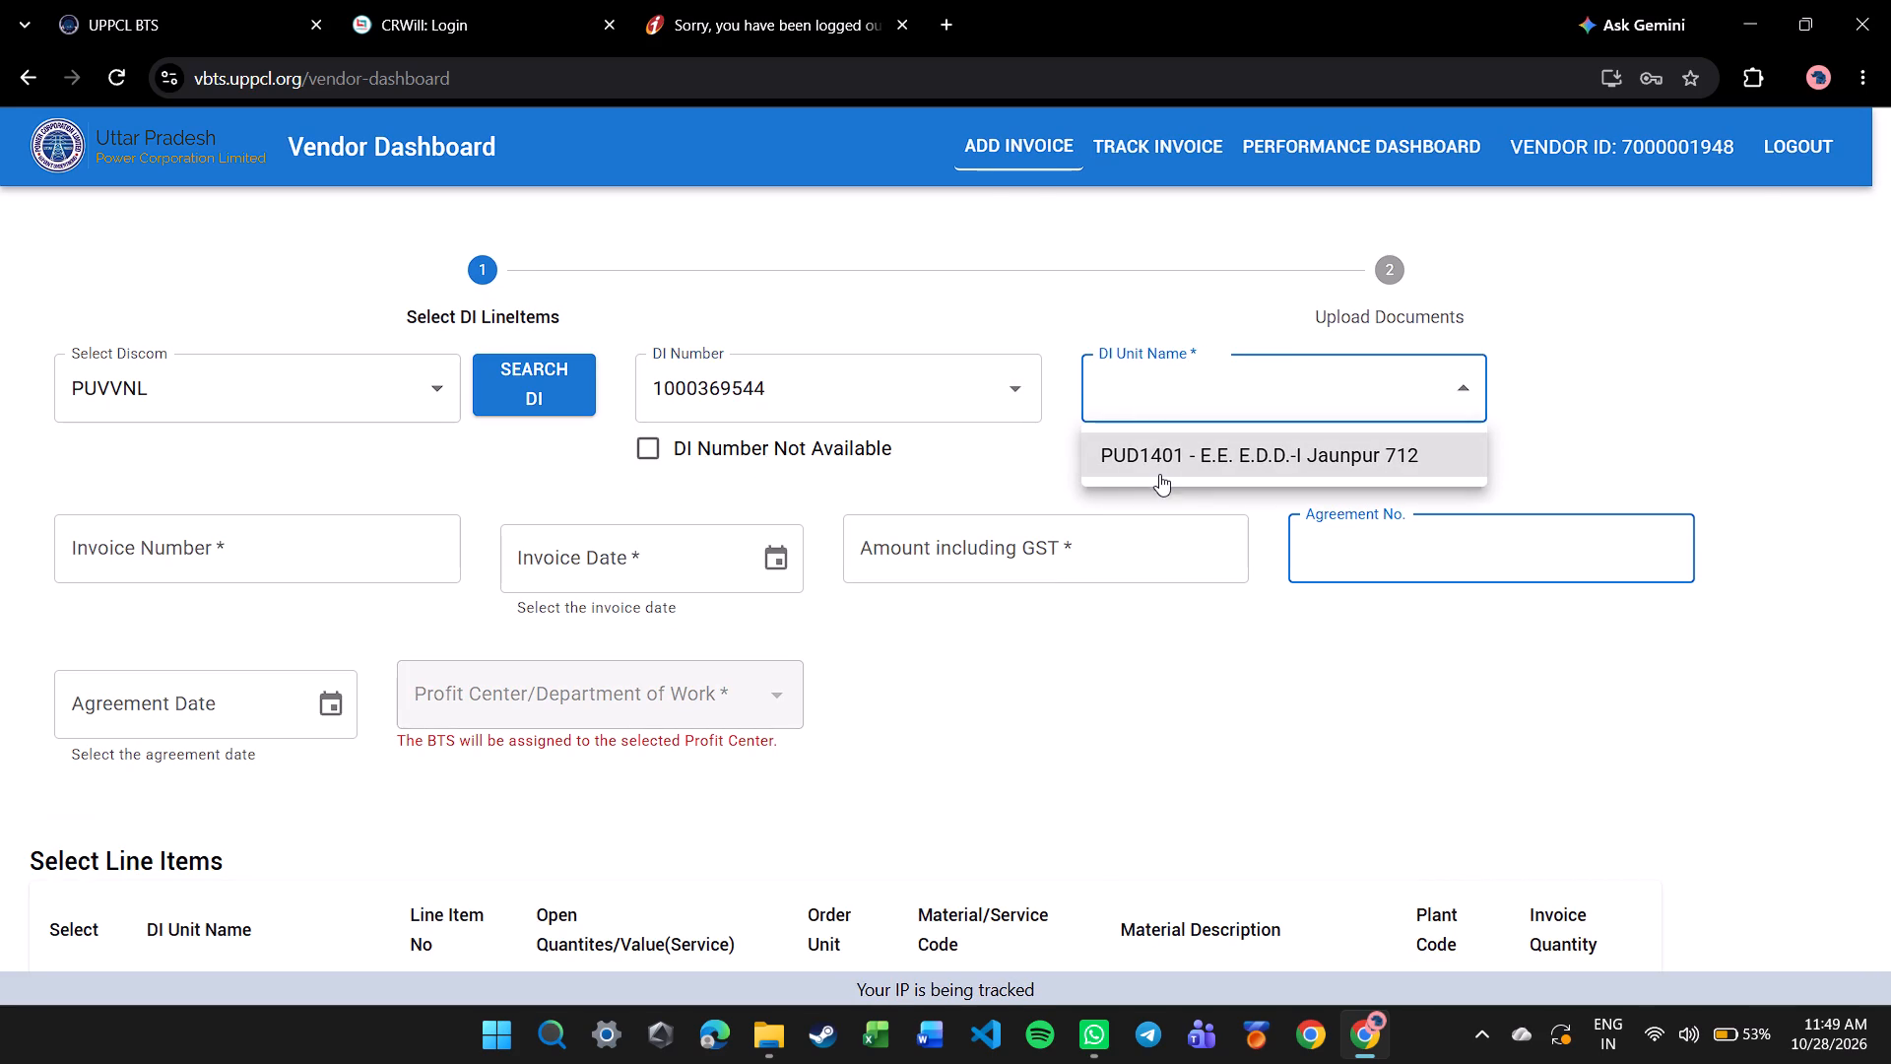
left_click(1165, 452)
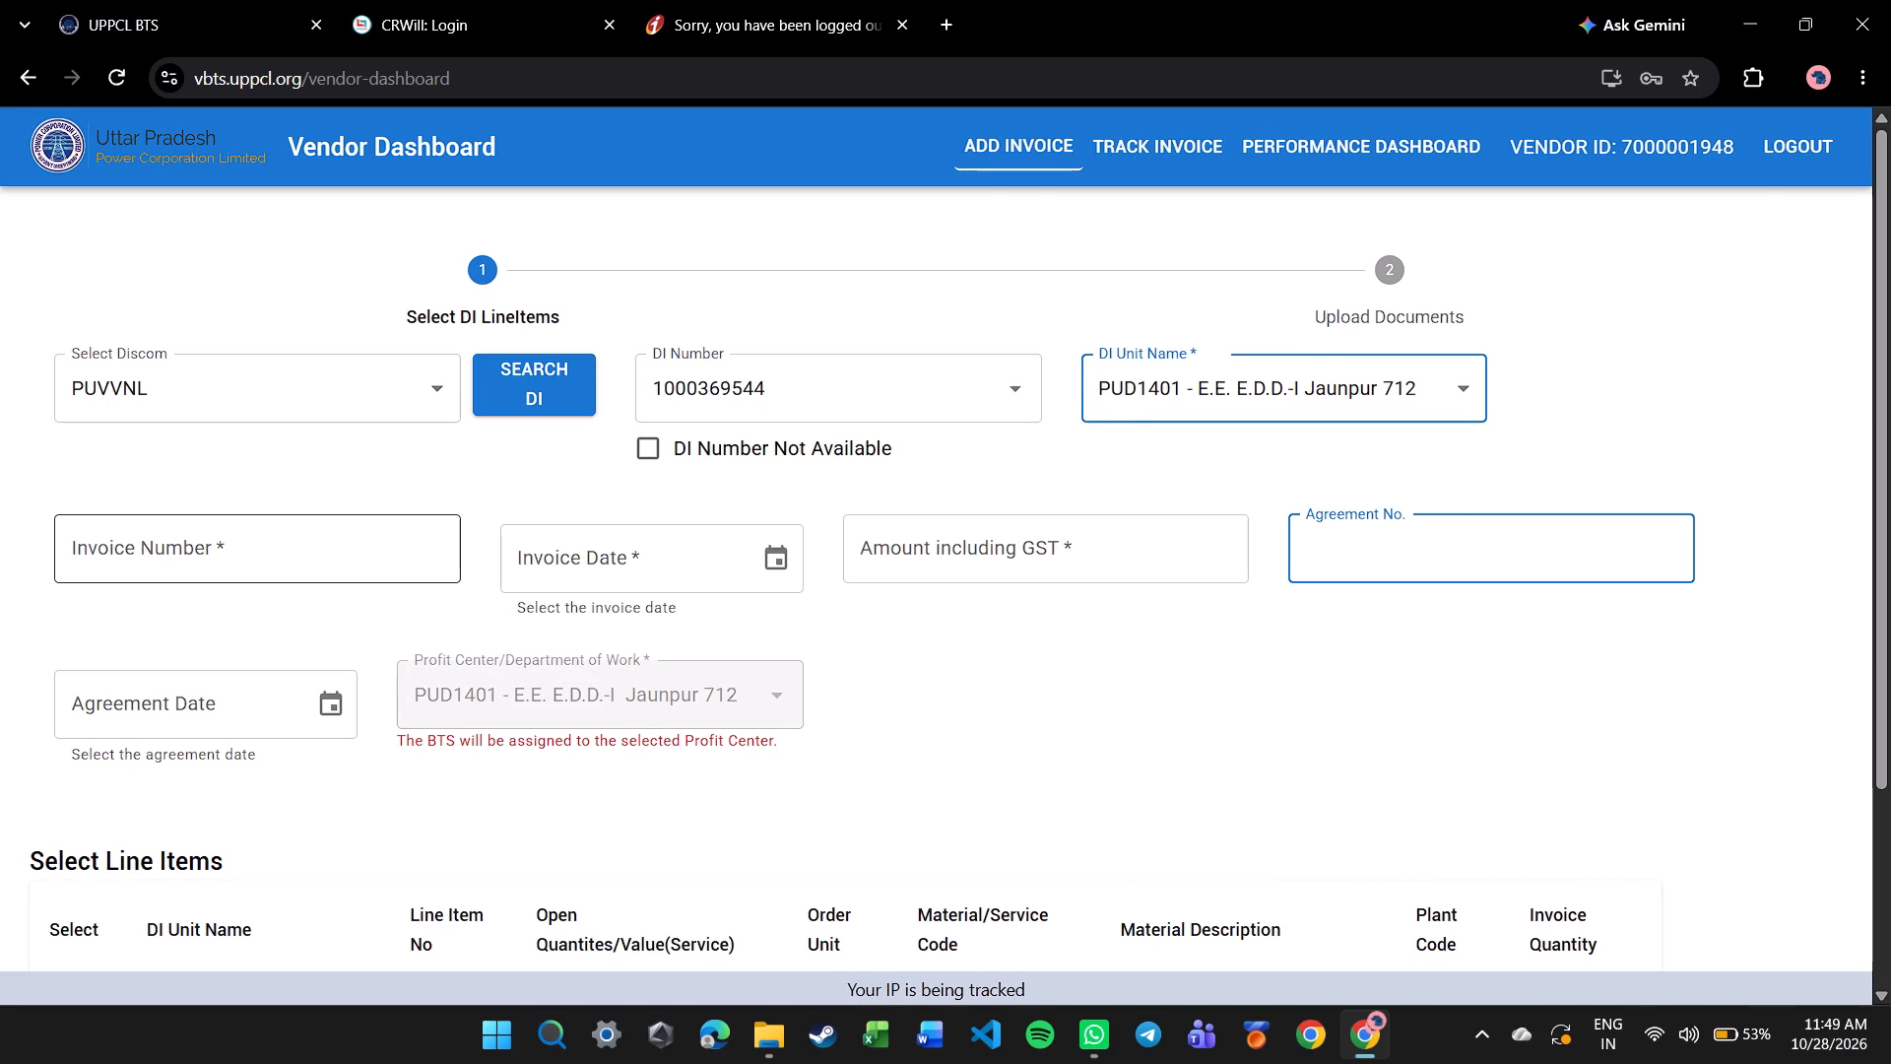
Enter invoice number 88, invoice date 16-10-2026 and an amount including GST of 309956.00.
left_click(299, 560)
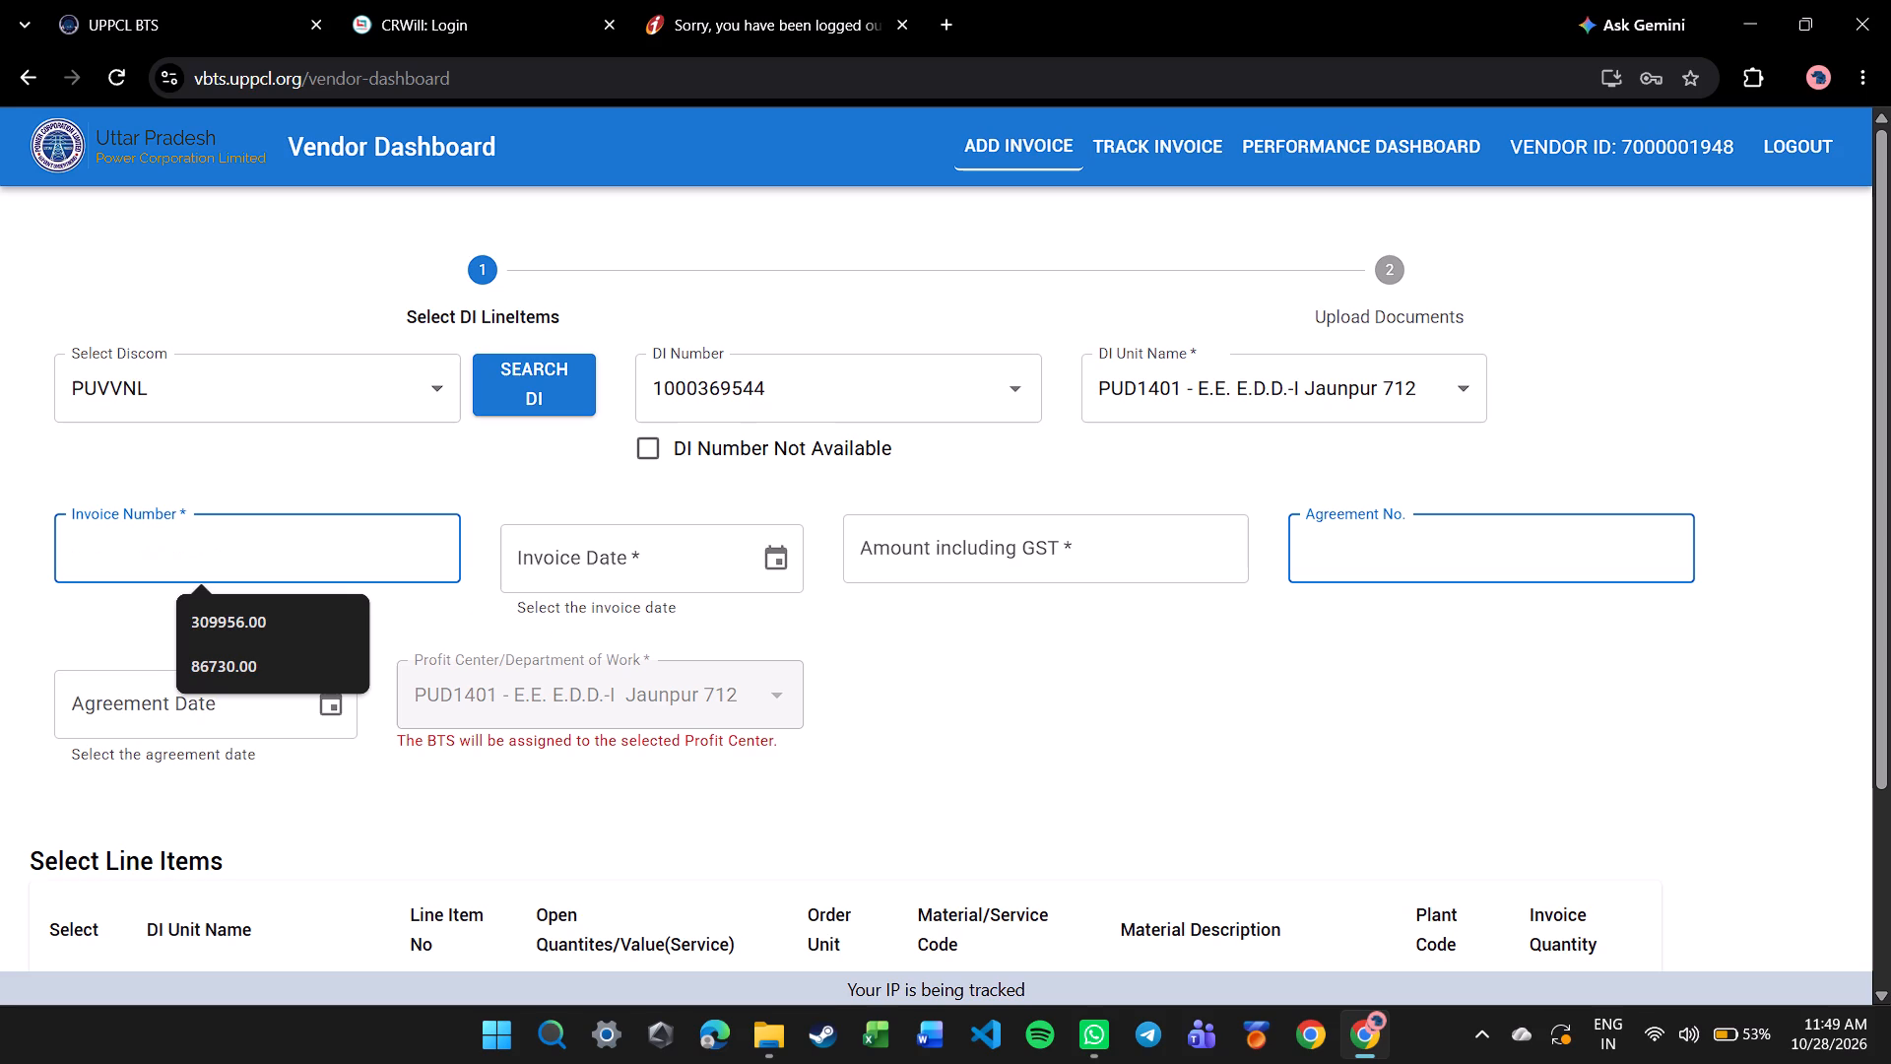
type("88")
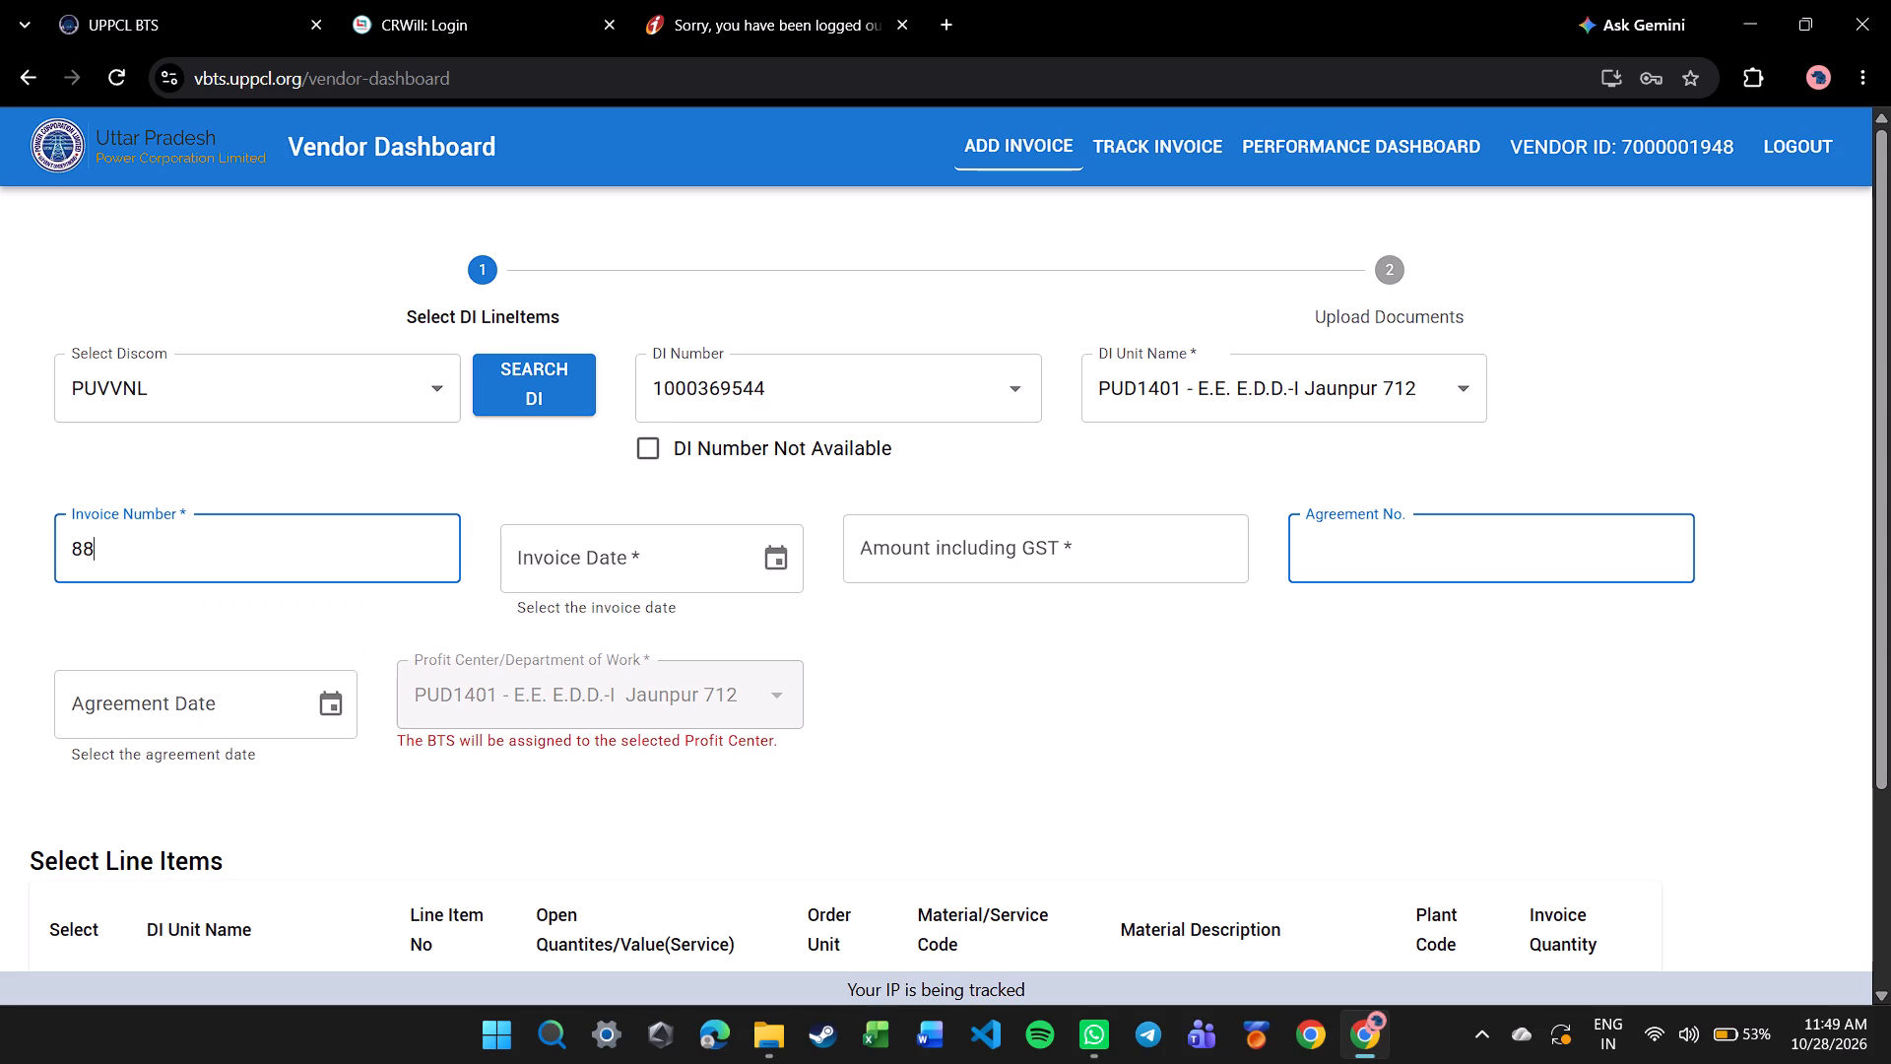
left_click(773, 563)
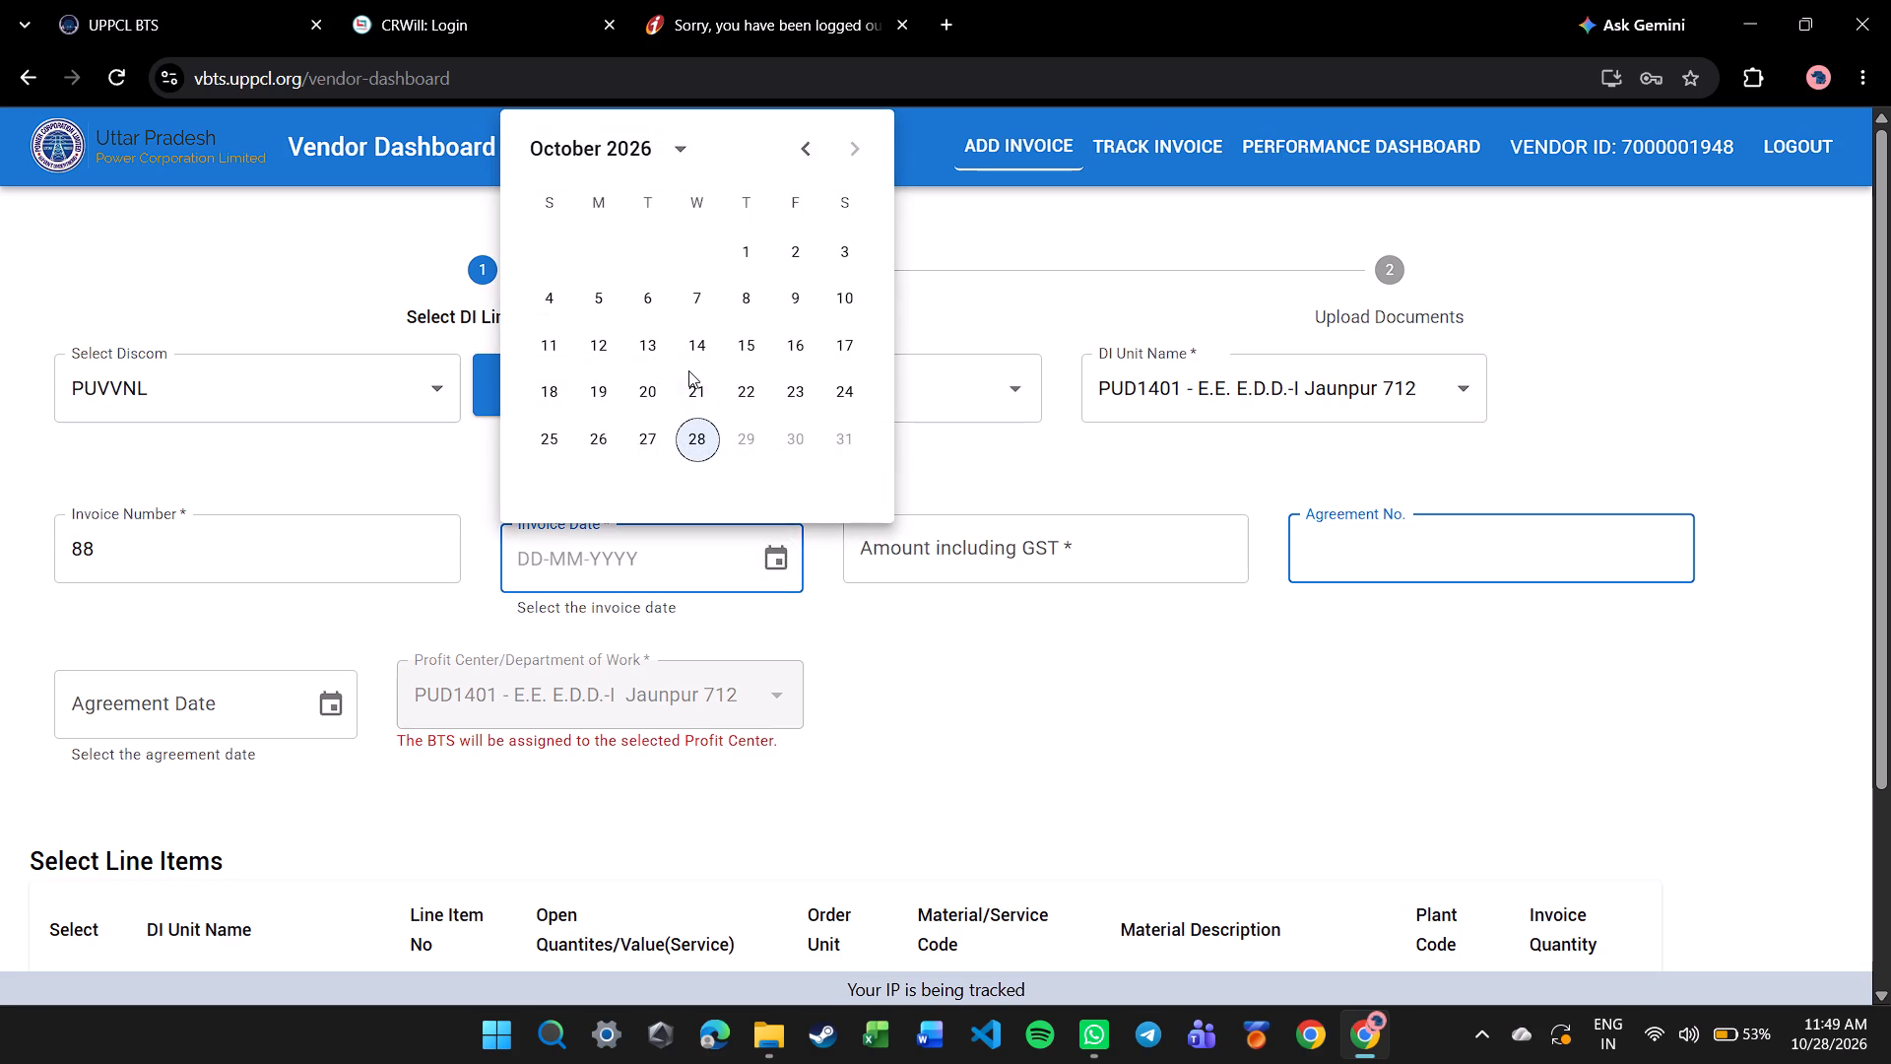
left_click(795, 342)
left_click(953, 534)
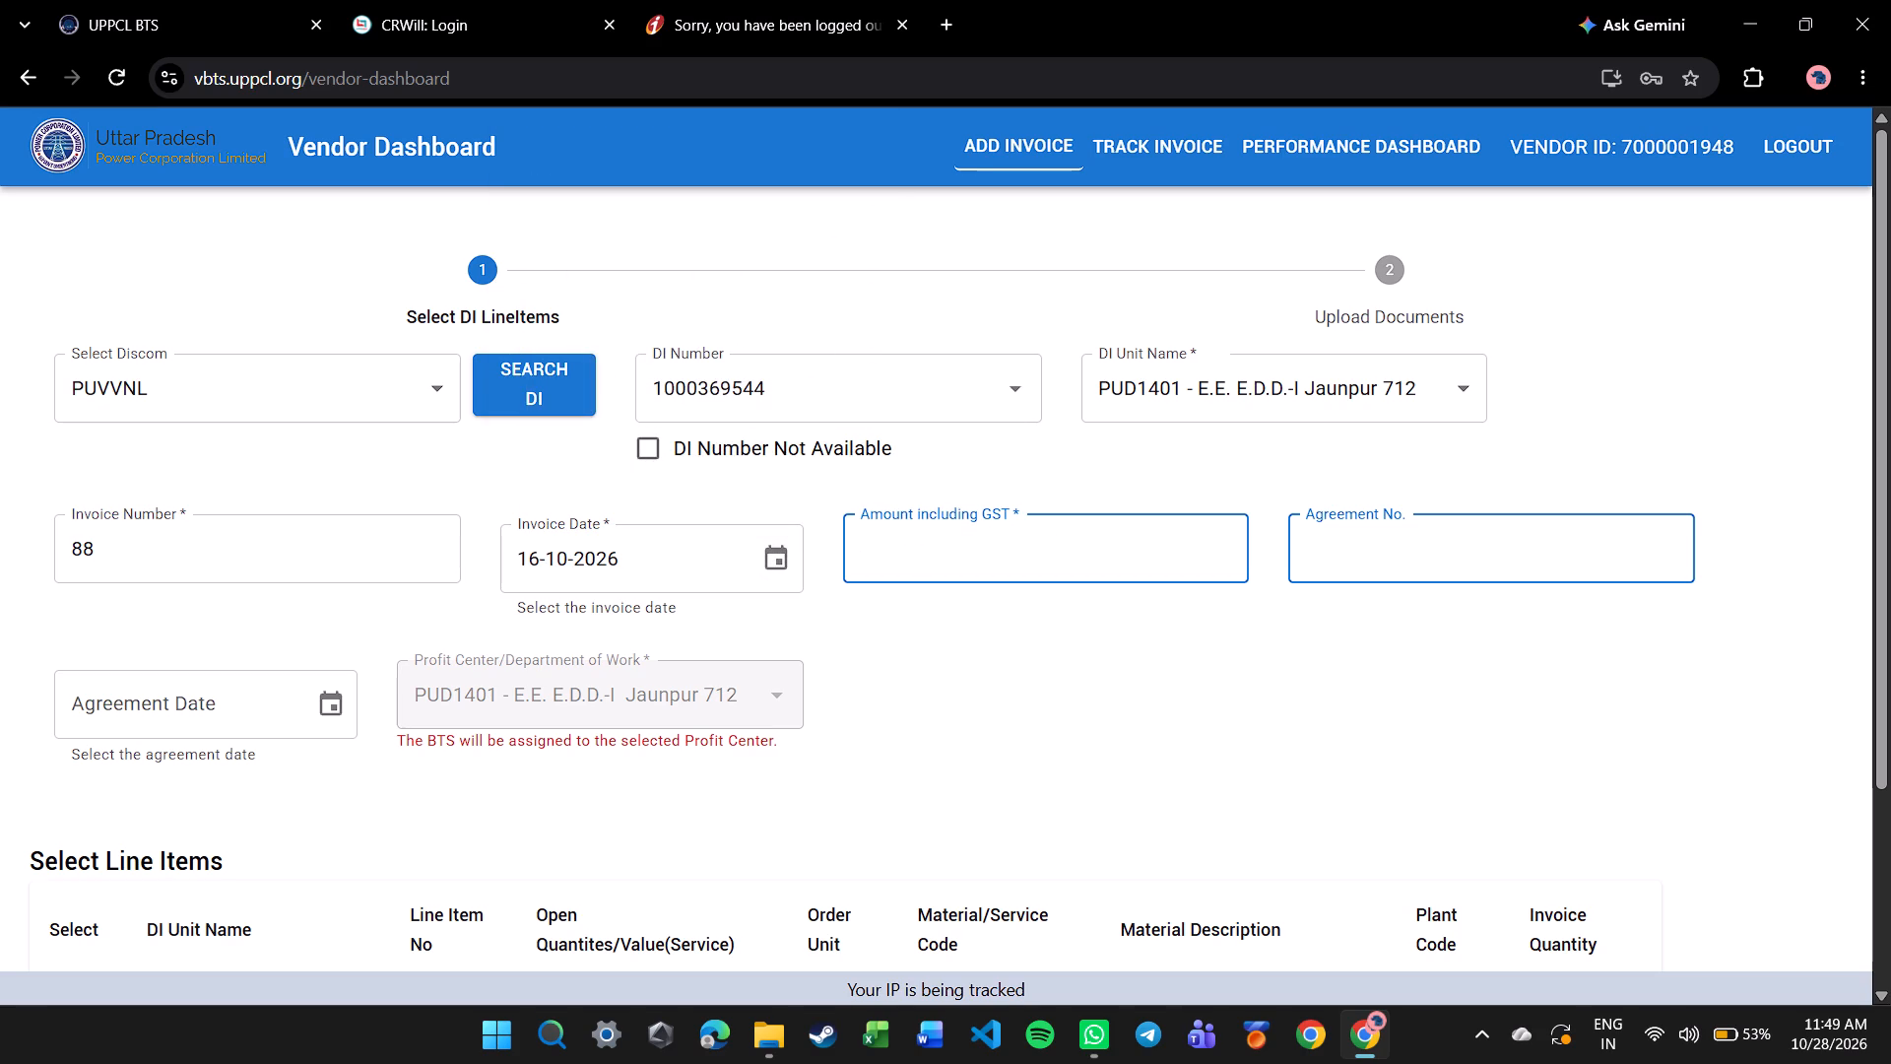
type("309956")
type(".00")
Enter agreement number GEM/2024/B/5742886 and set the agreement date to 07-09-2026.
left_click(1324, 536)
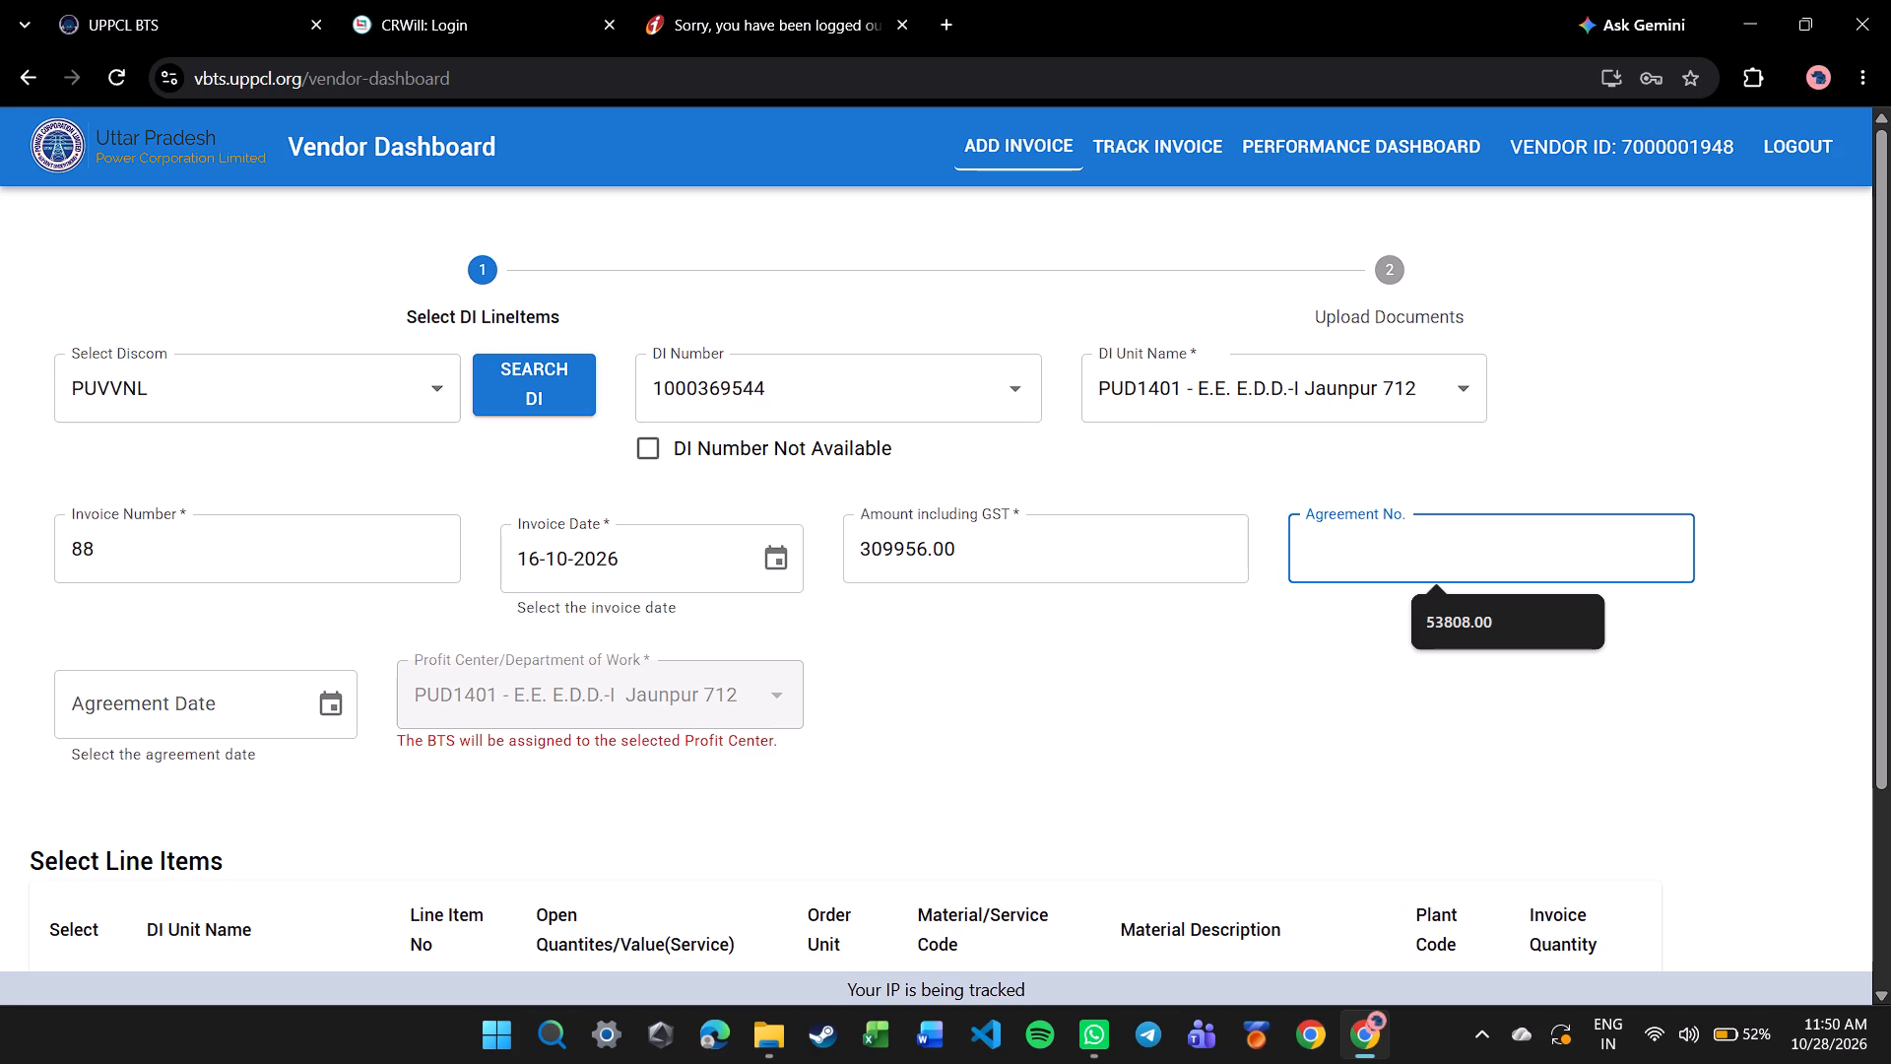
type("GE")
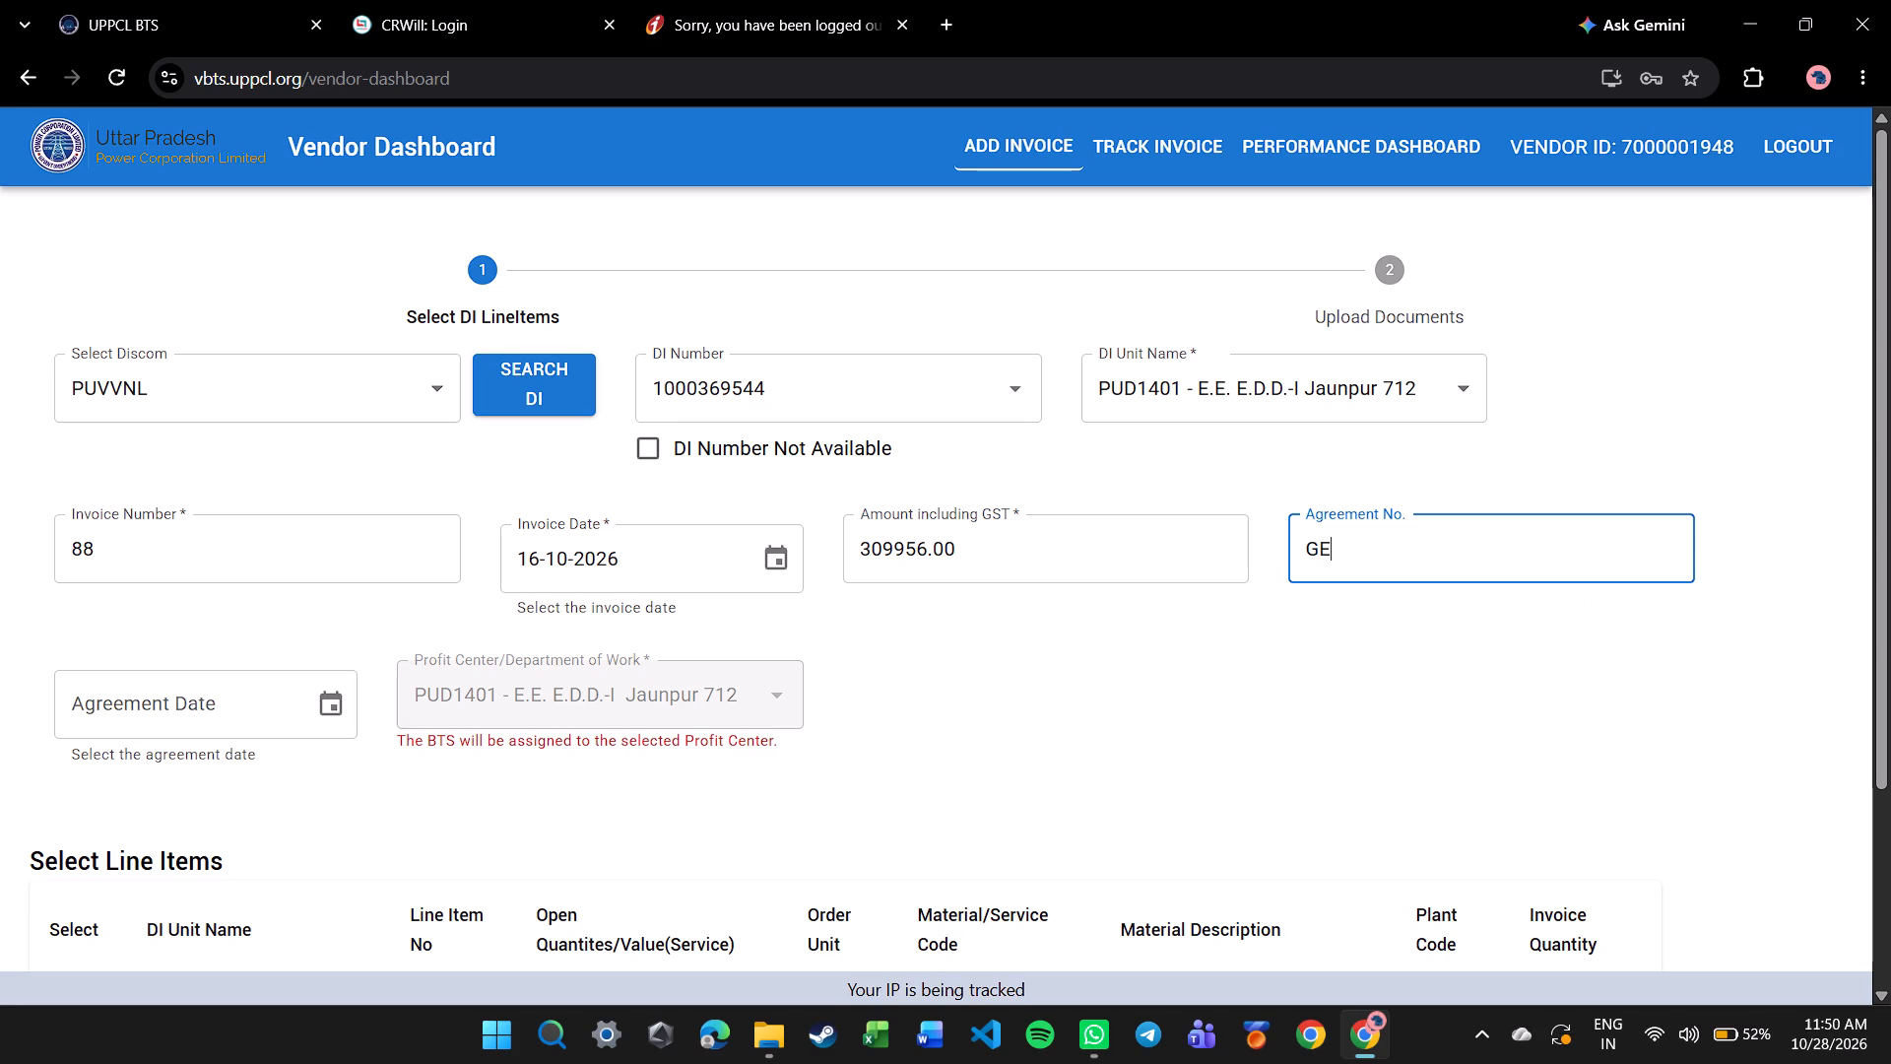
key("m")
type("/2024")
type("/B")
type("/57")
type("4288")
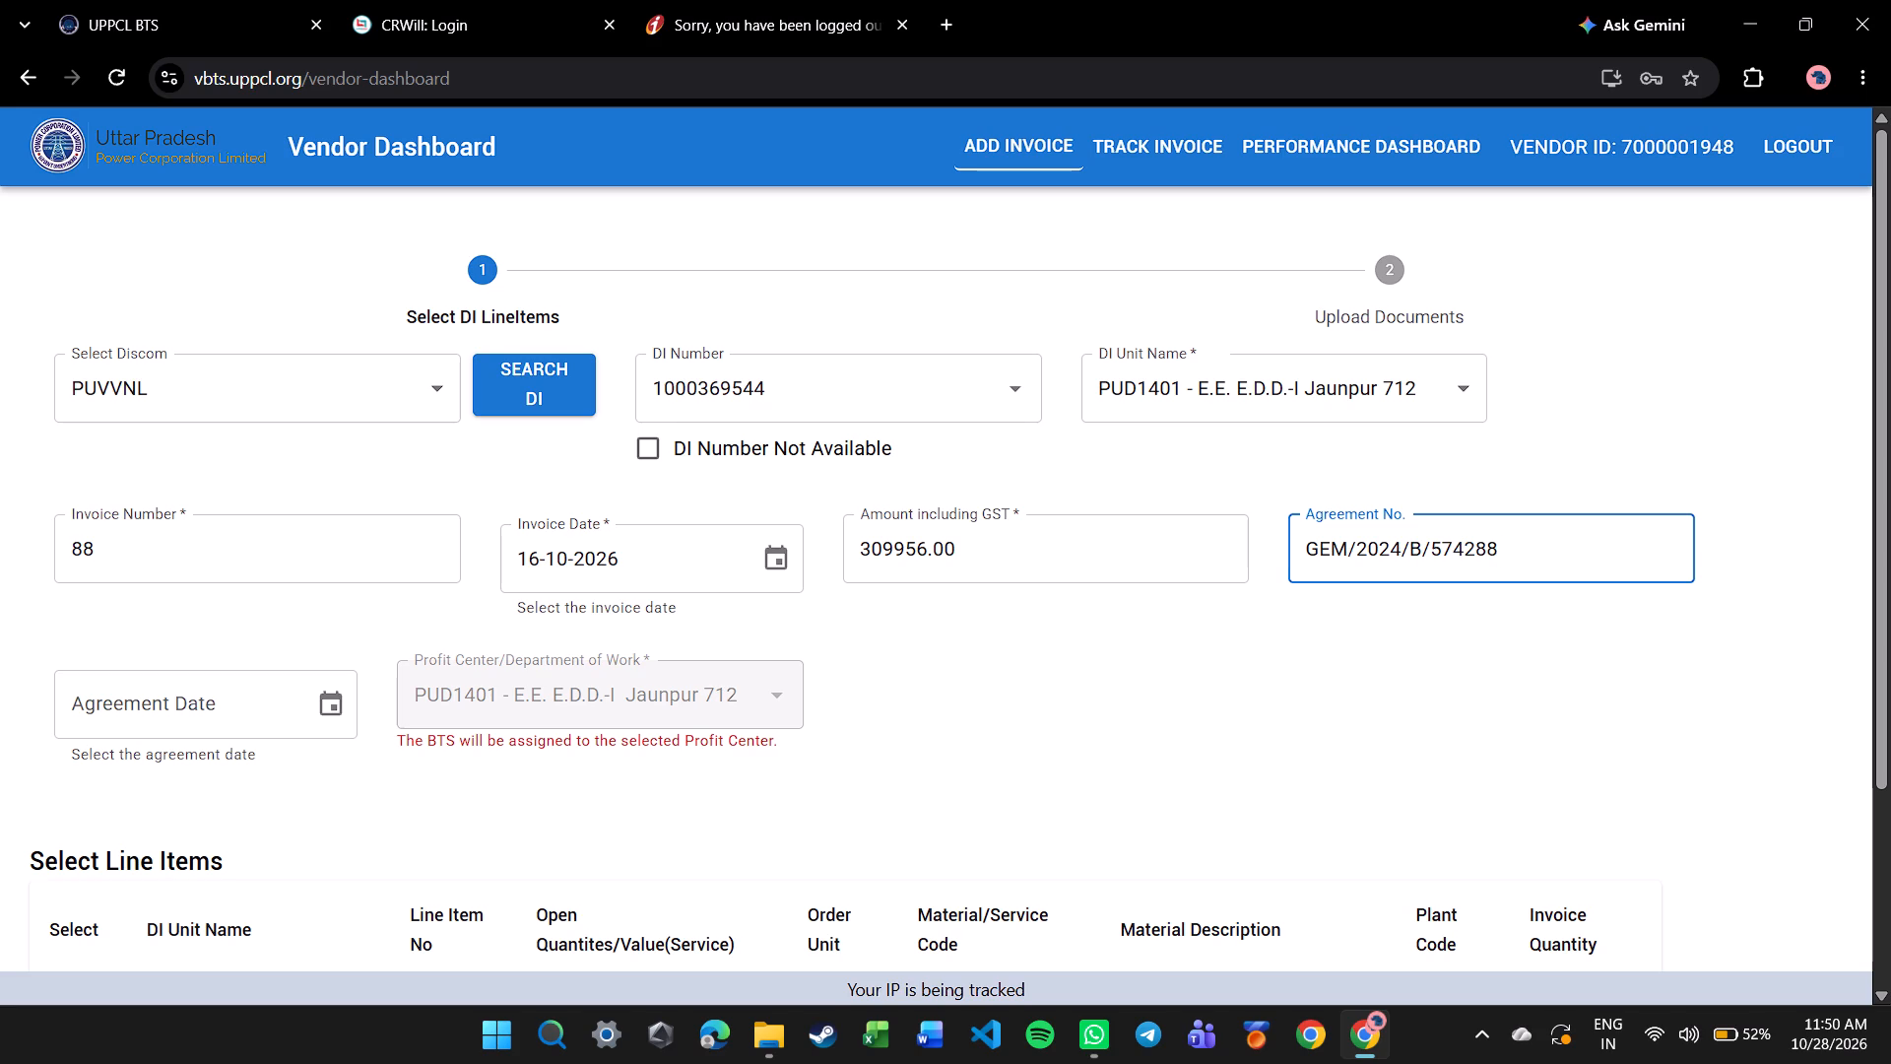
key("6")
left_click(333, 708)
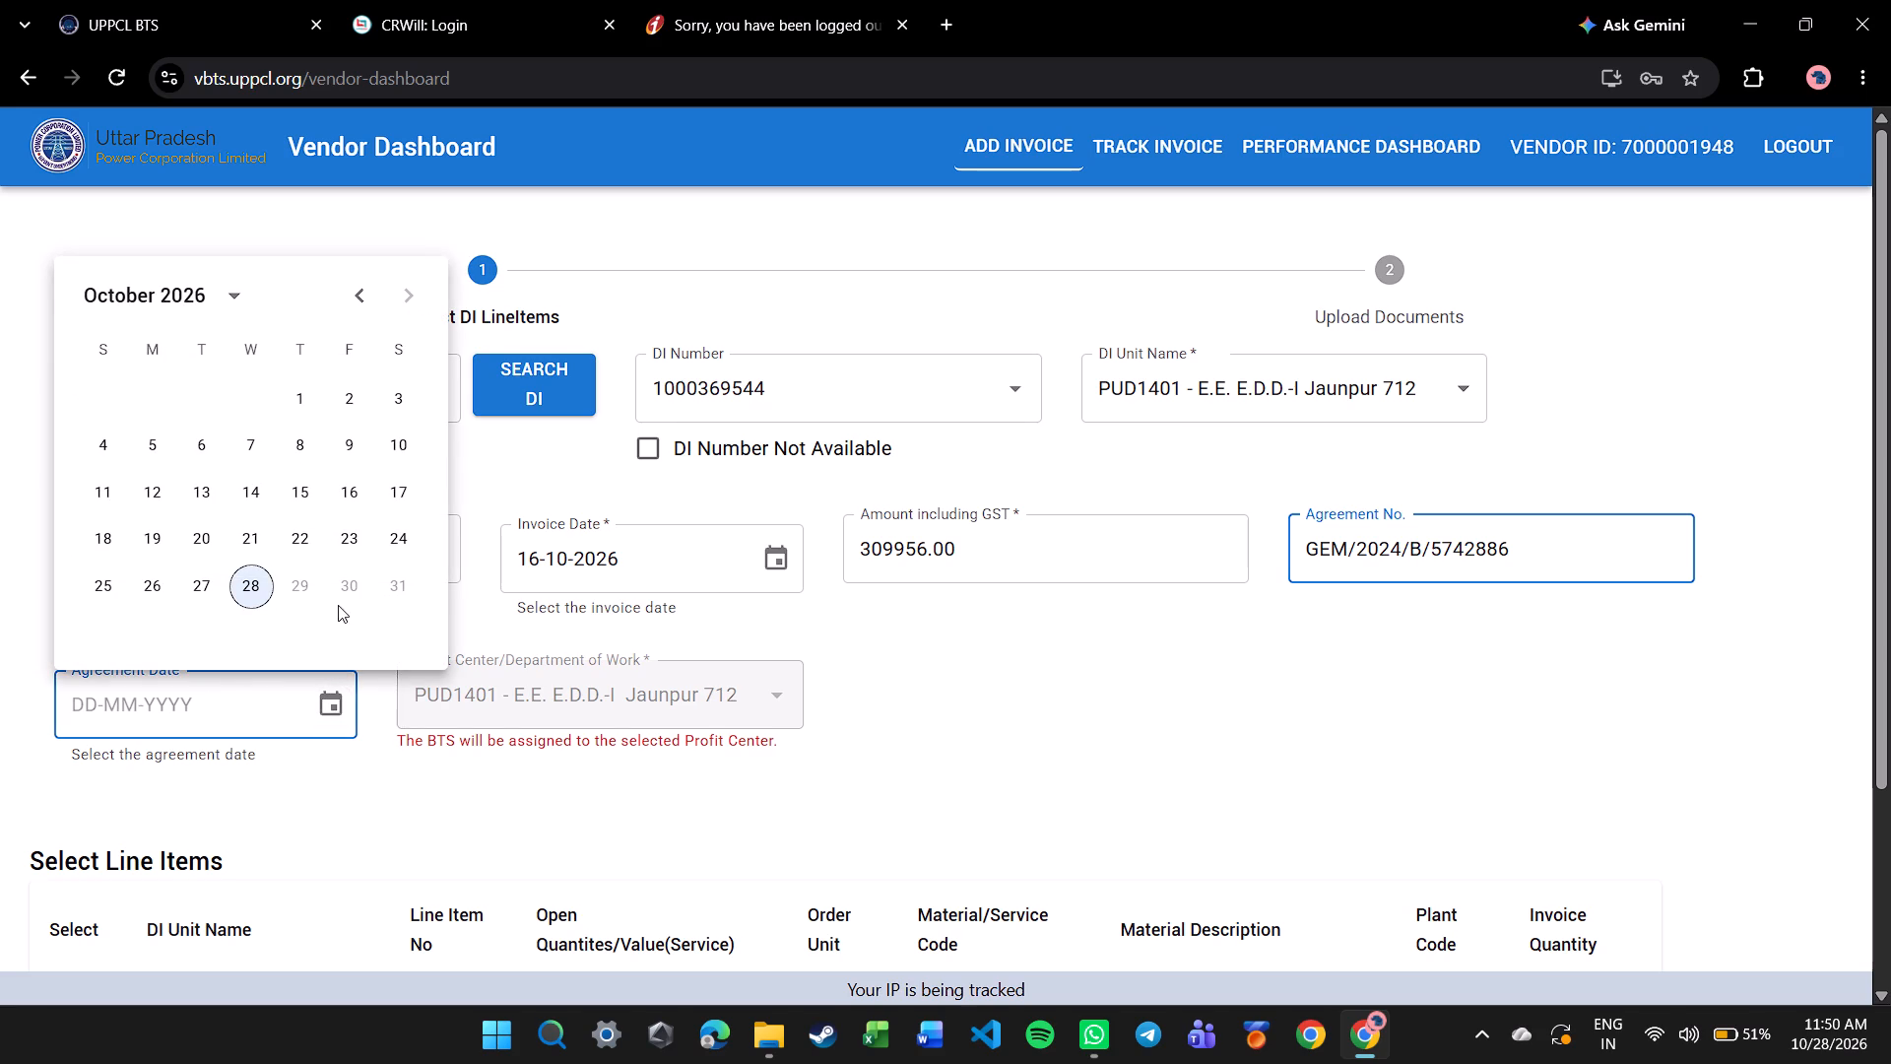
left_click(351, 306)
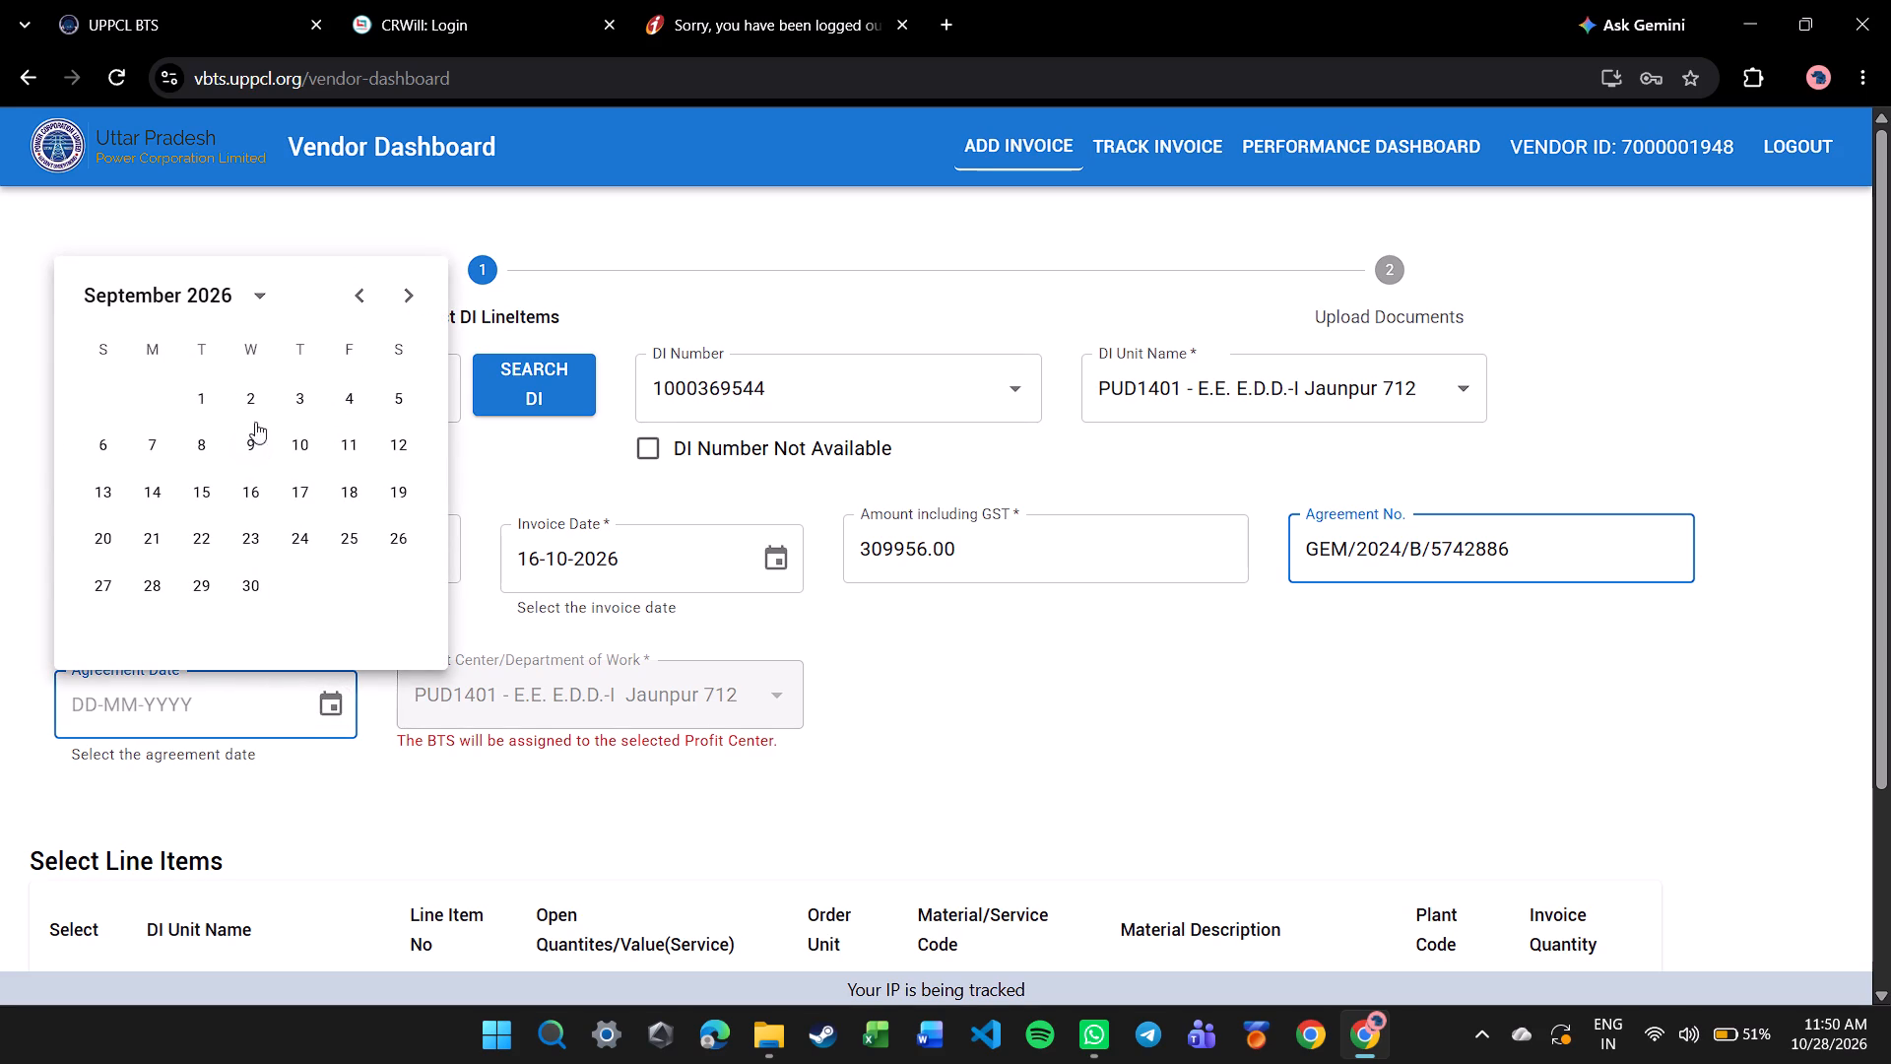
left_click(154, 437)
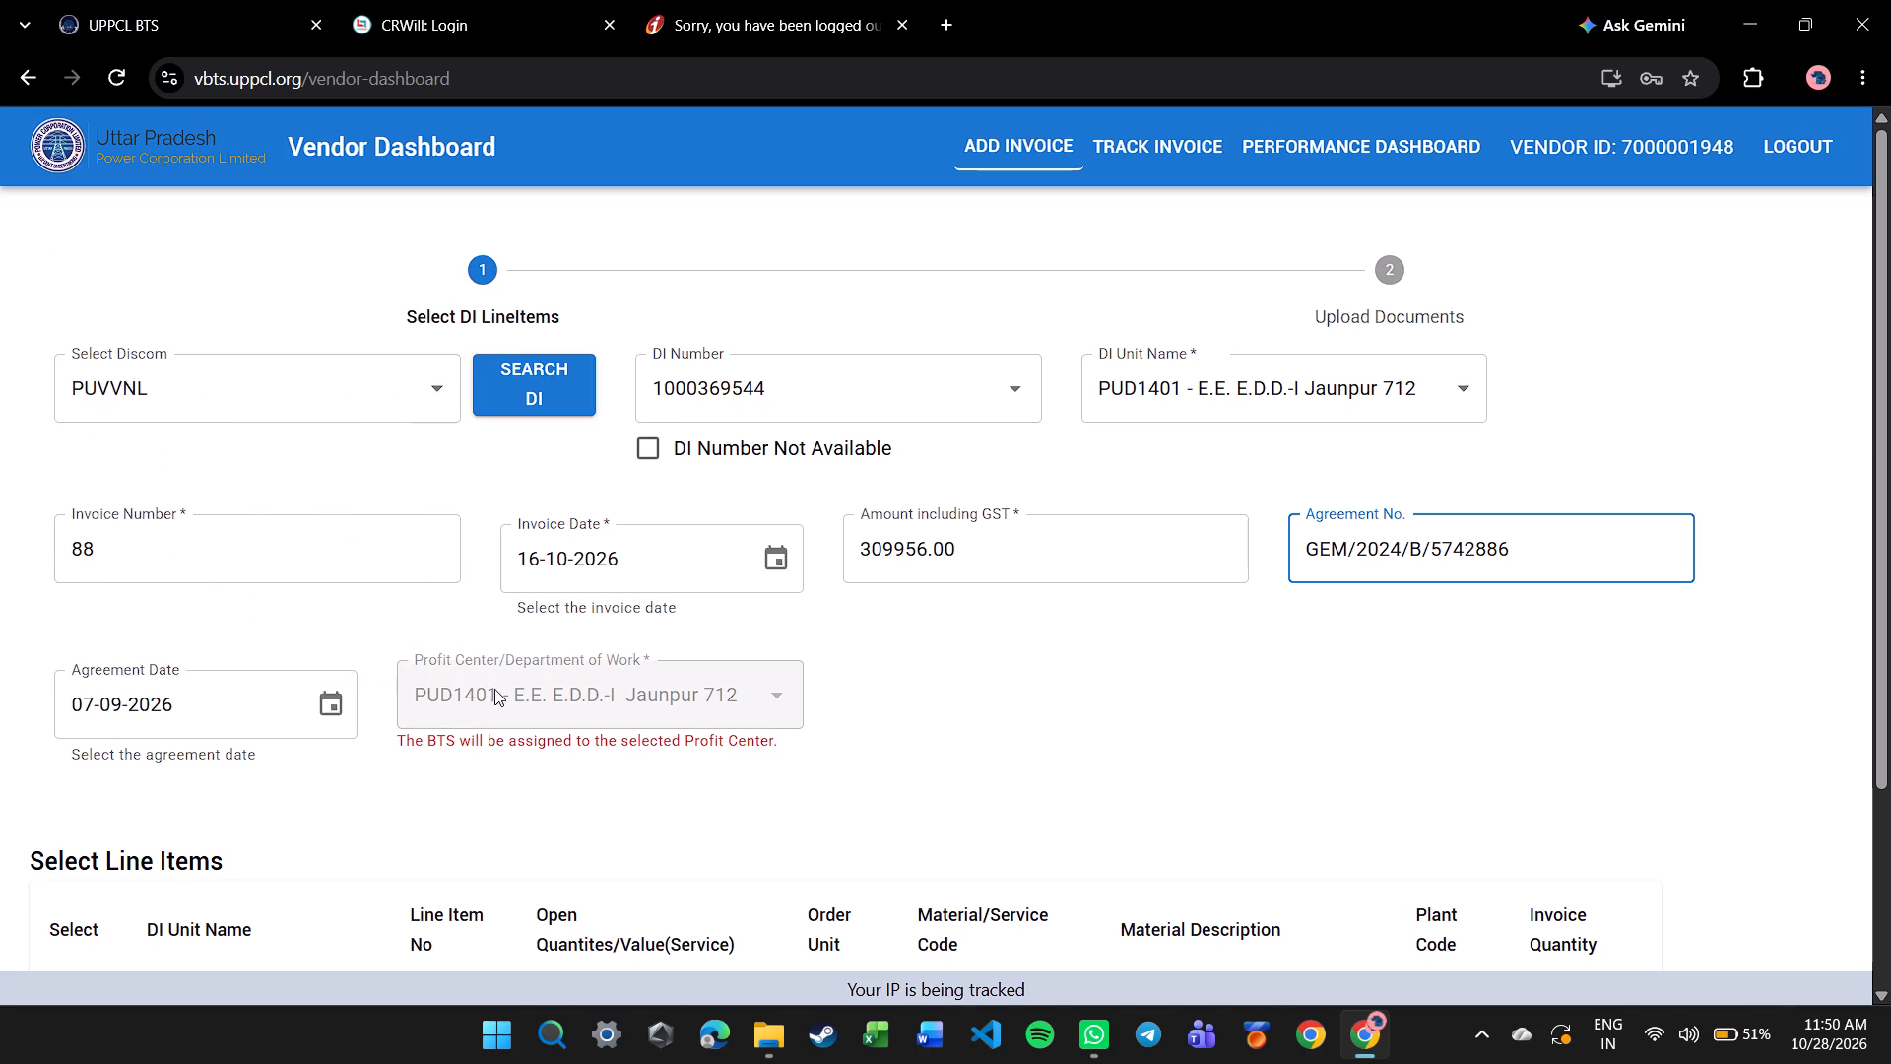
Select line item 00010 with invoice quantity 1 and continue through the details review to the document upload stage.
scroll(511, 756, "down", 2)
left_click(49, 757)
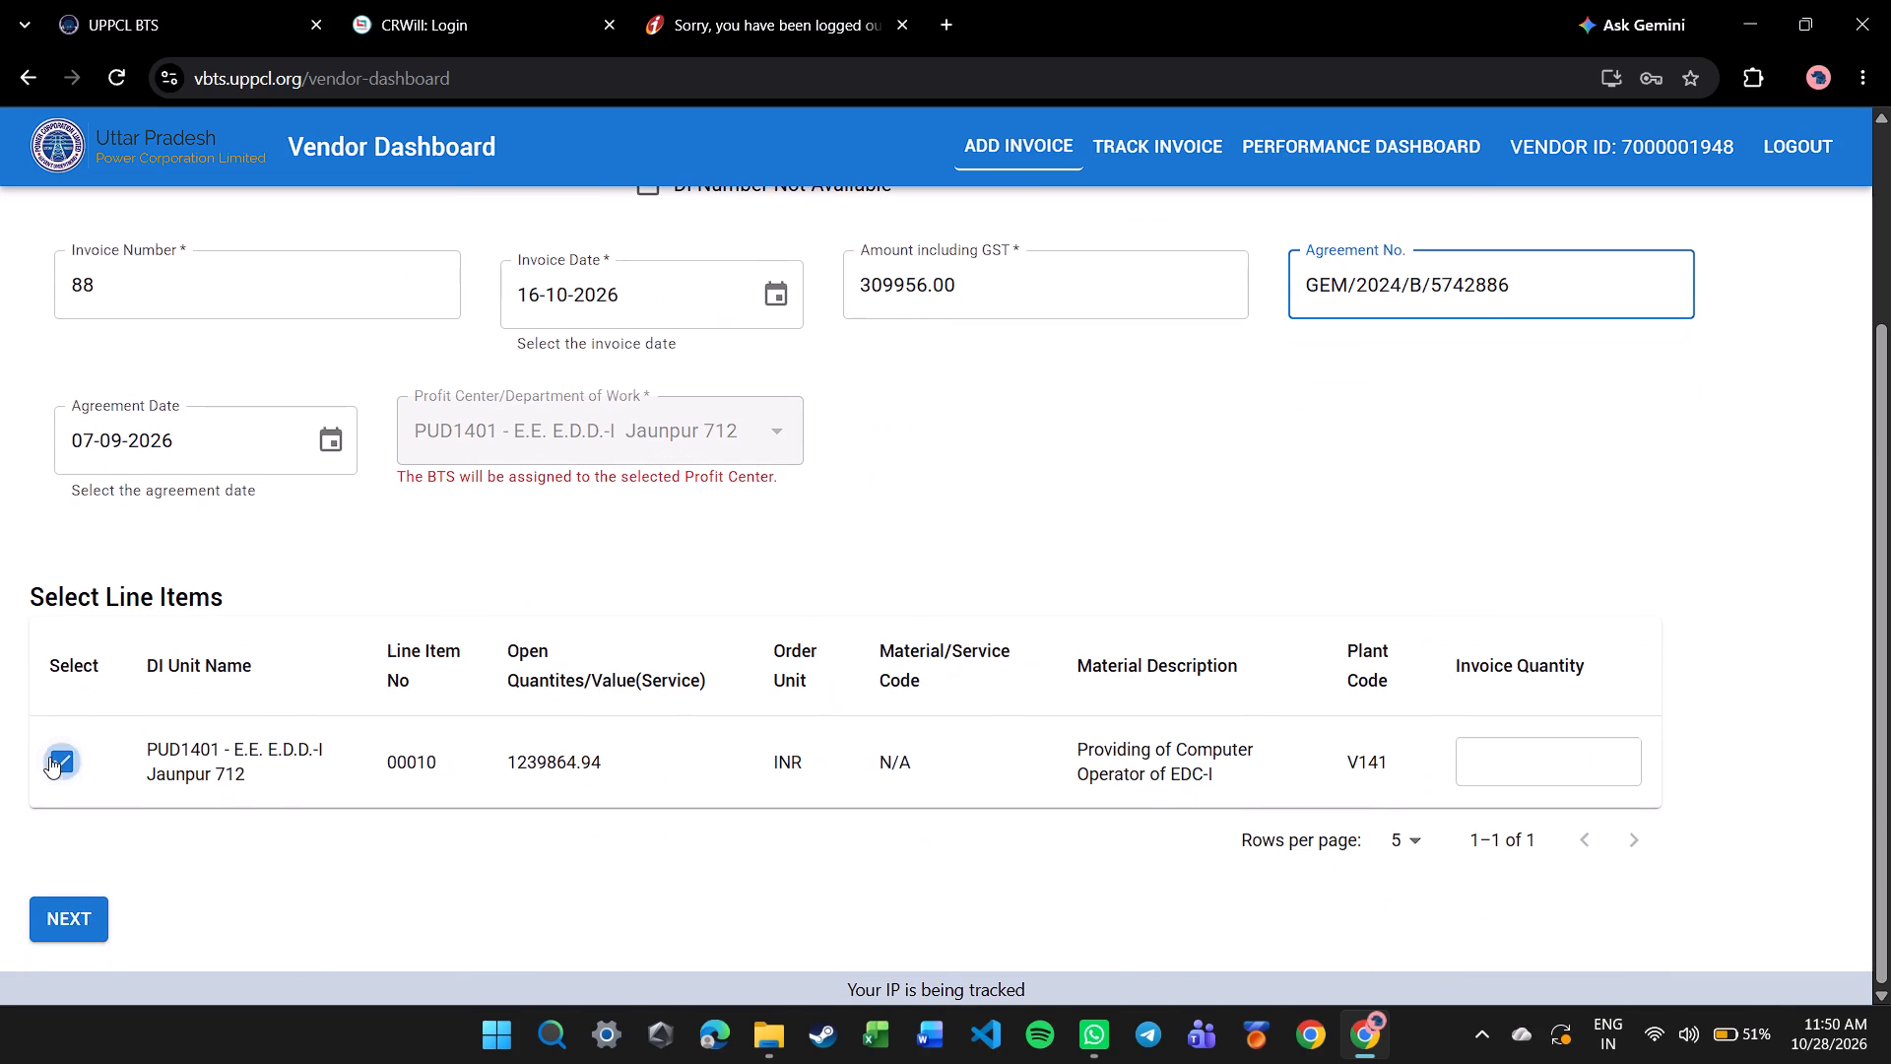
left_click(1558, 748)
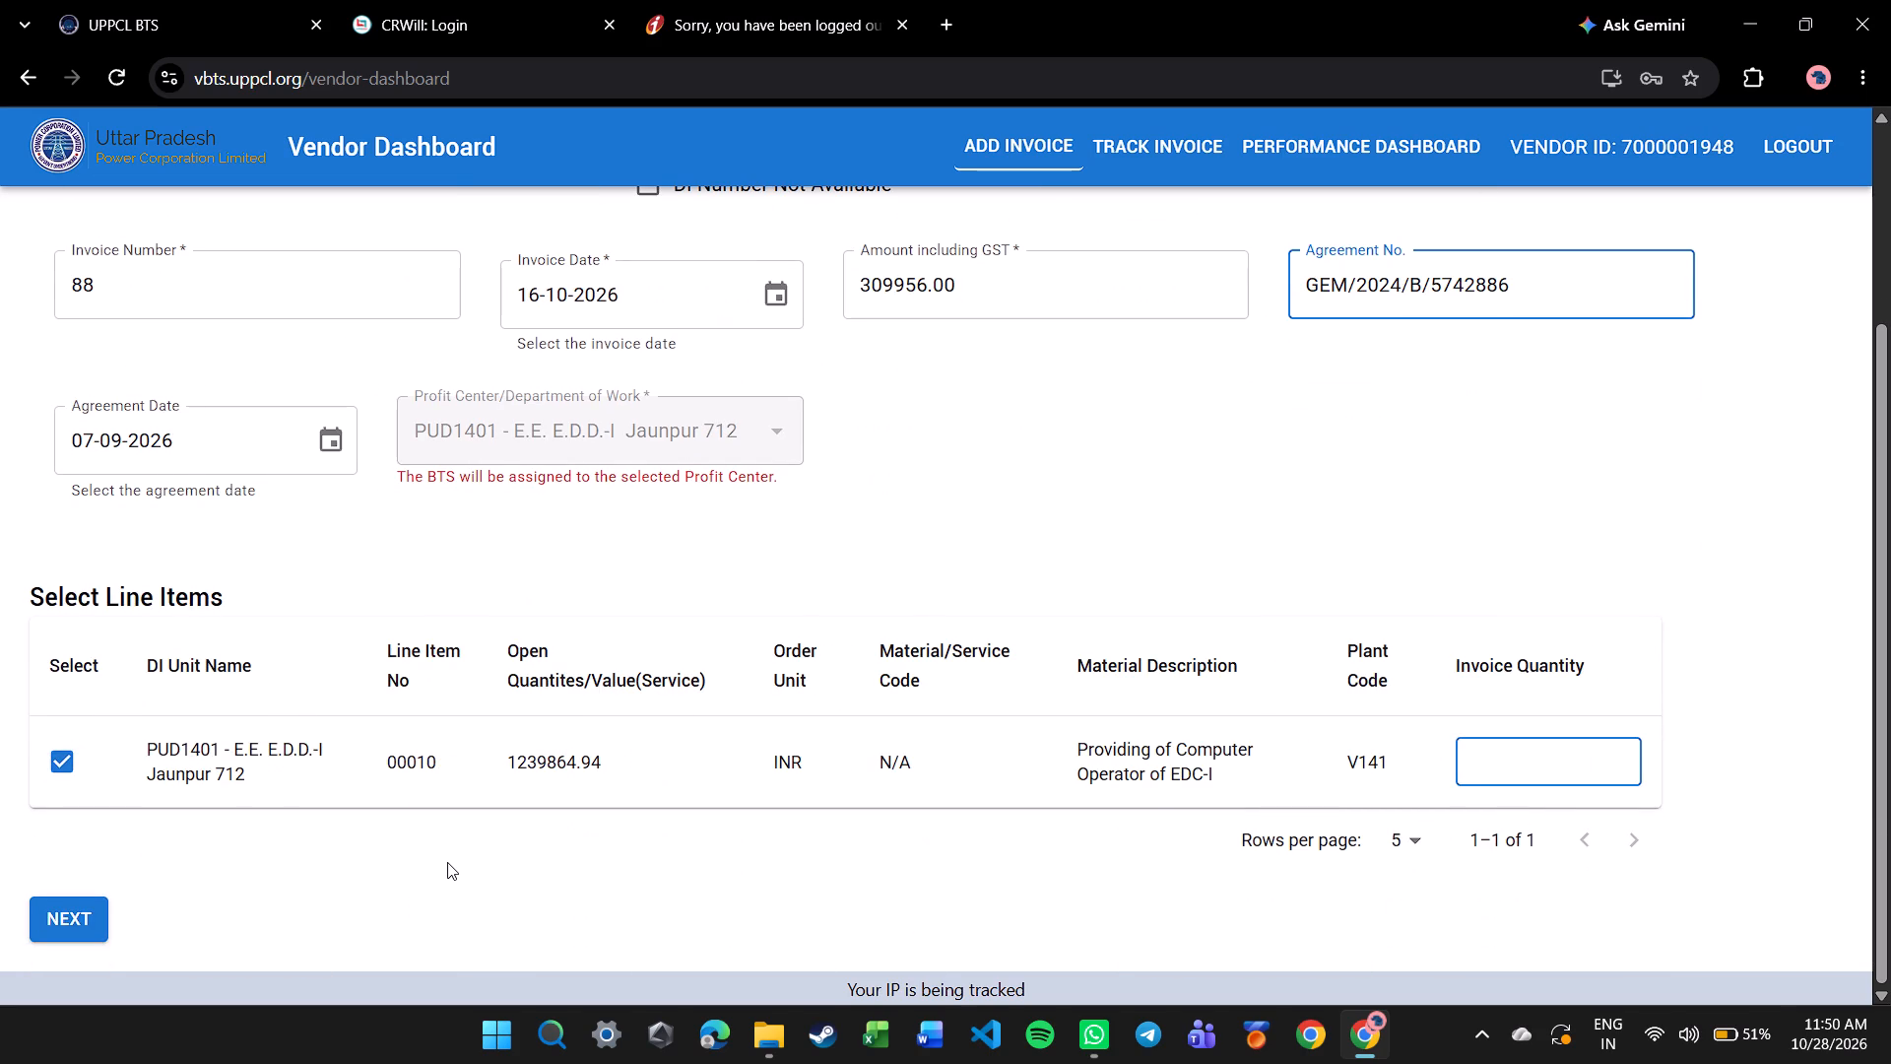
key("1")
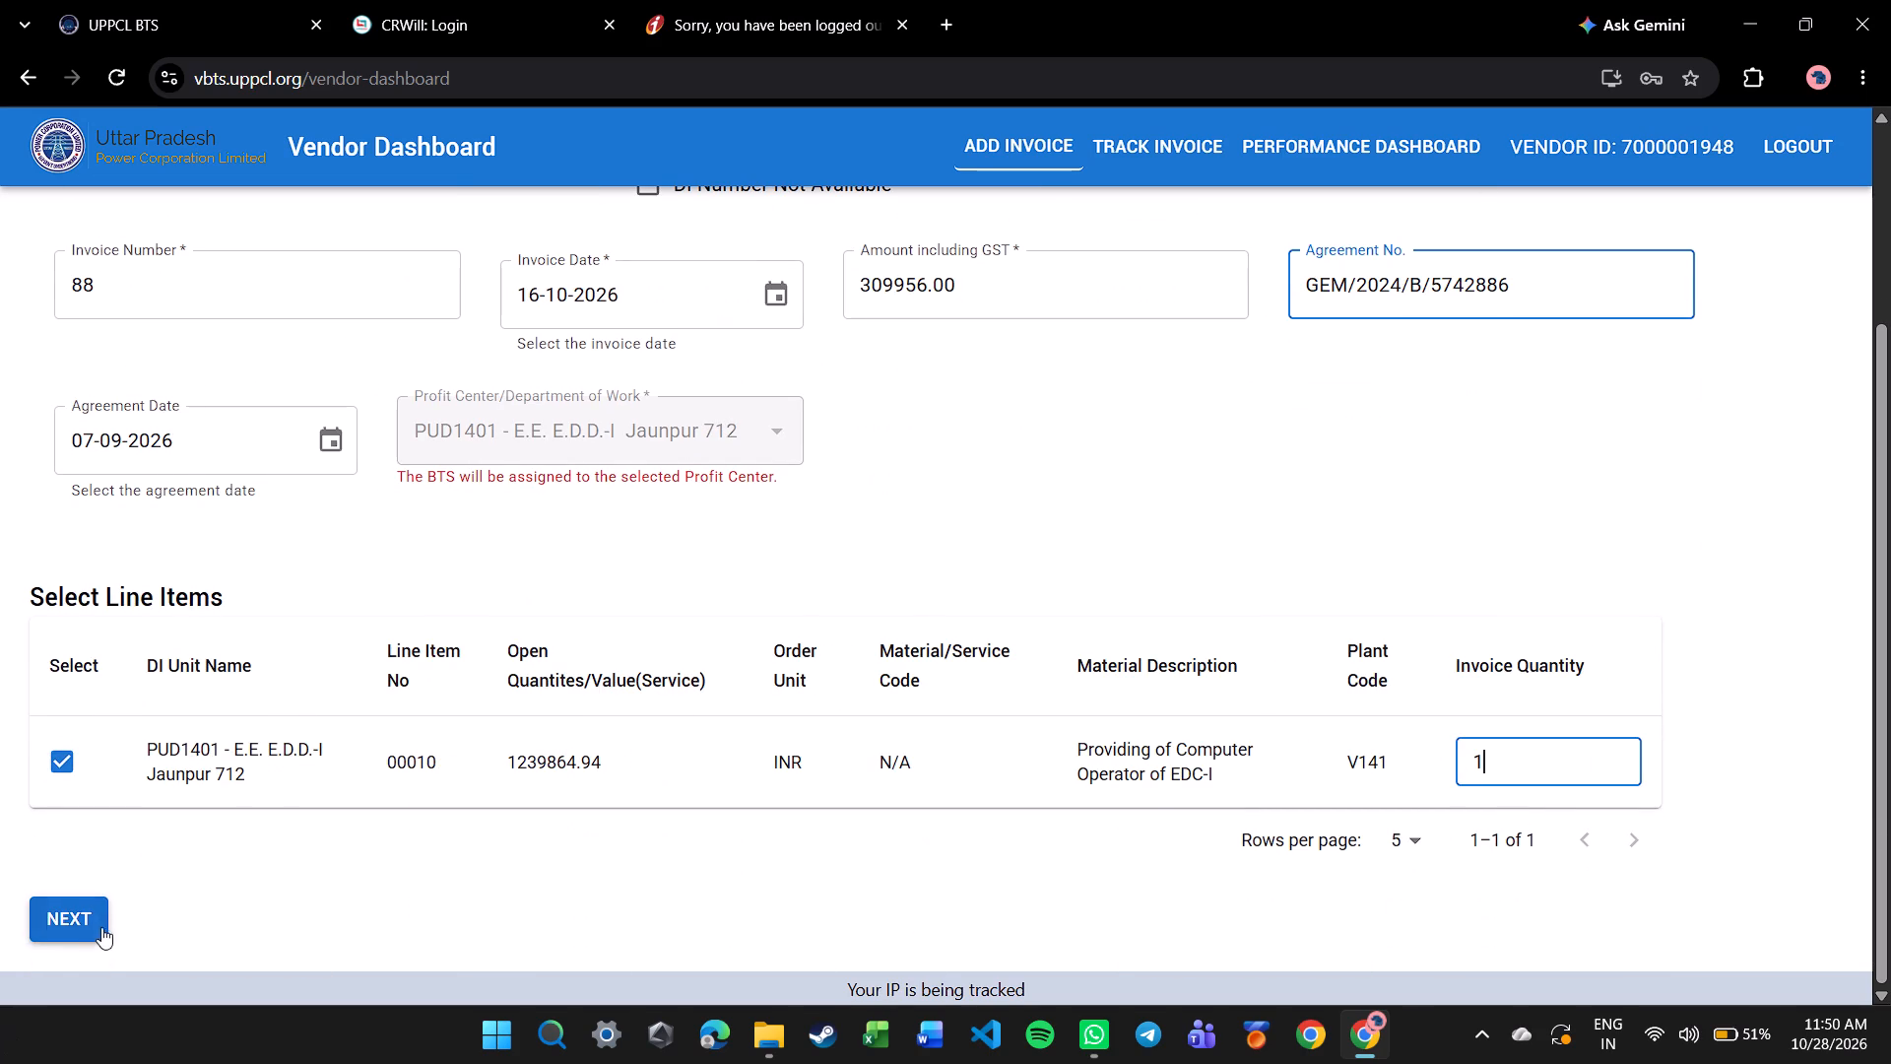
left_click(90, 918)
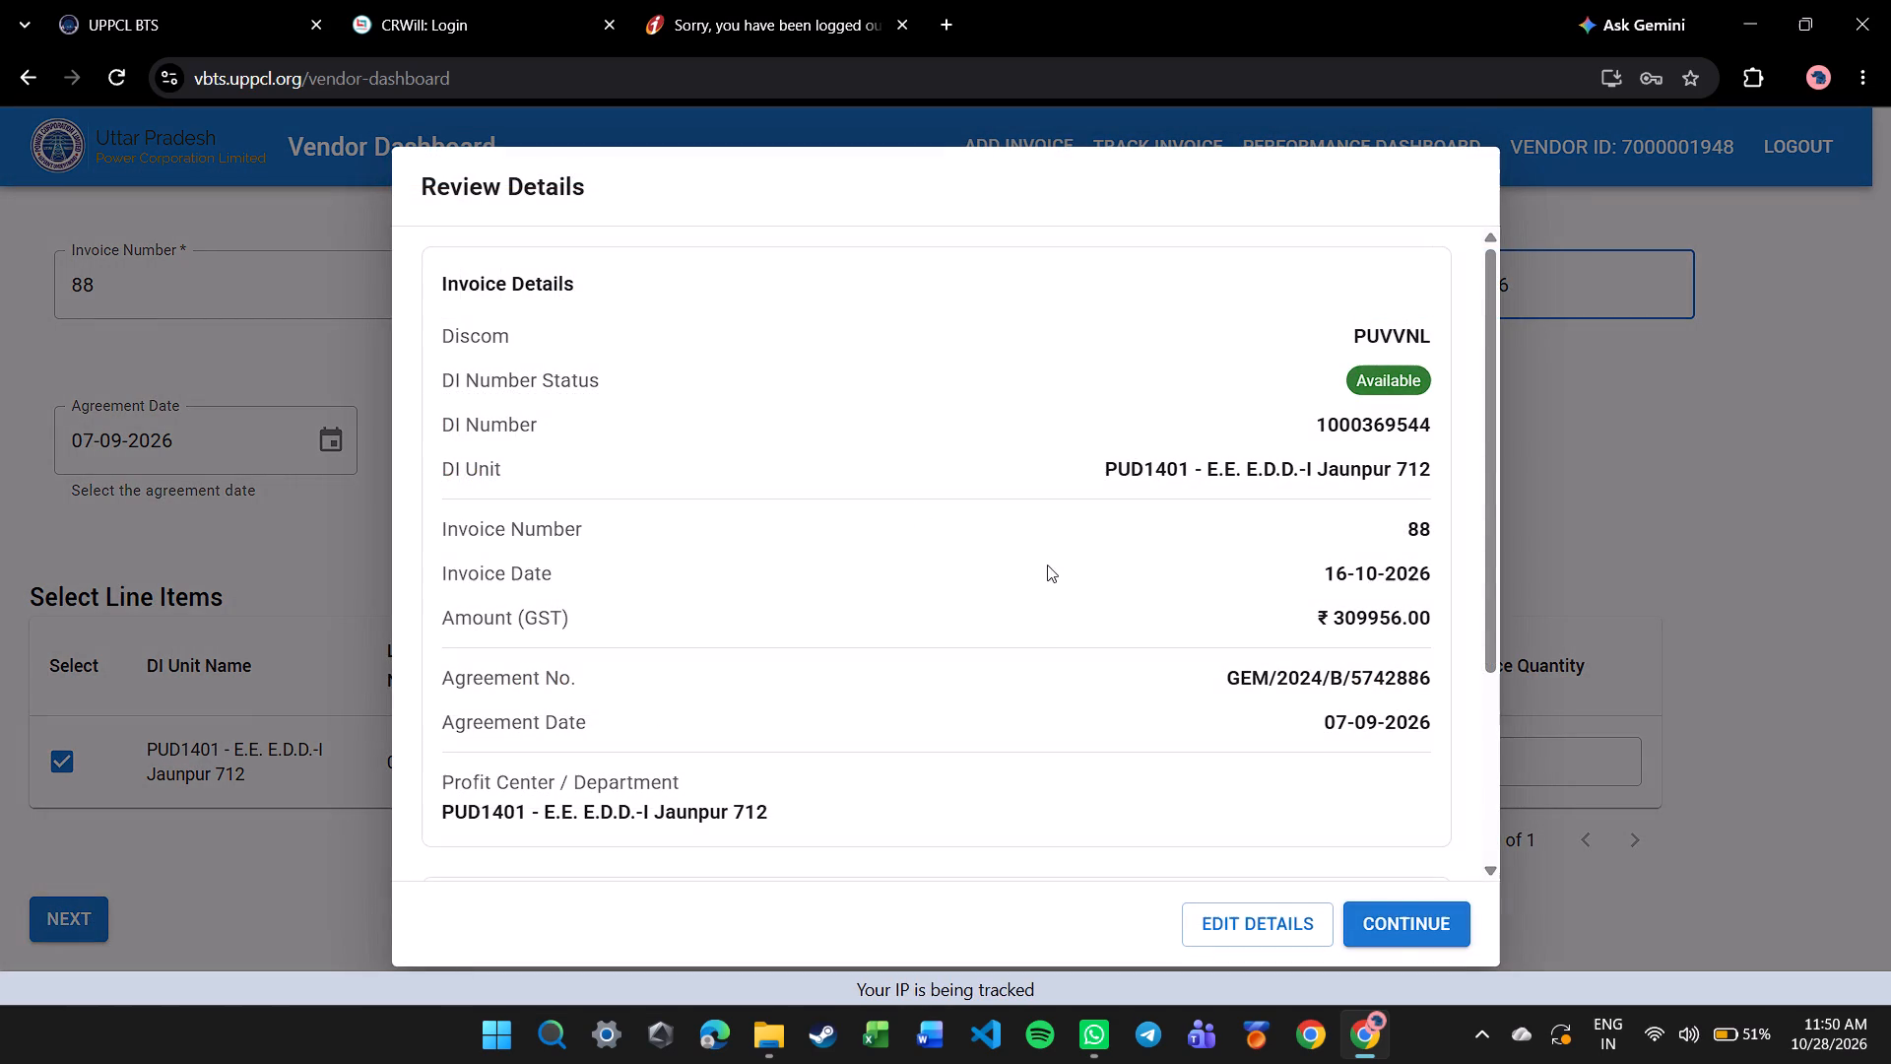
left_click(1398, 925)
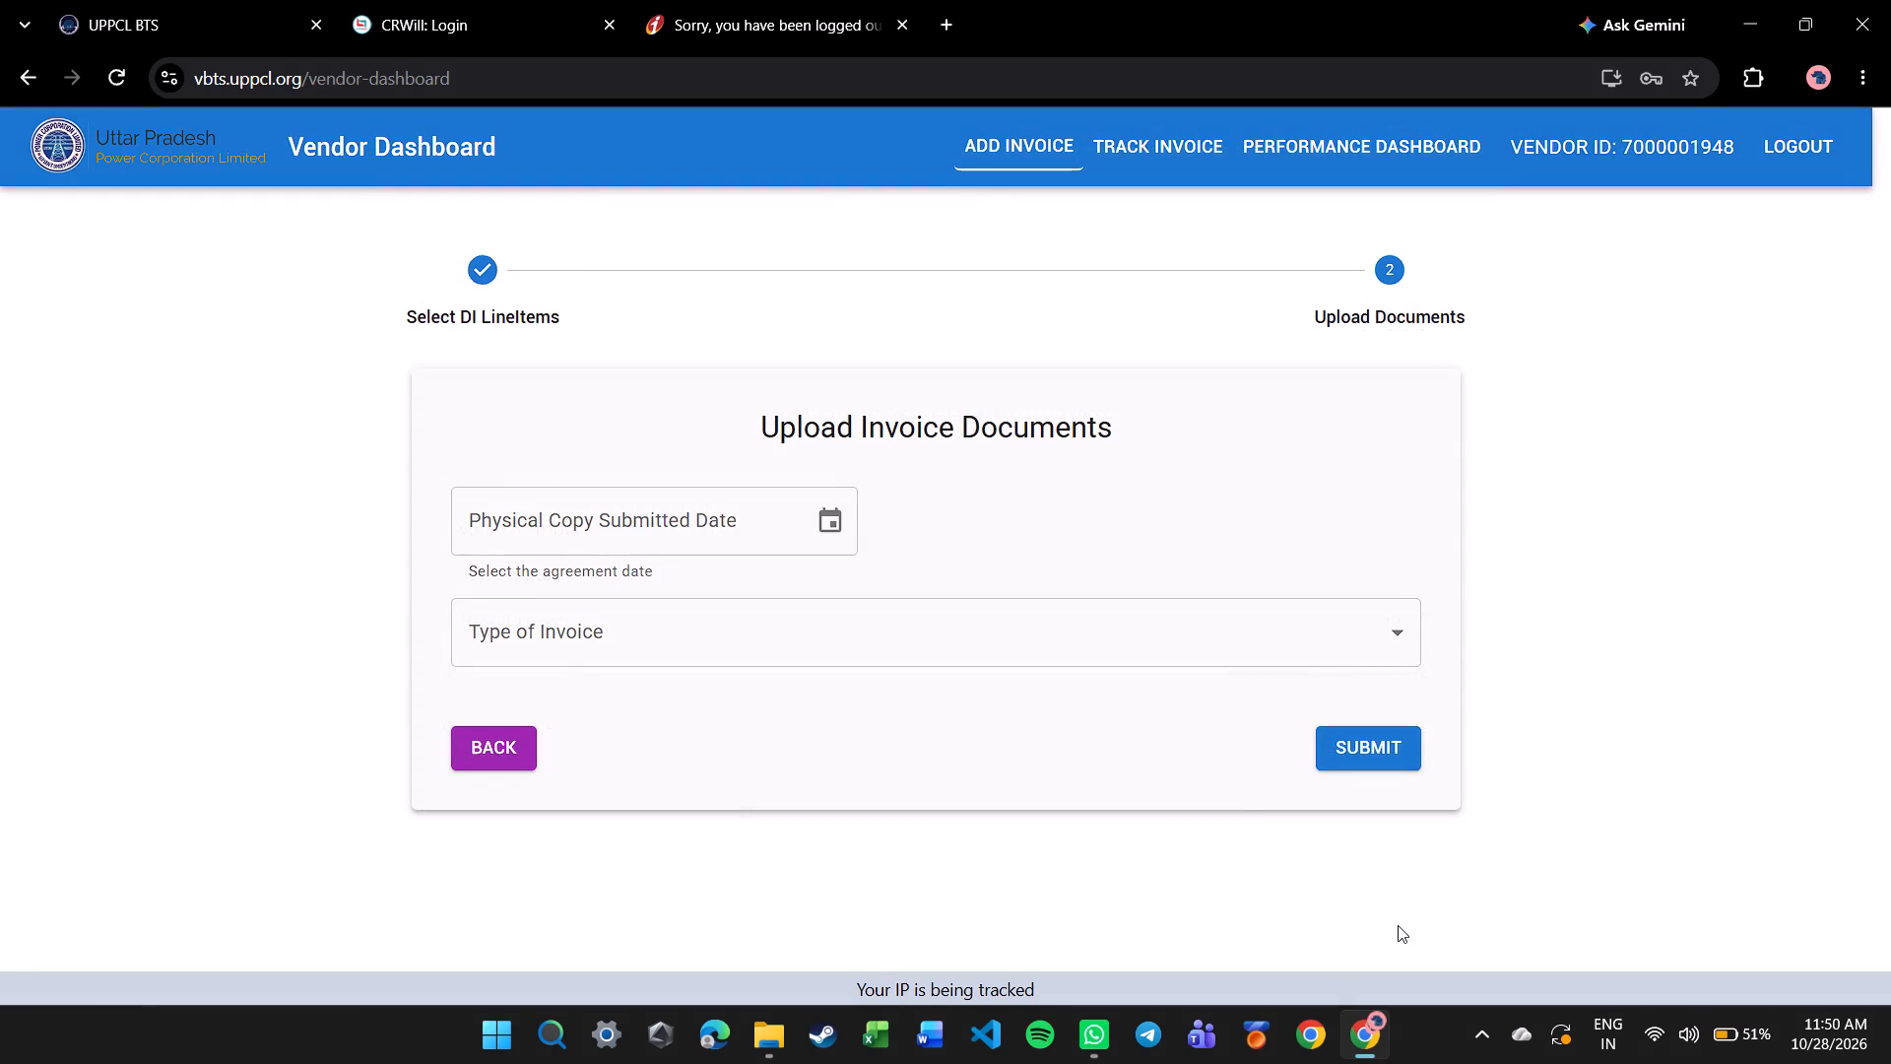
Set the physical copy submitted date to 28-10-2026 and the invoice type to Manpower Services Invoice.
left_click(763, 546)
left_click_drag(763, 546, 846, 516)
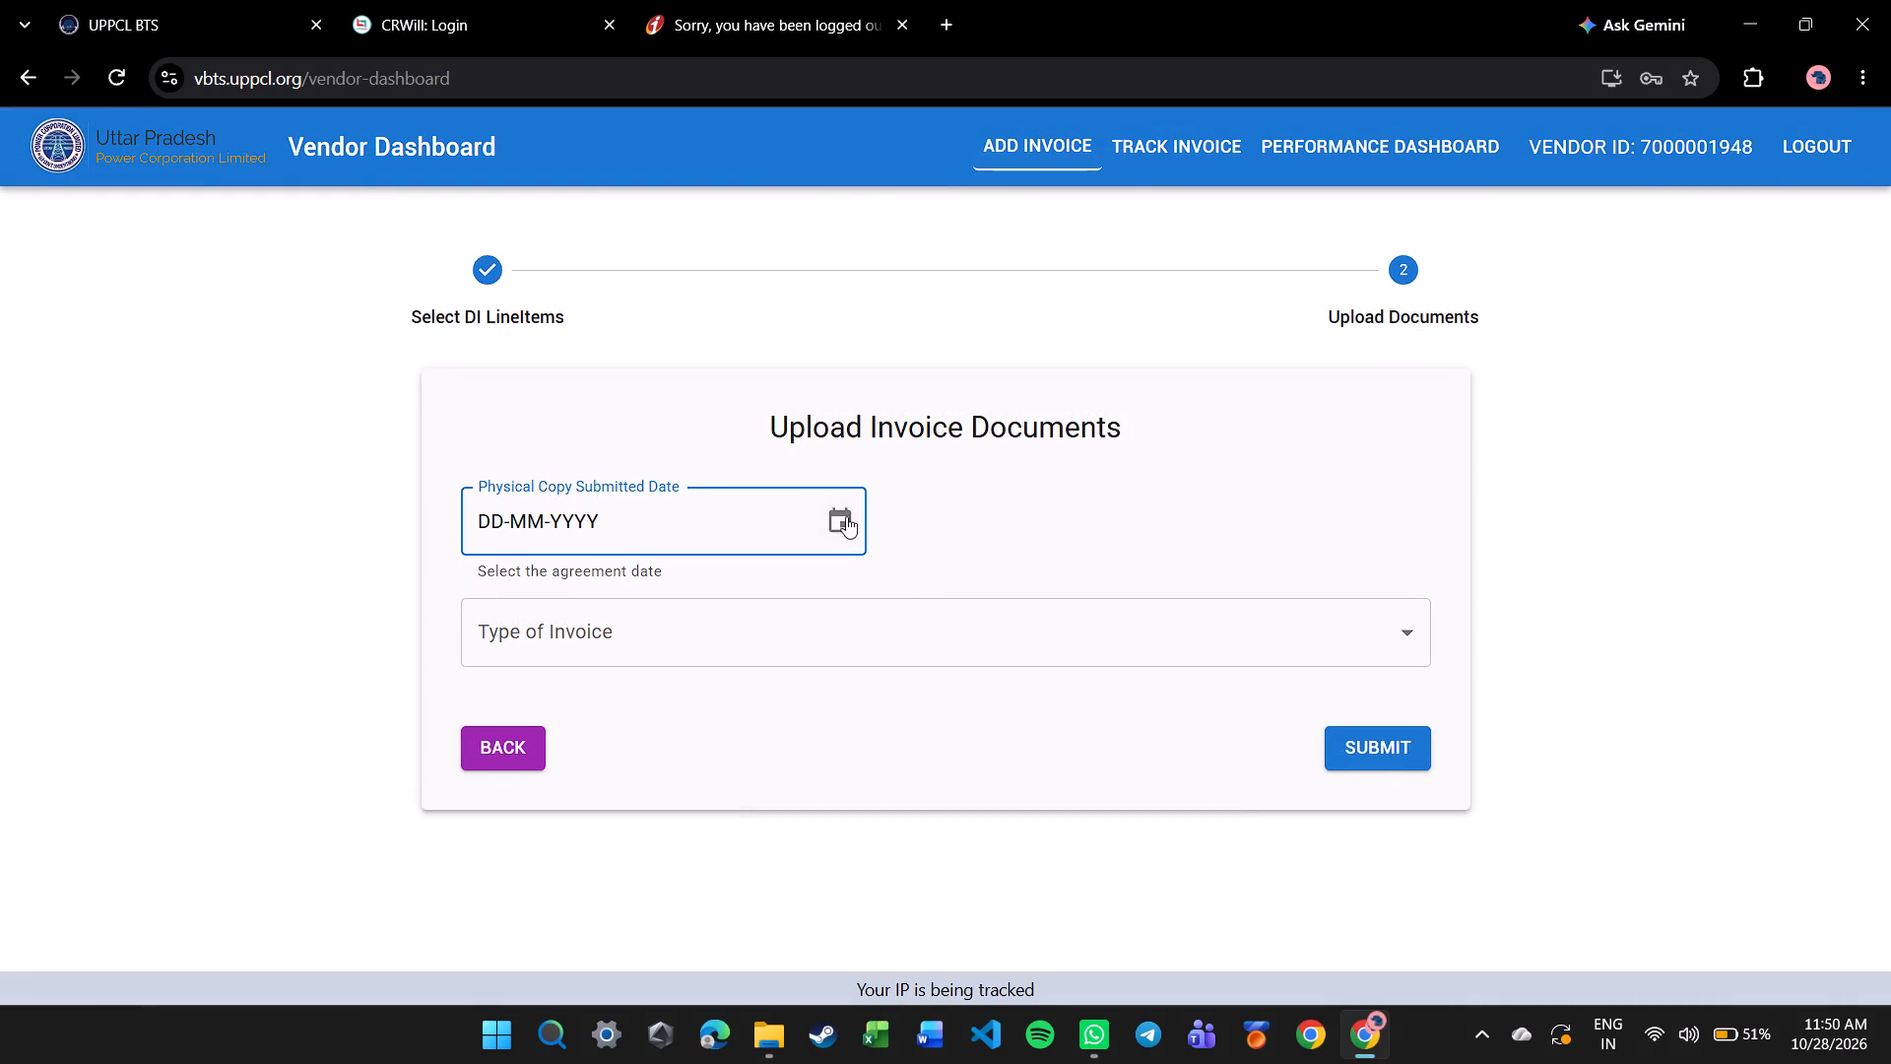
left_click_drag(846, 516, 851, 505)
left_click(851, 505)
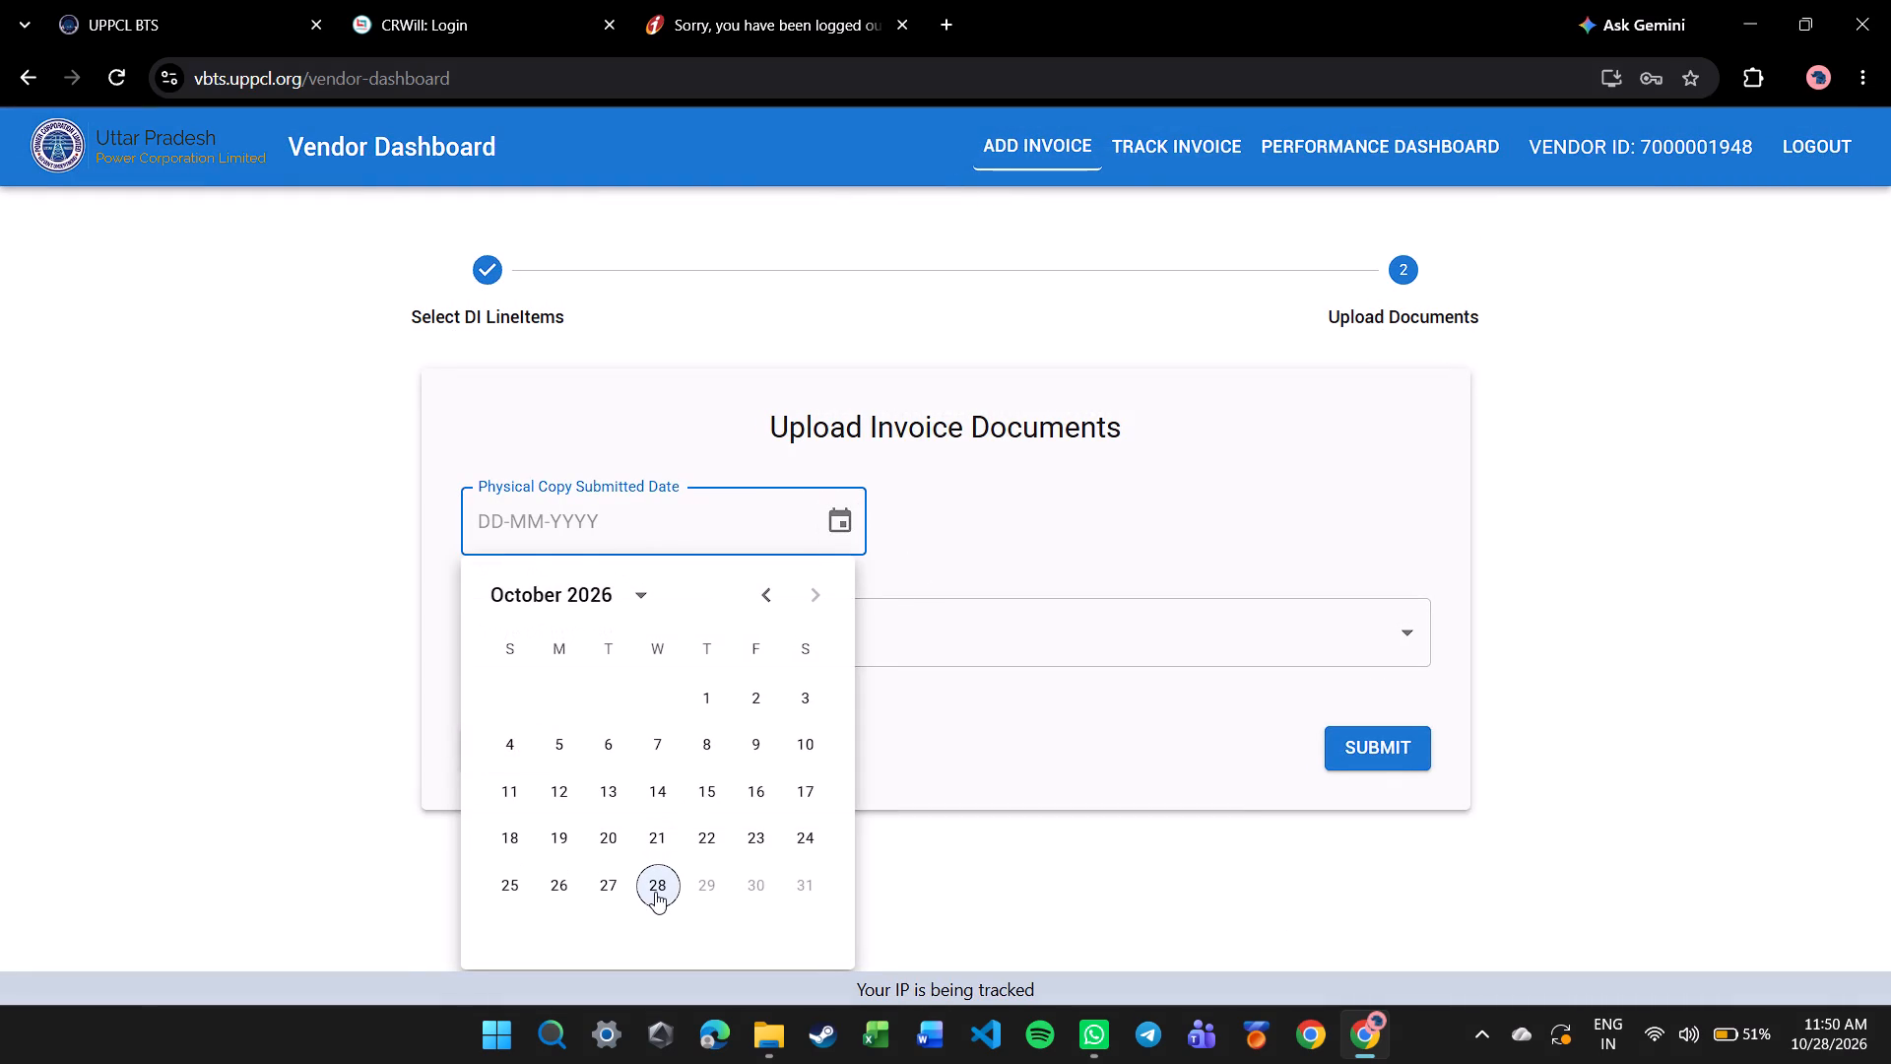
left_click(654, 894)
left_click(752, 601)
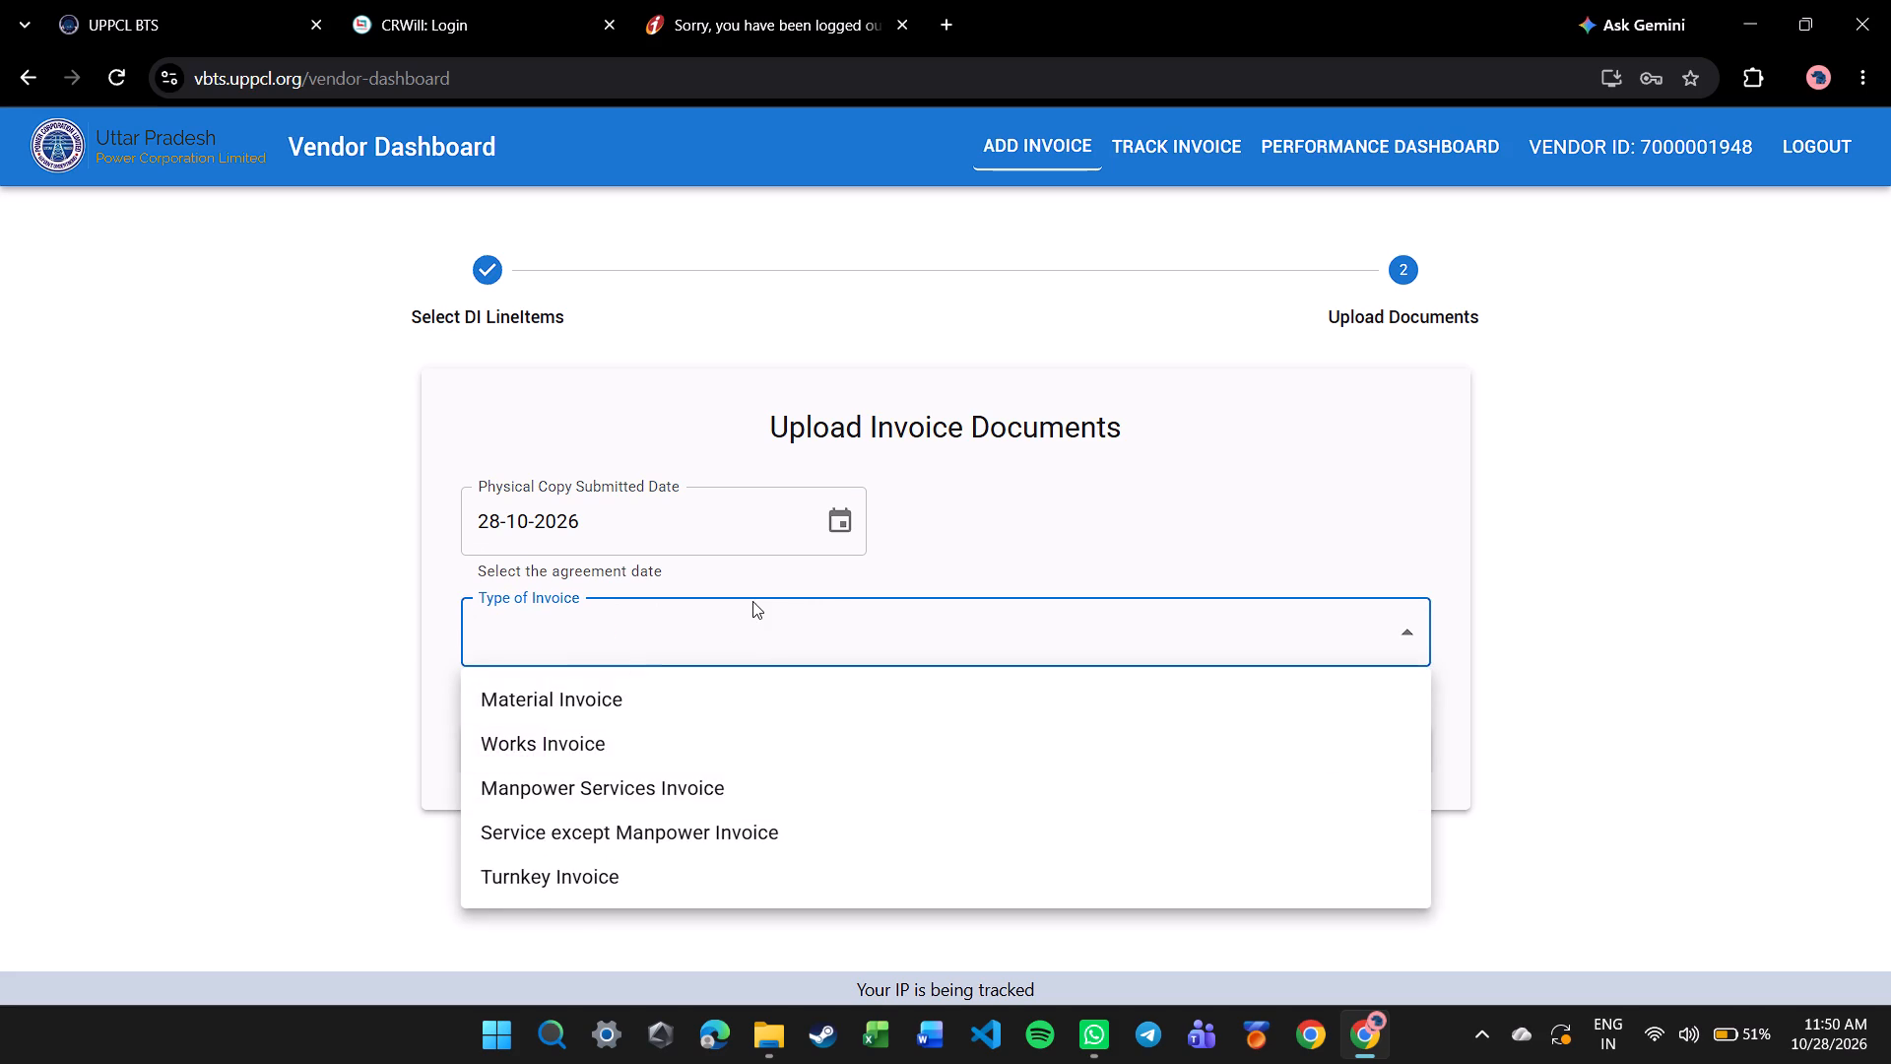
left_click(635, 782)
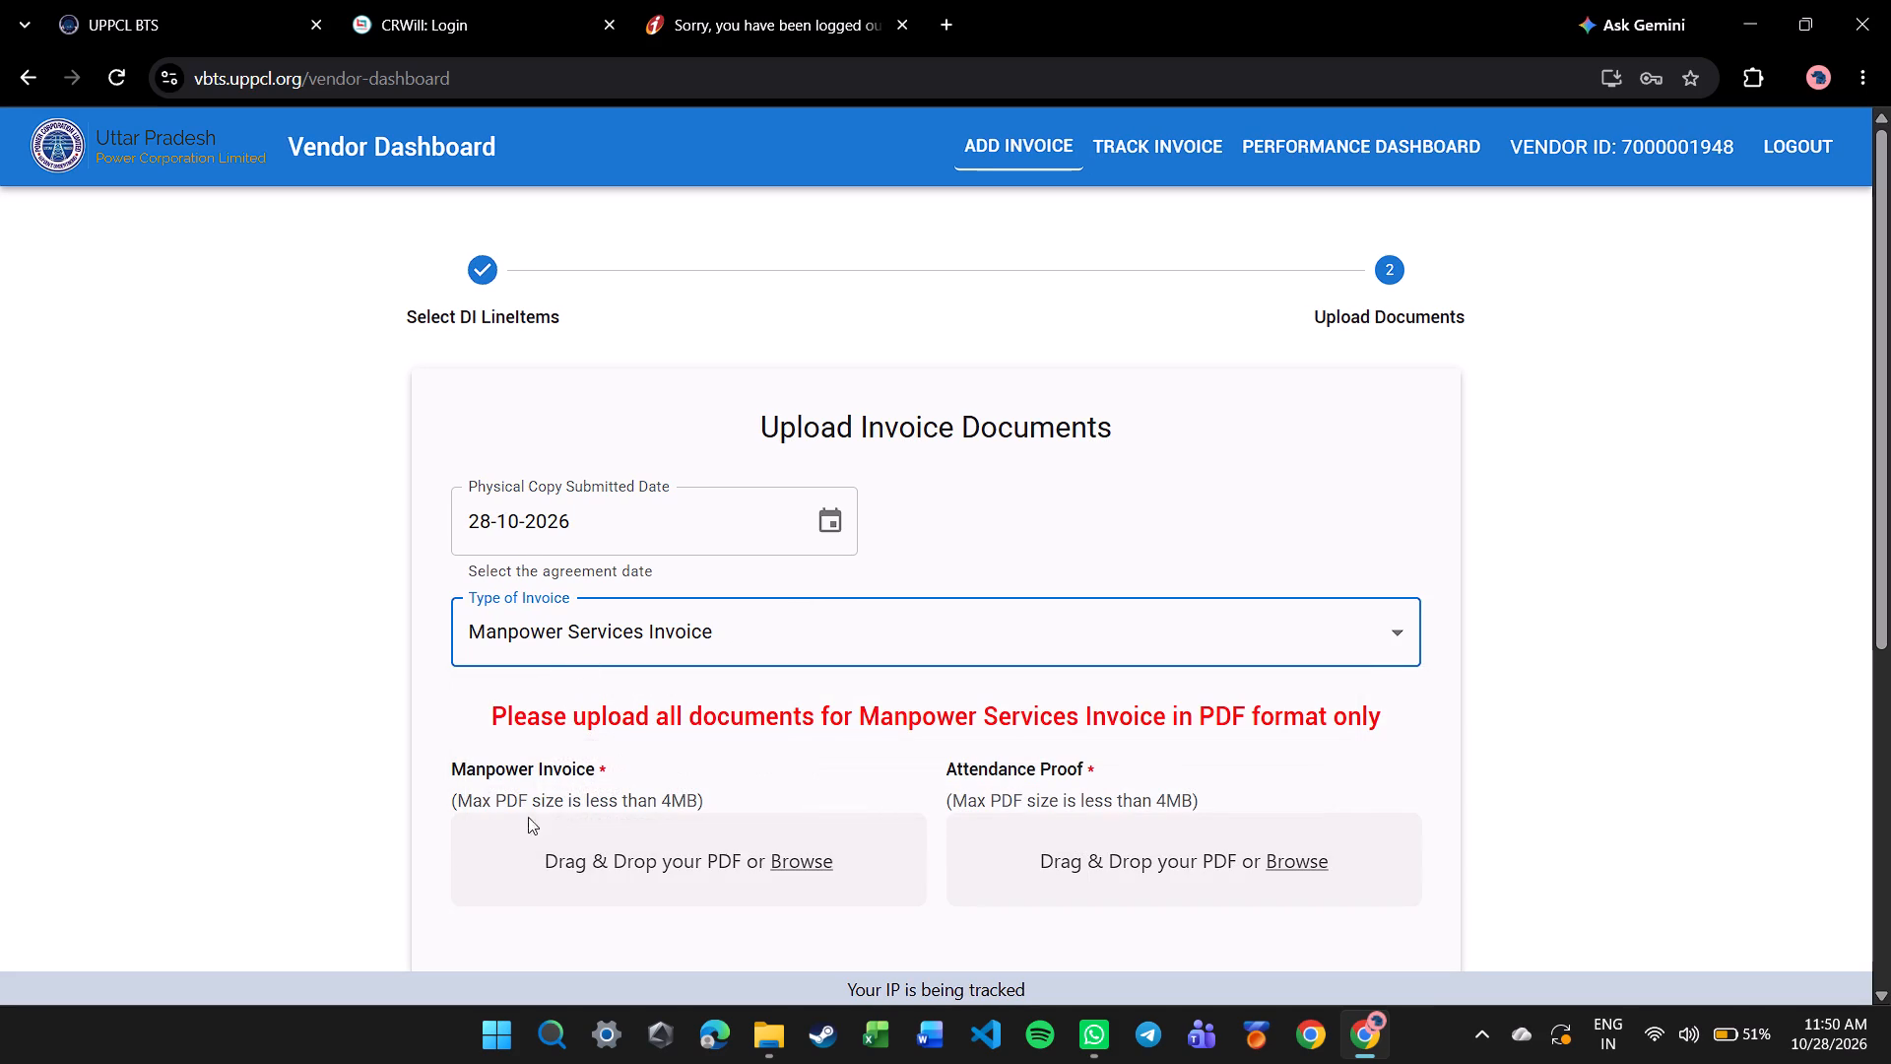
Attach the PDF "in 88 (14)" from the Sep 2026 folder as the Manpower Invoice.
left_click(509, 881)
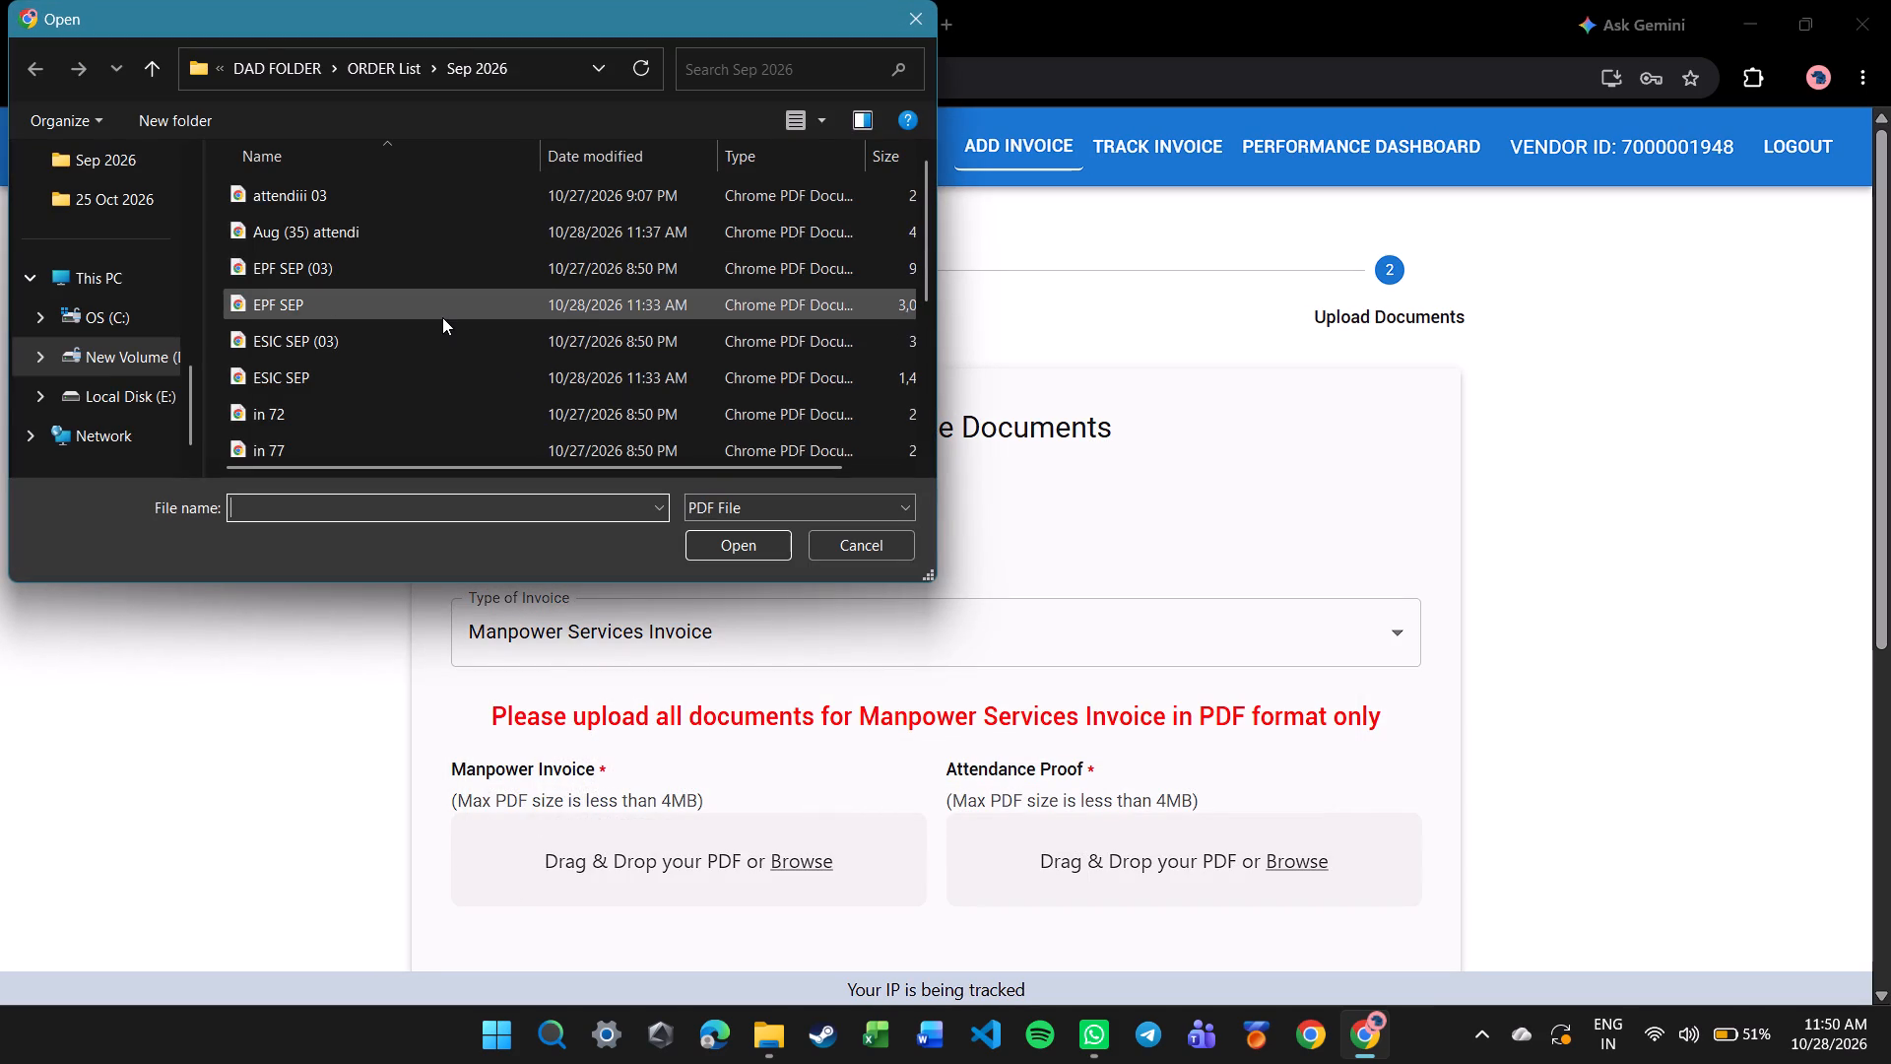
scroll(442, 317, "down", 4)
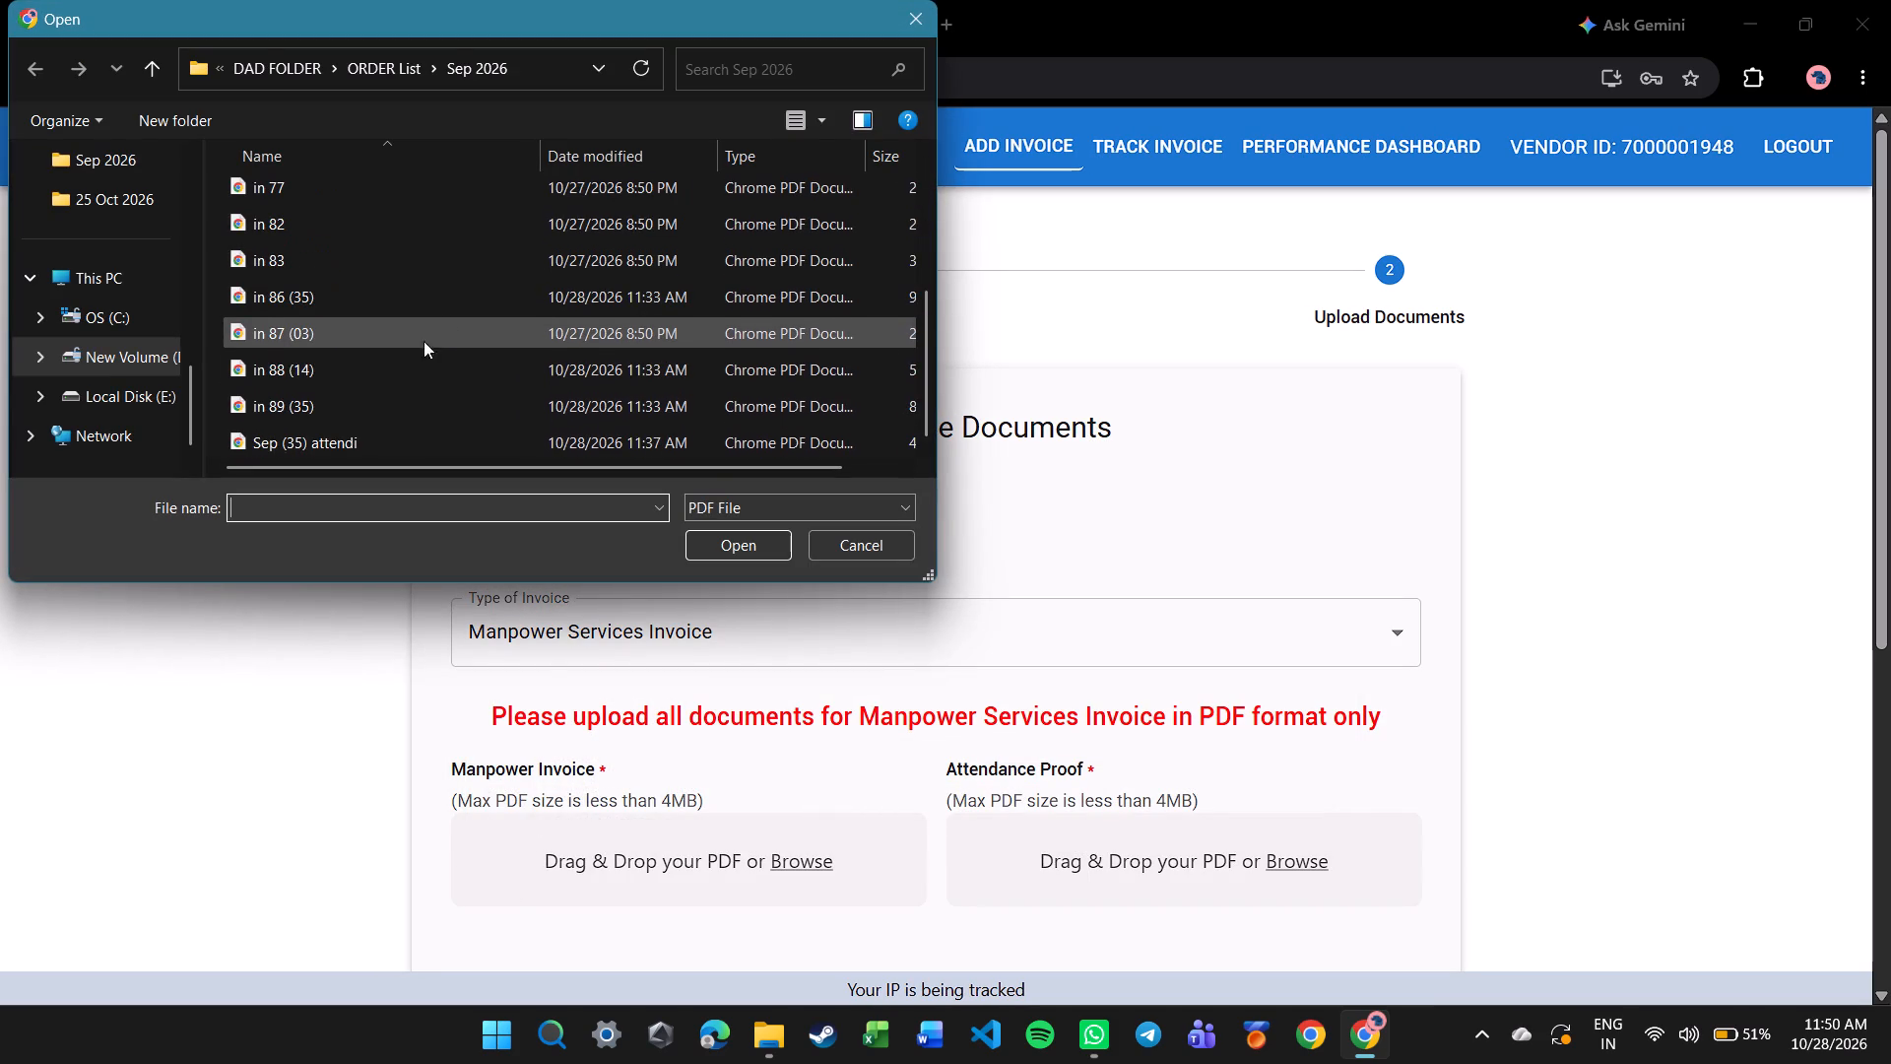
double_click(395, 371)
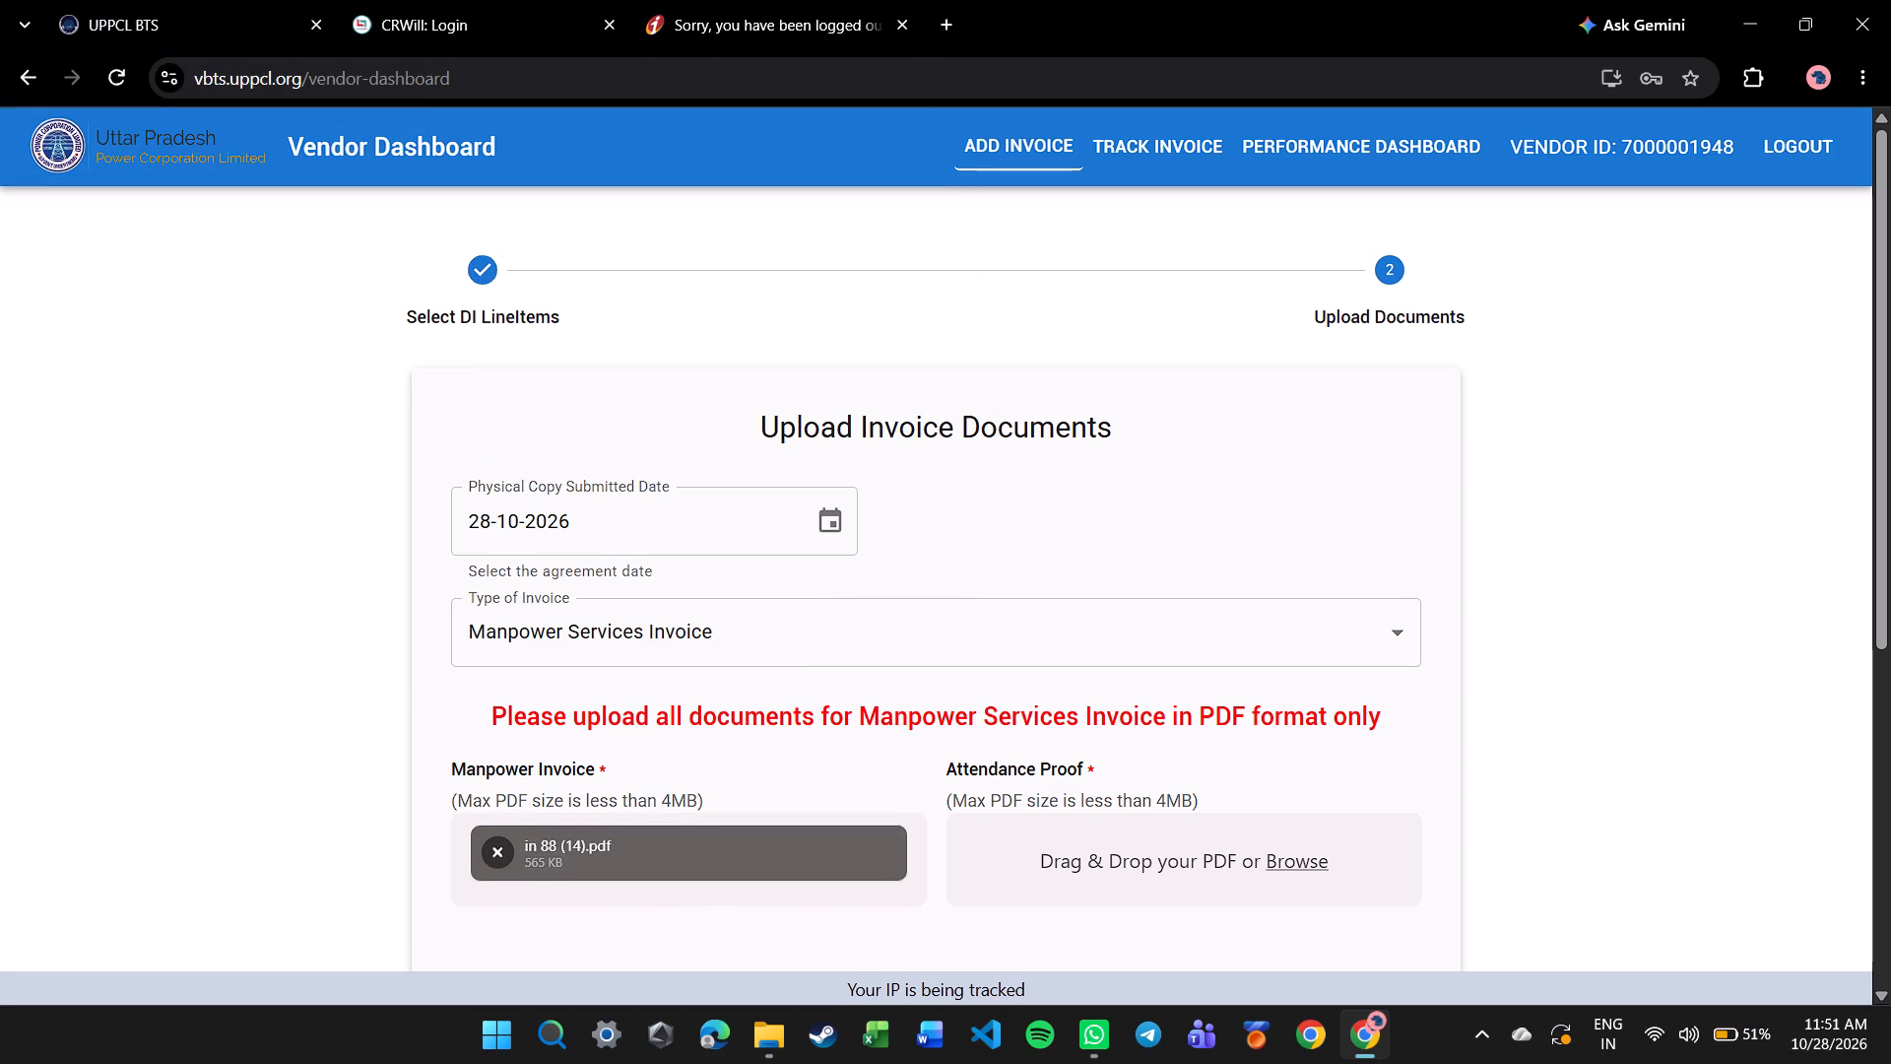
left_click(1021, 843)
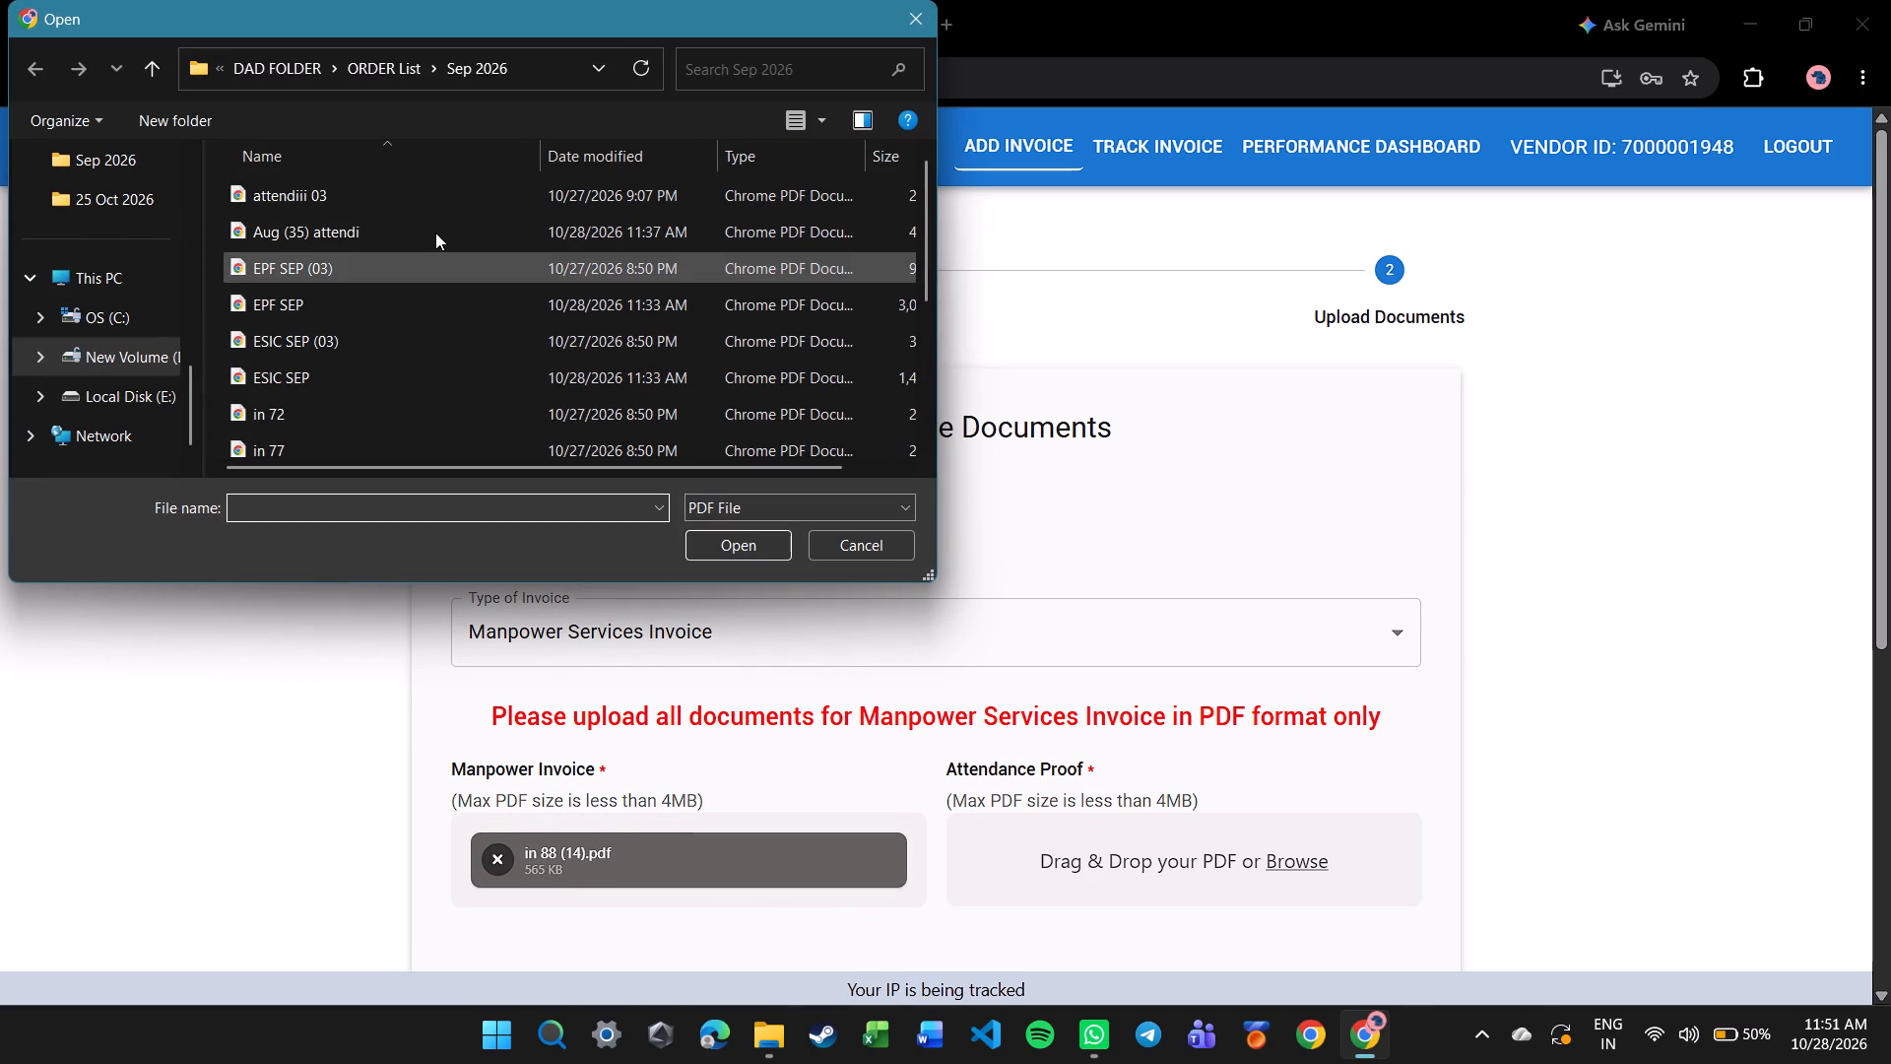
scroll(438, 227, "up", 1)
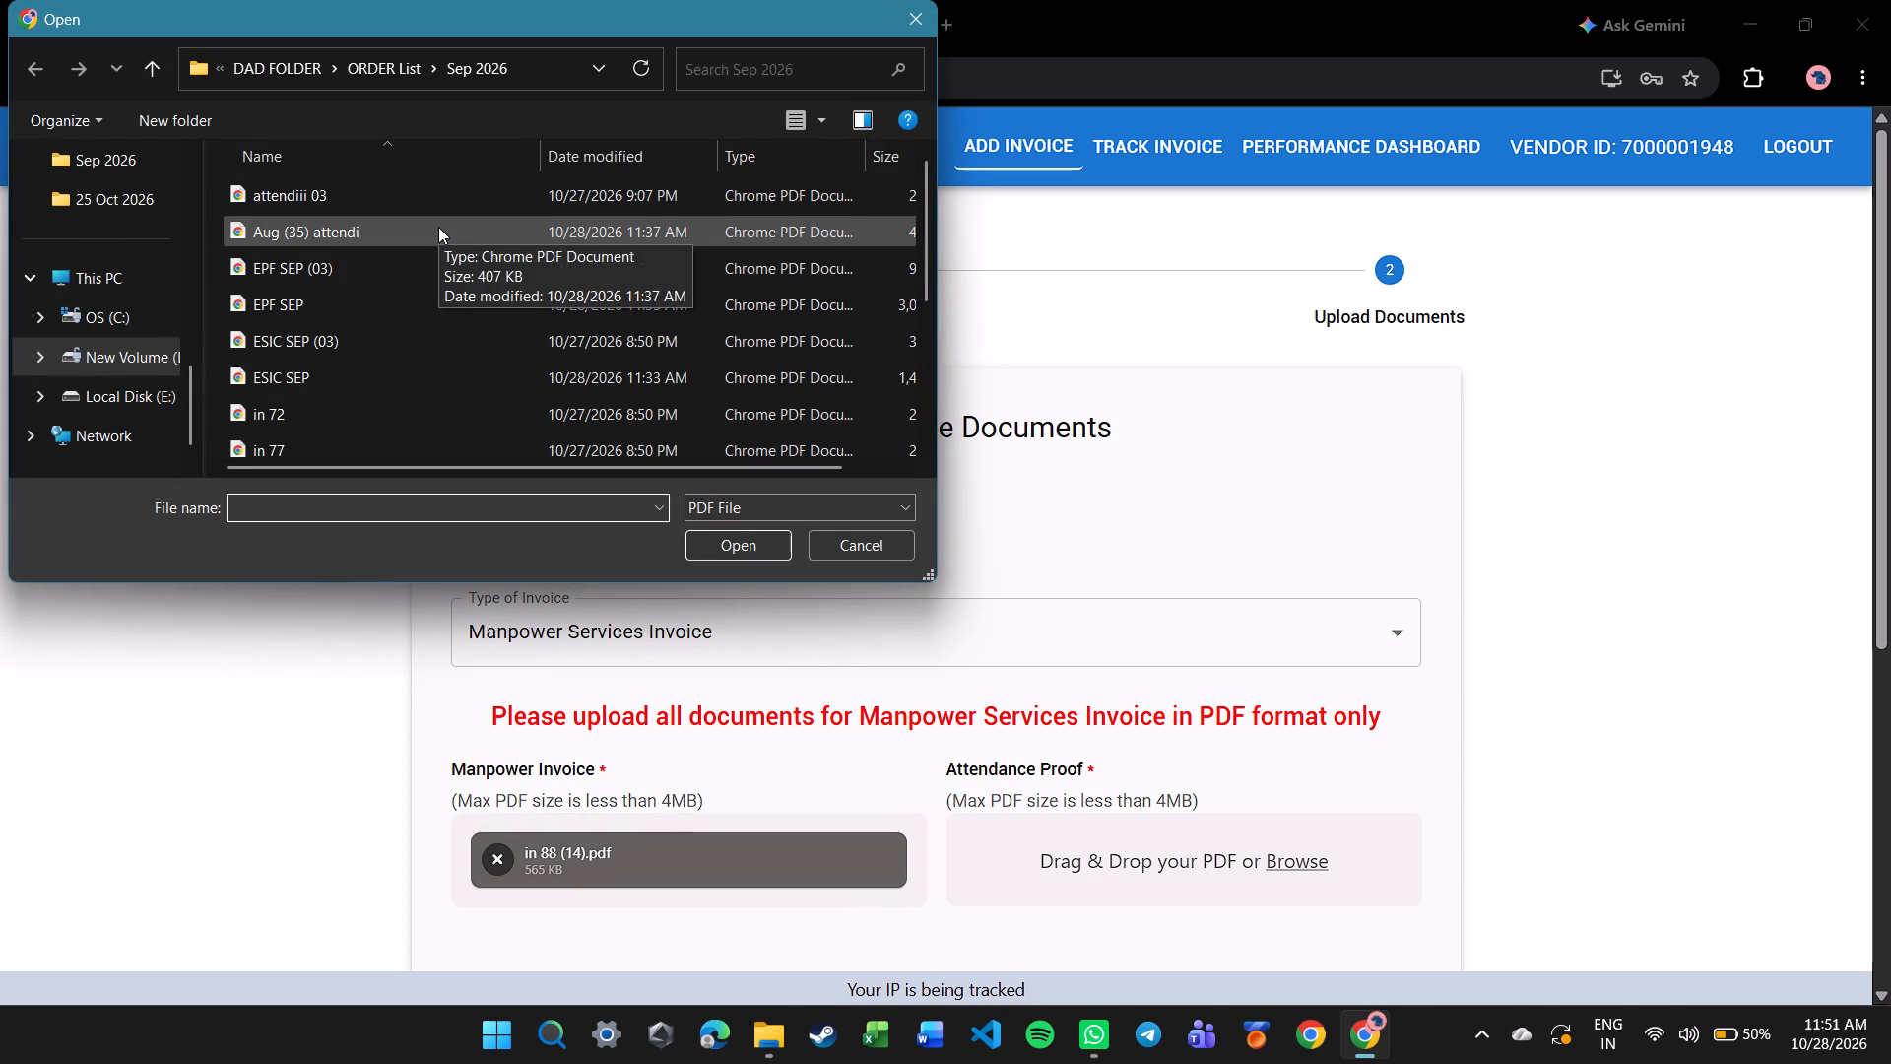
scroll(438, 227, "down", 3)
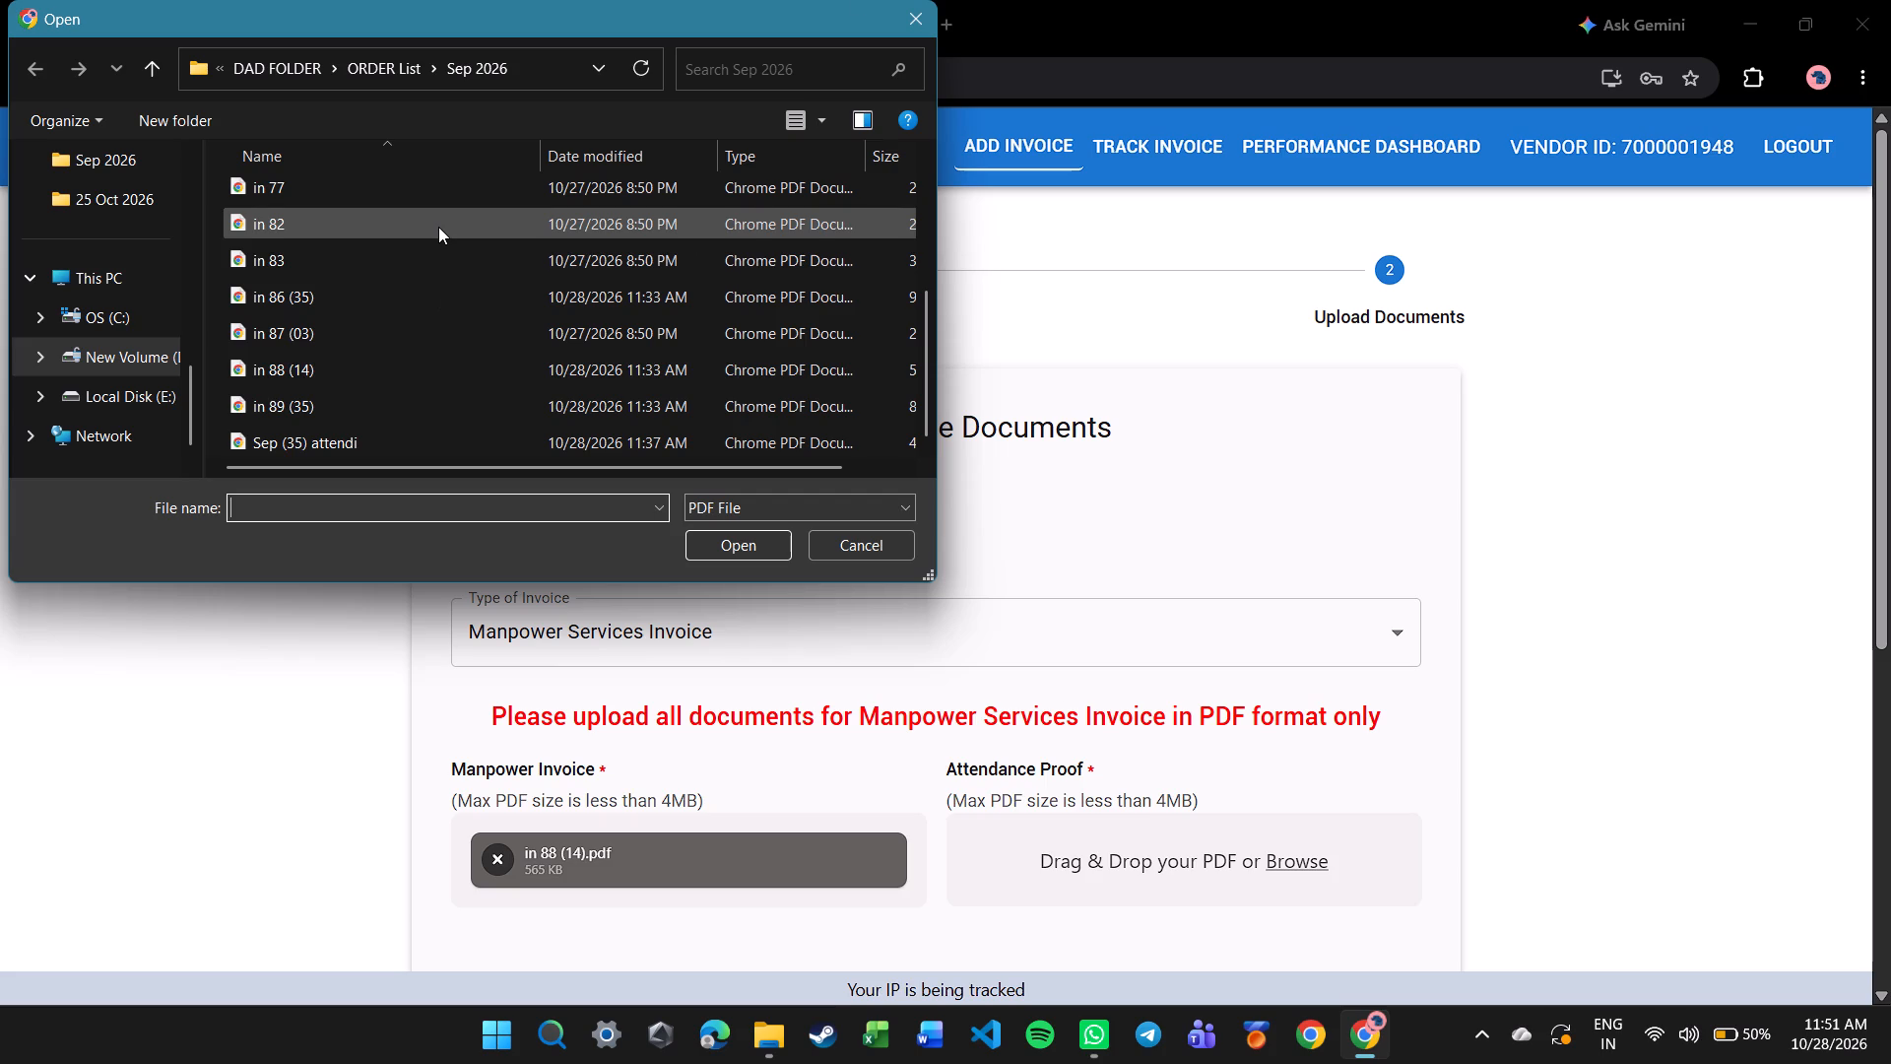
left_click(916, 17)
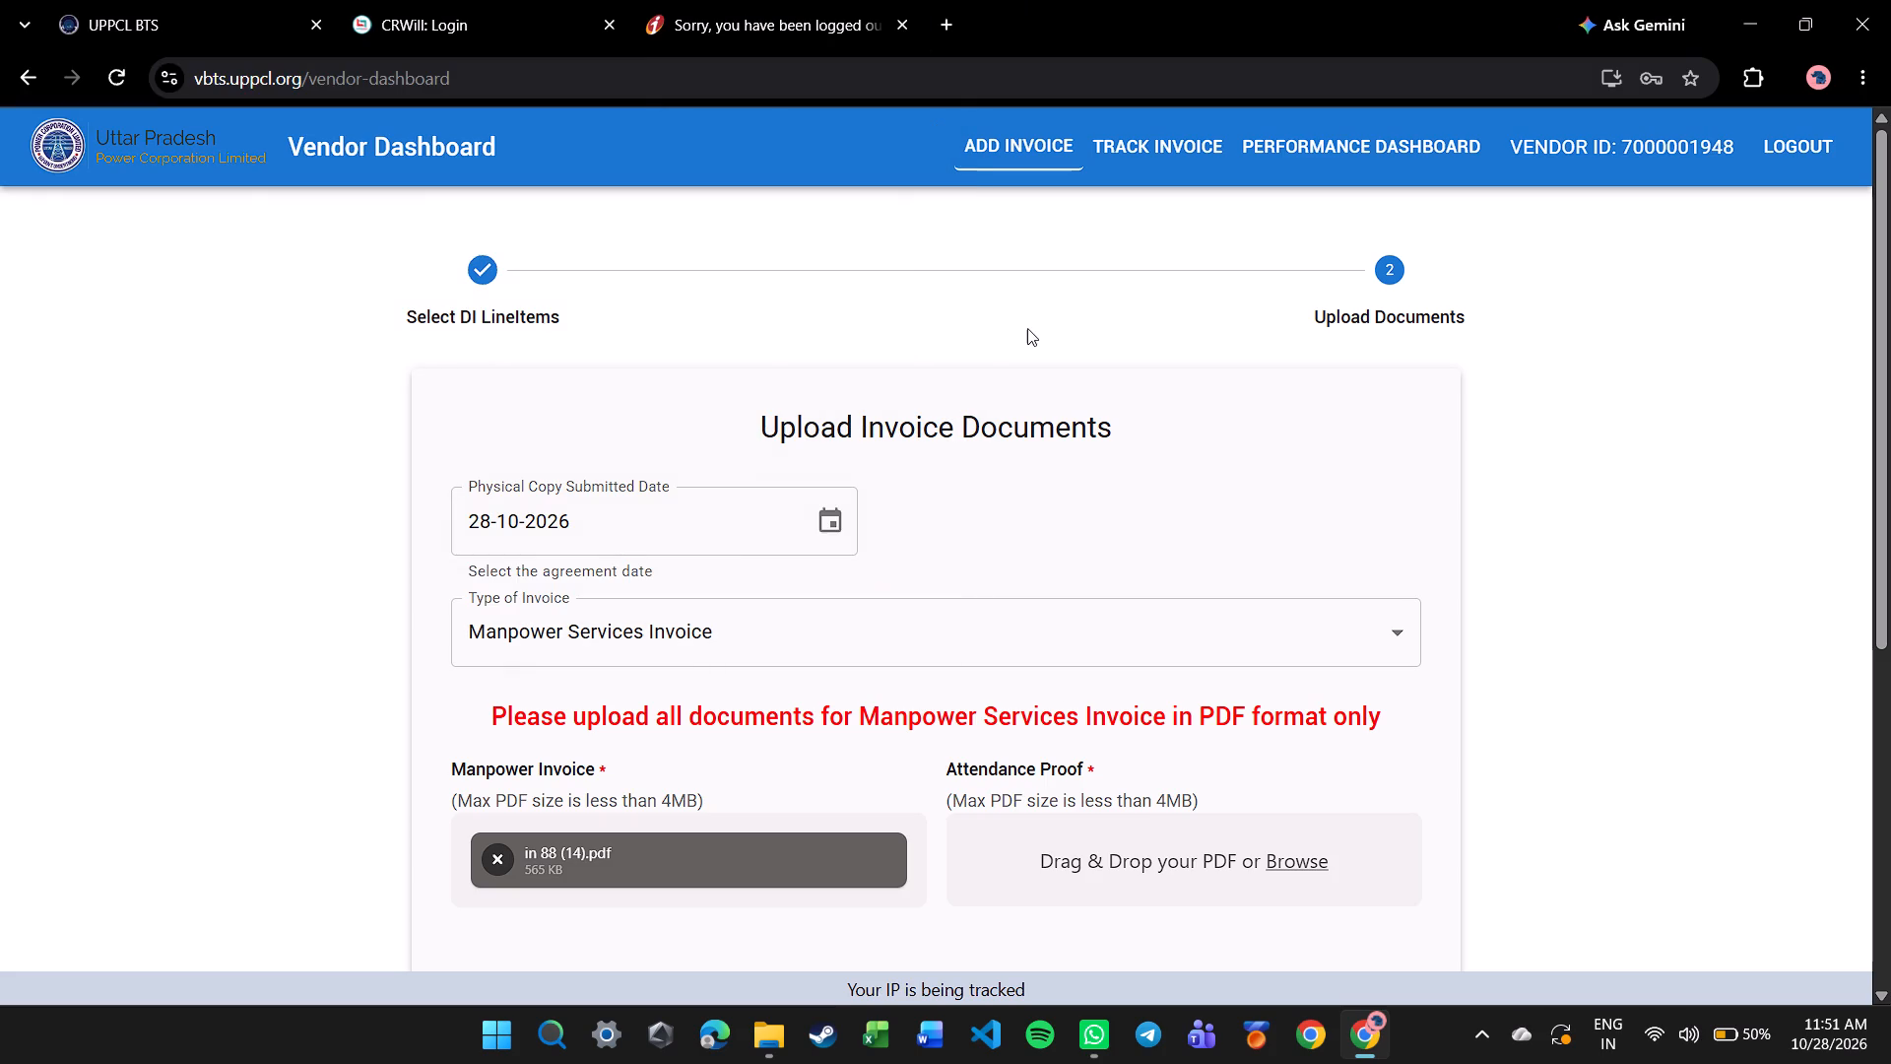
Attach "ESIC SEP" as the ESIC Deposition Proof and "EPF SEP" as the EPF Deposition Proof.
scroll(924, 546, "down", 1)
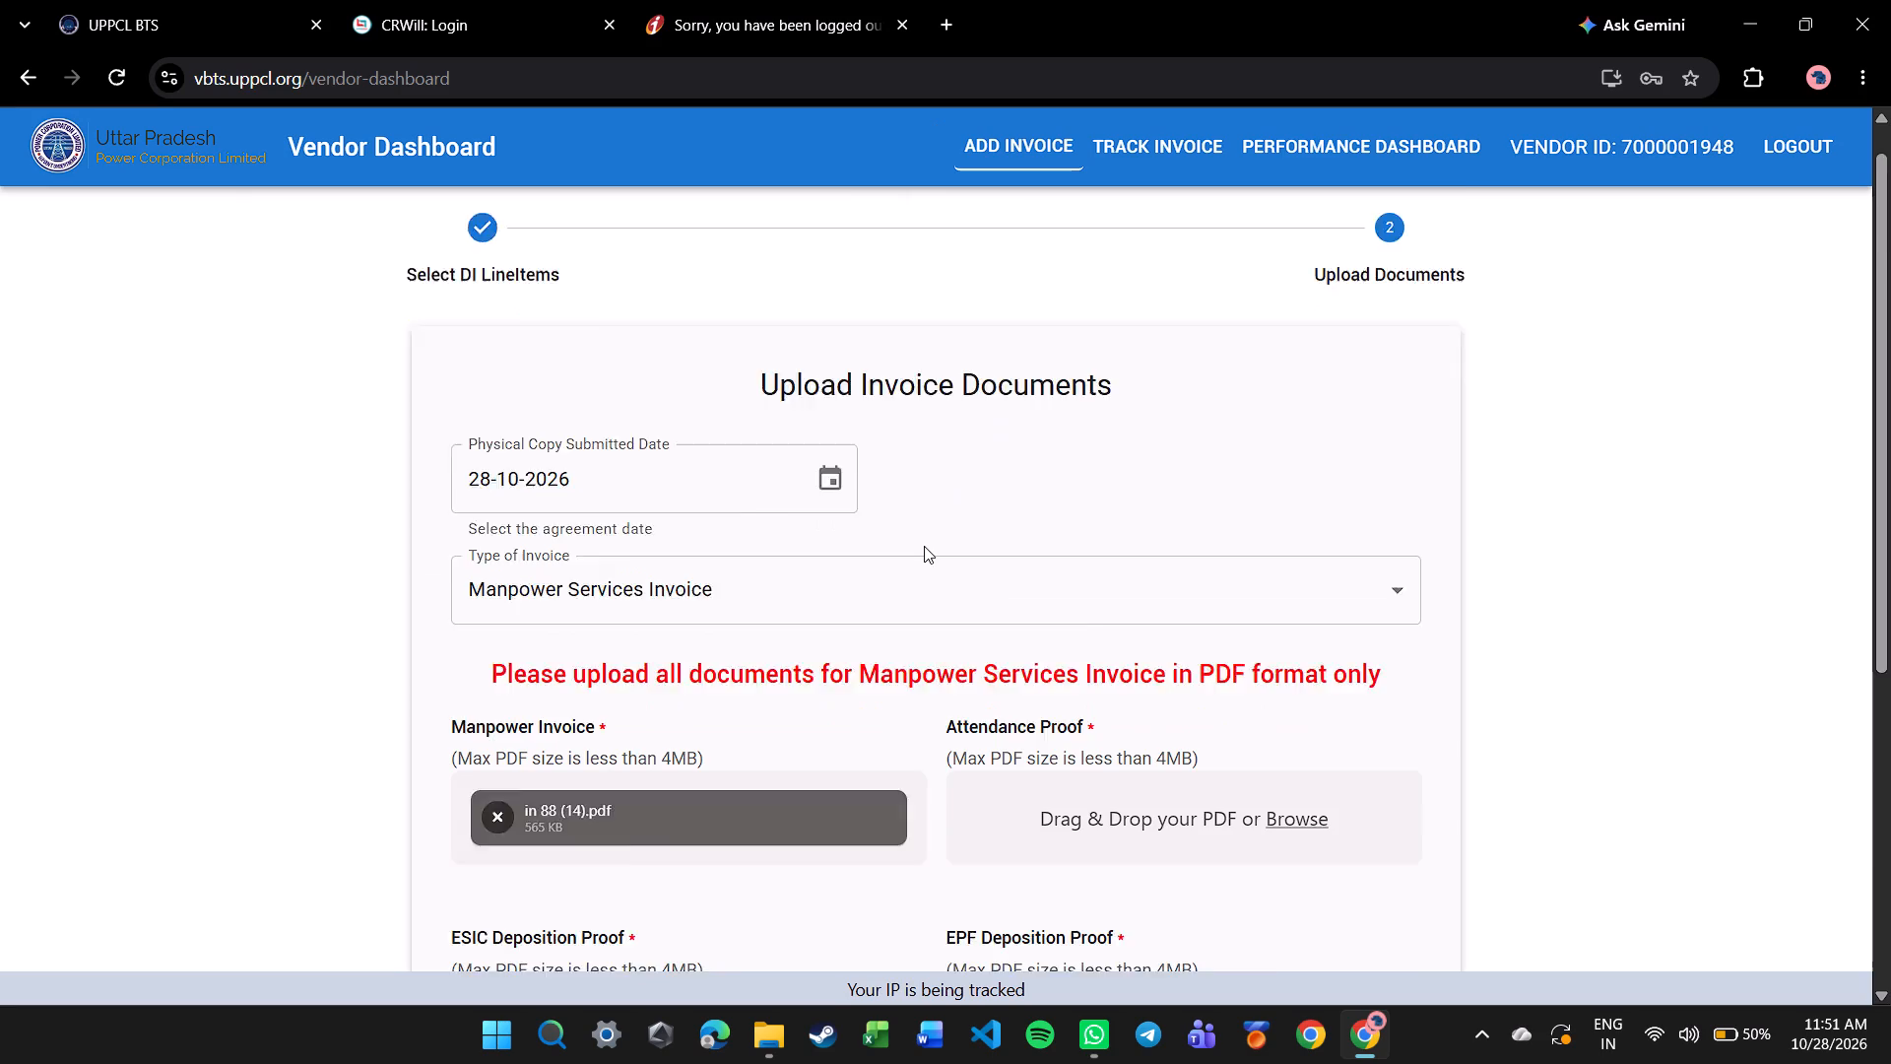
scroll(924, 546, "down", 1)
left_click(758, 719)
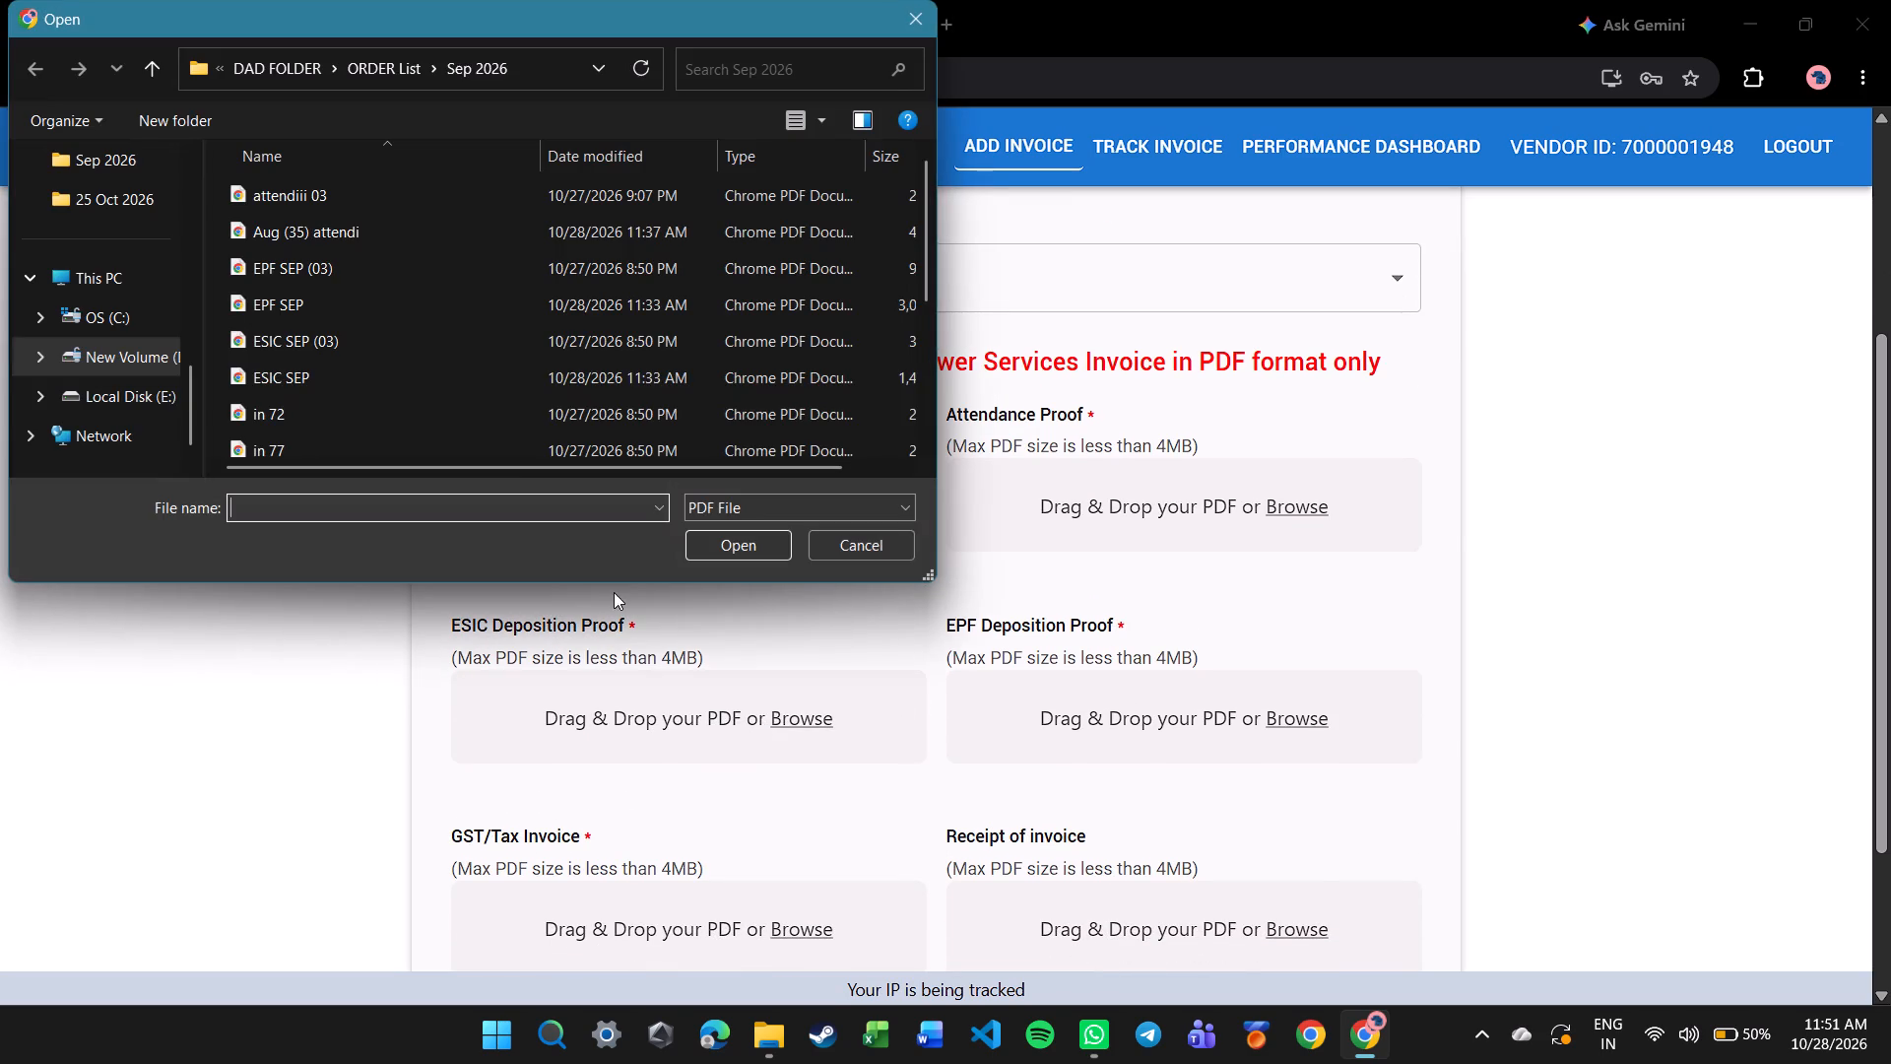
double_click(441, 375)
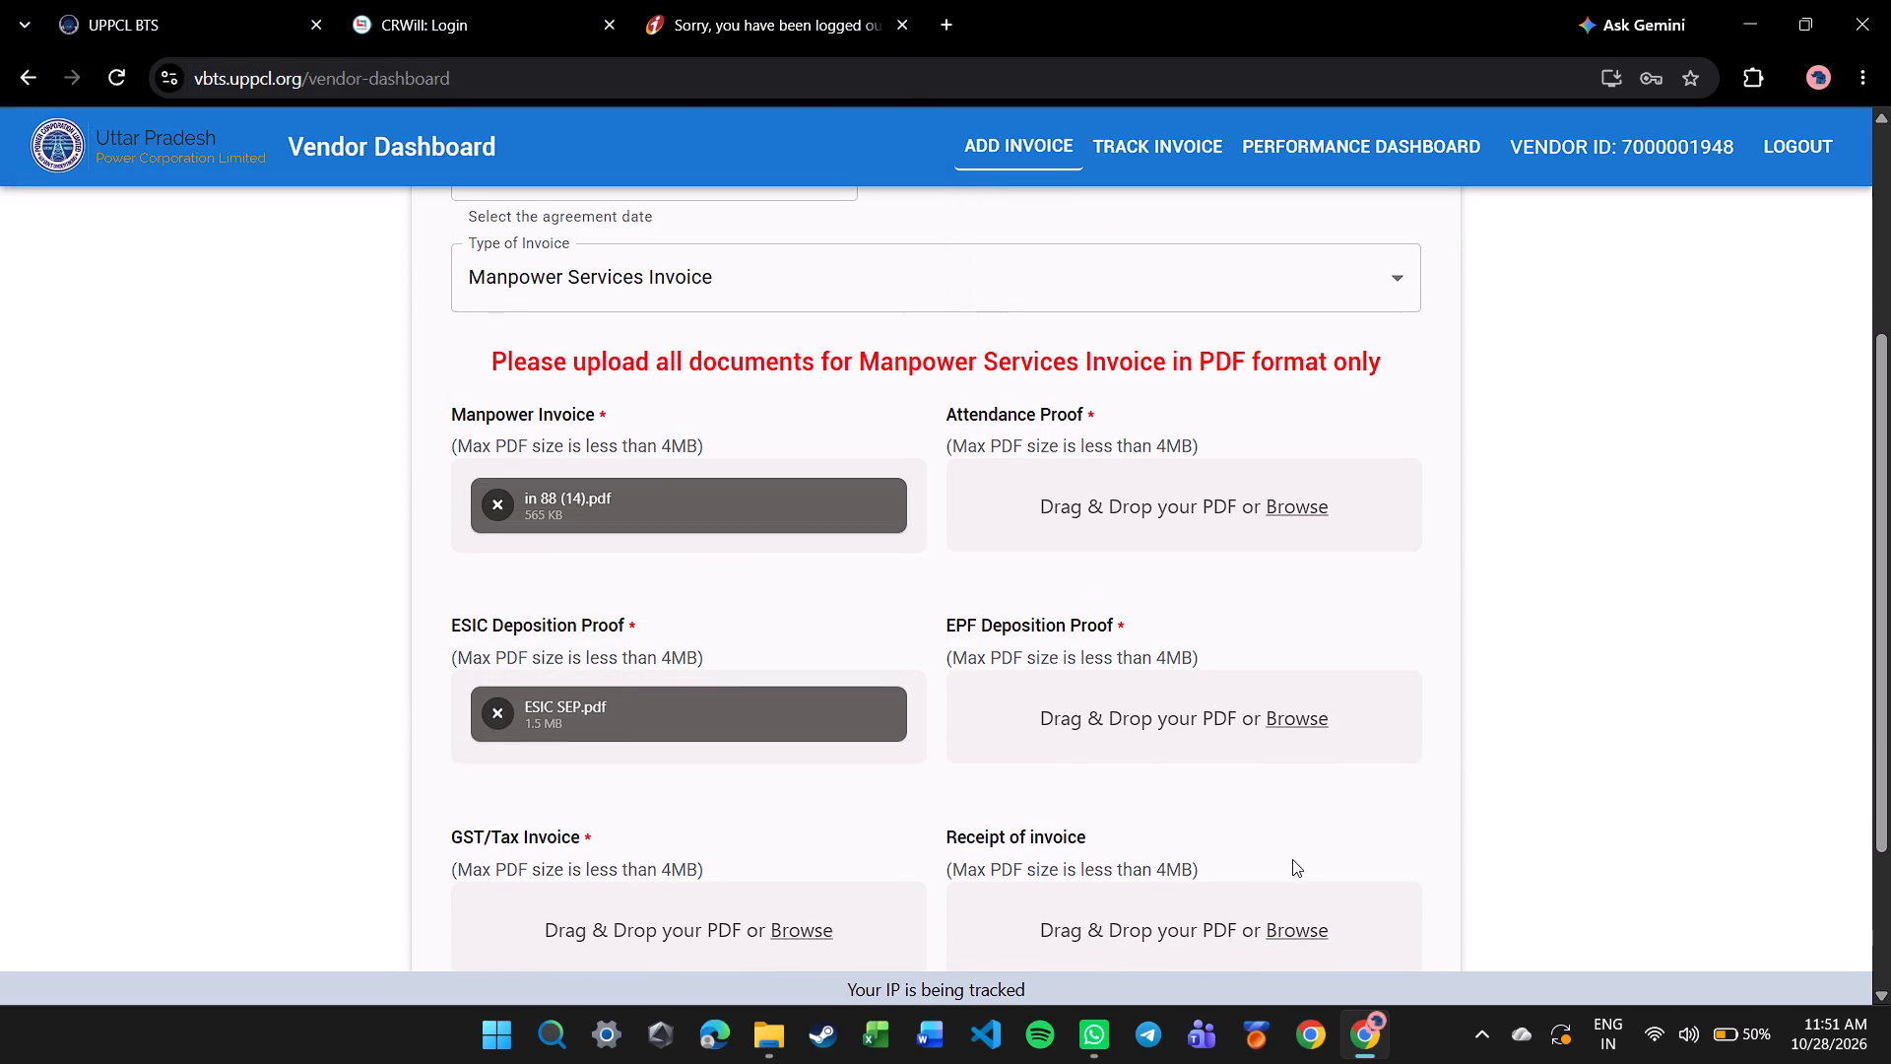
left_click(1257, 734)
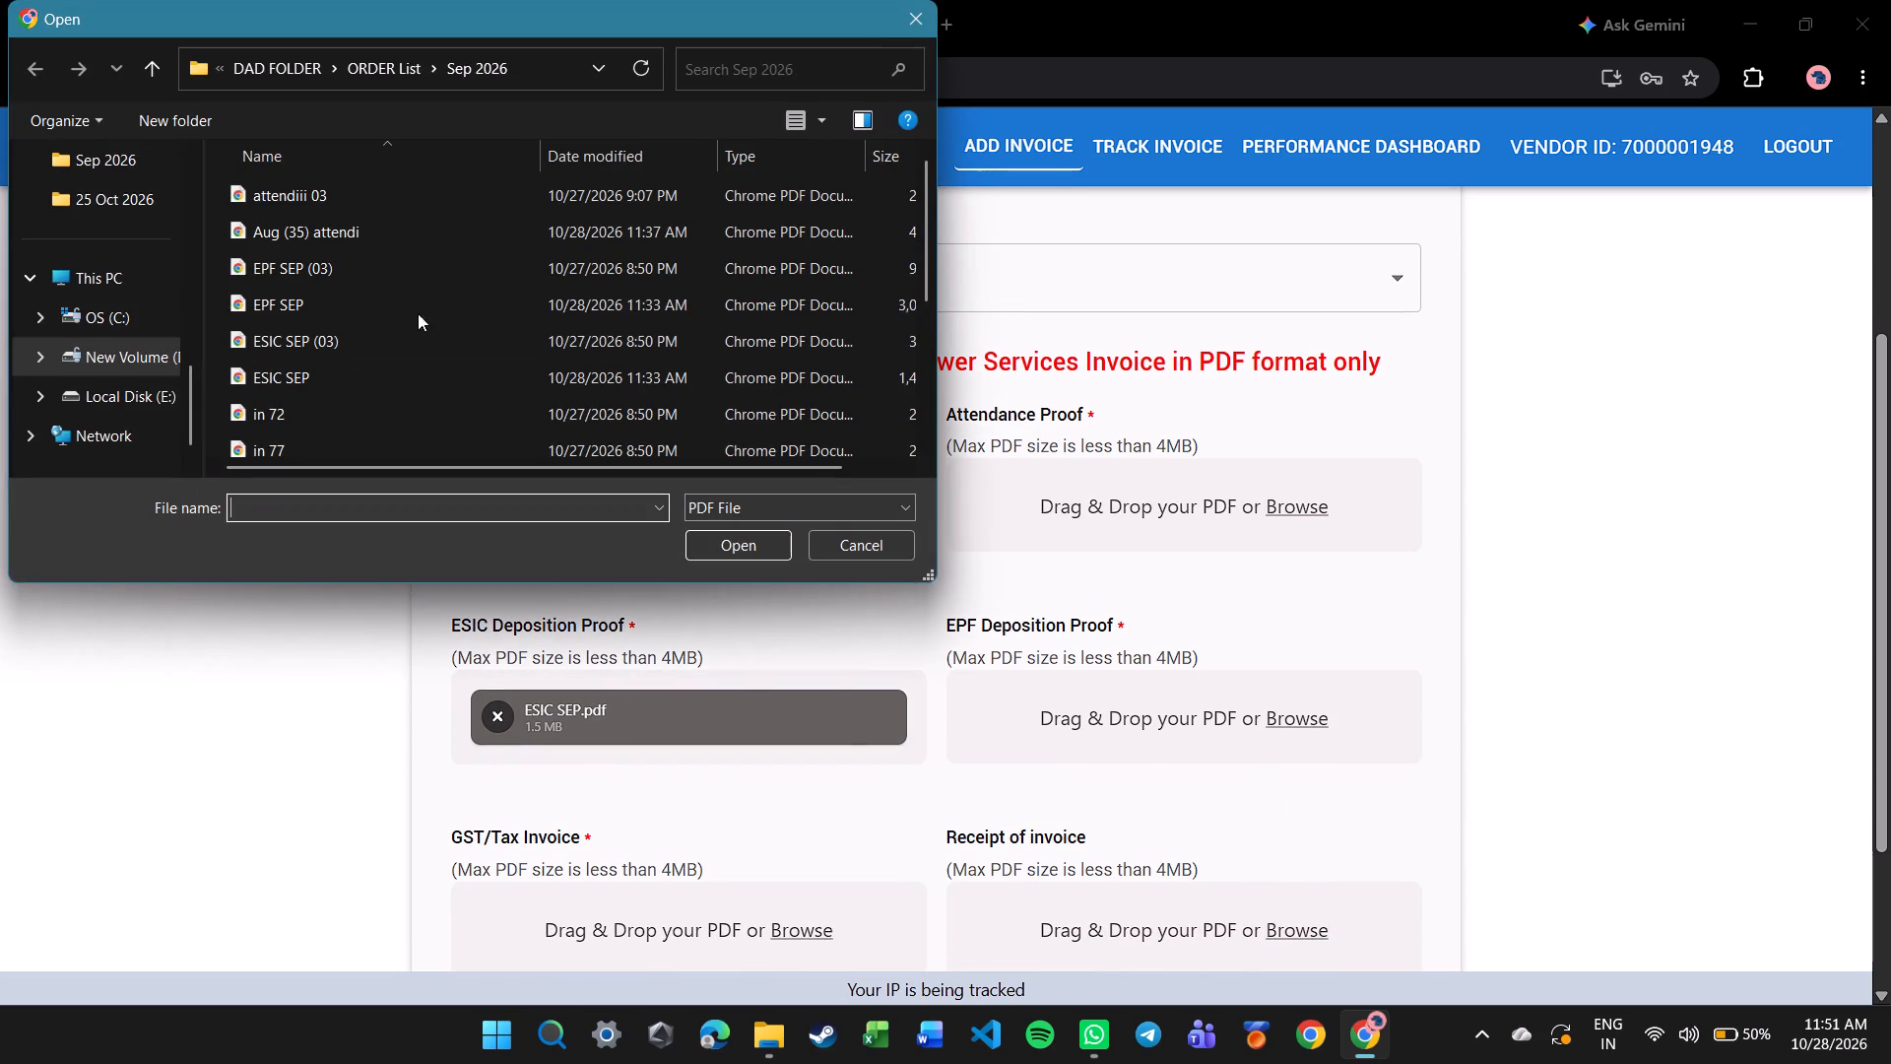
double_click(382, 307)
Attach the PDF "in 88 (14)" as both the GST/Tax Invoice and the Receipt of invoice.
scroll(790, 733, "down", 2)
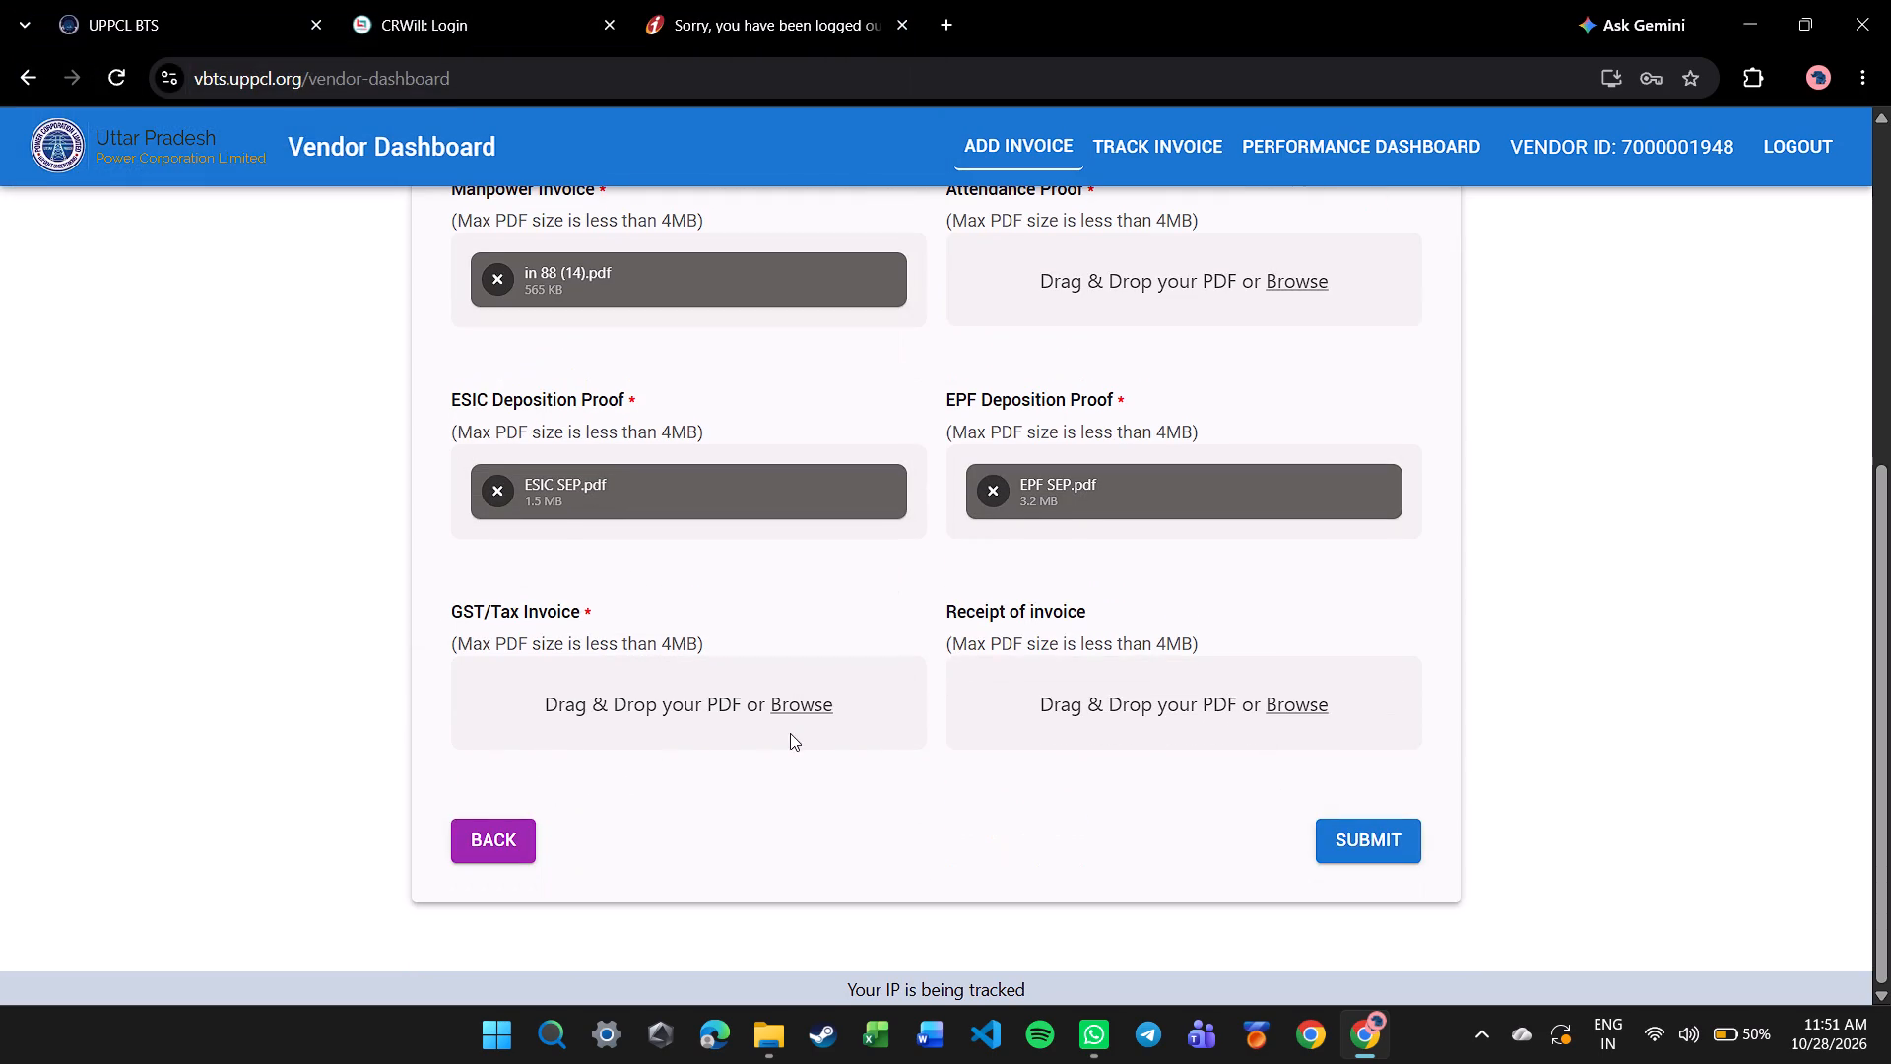
left_click(735, 714)
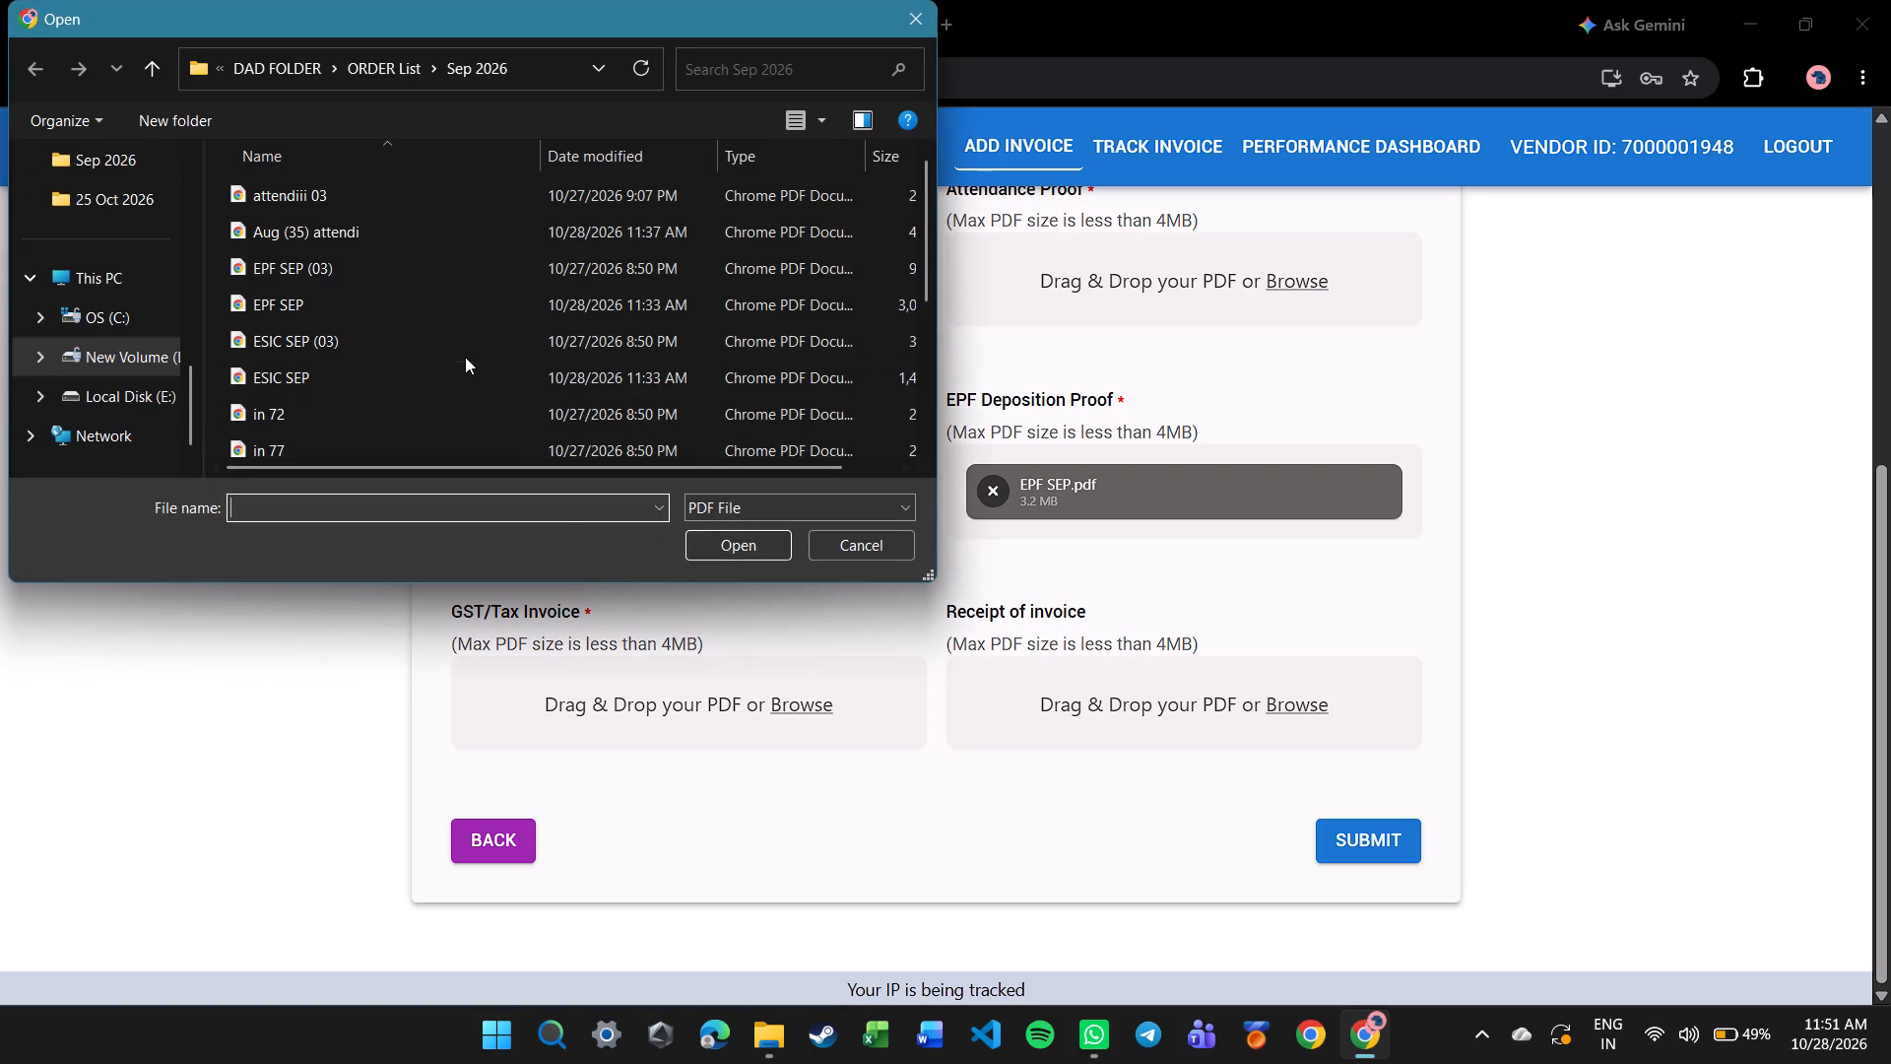
scroll(465, 357, "down", 3)
double_click(433, 366)
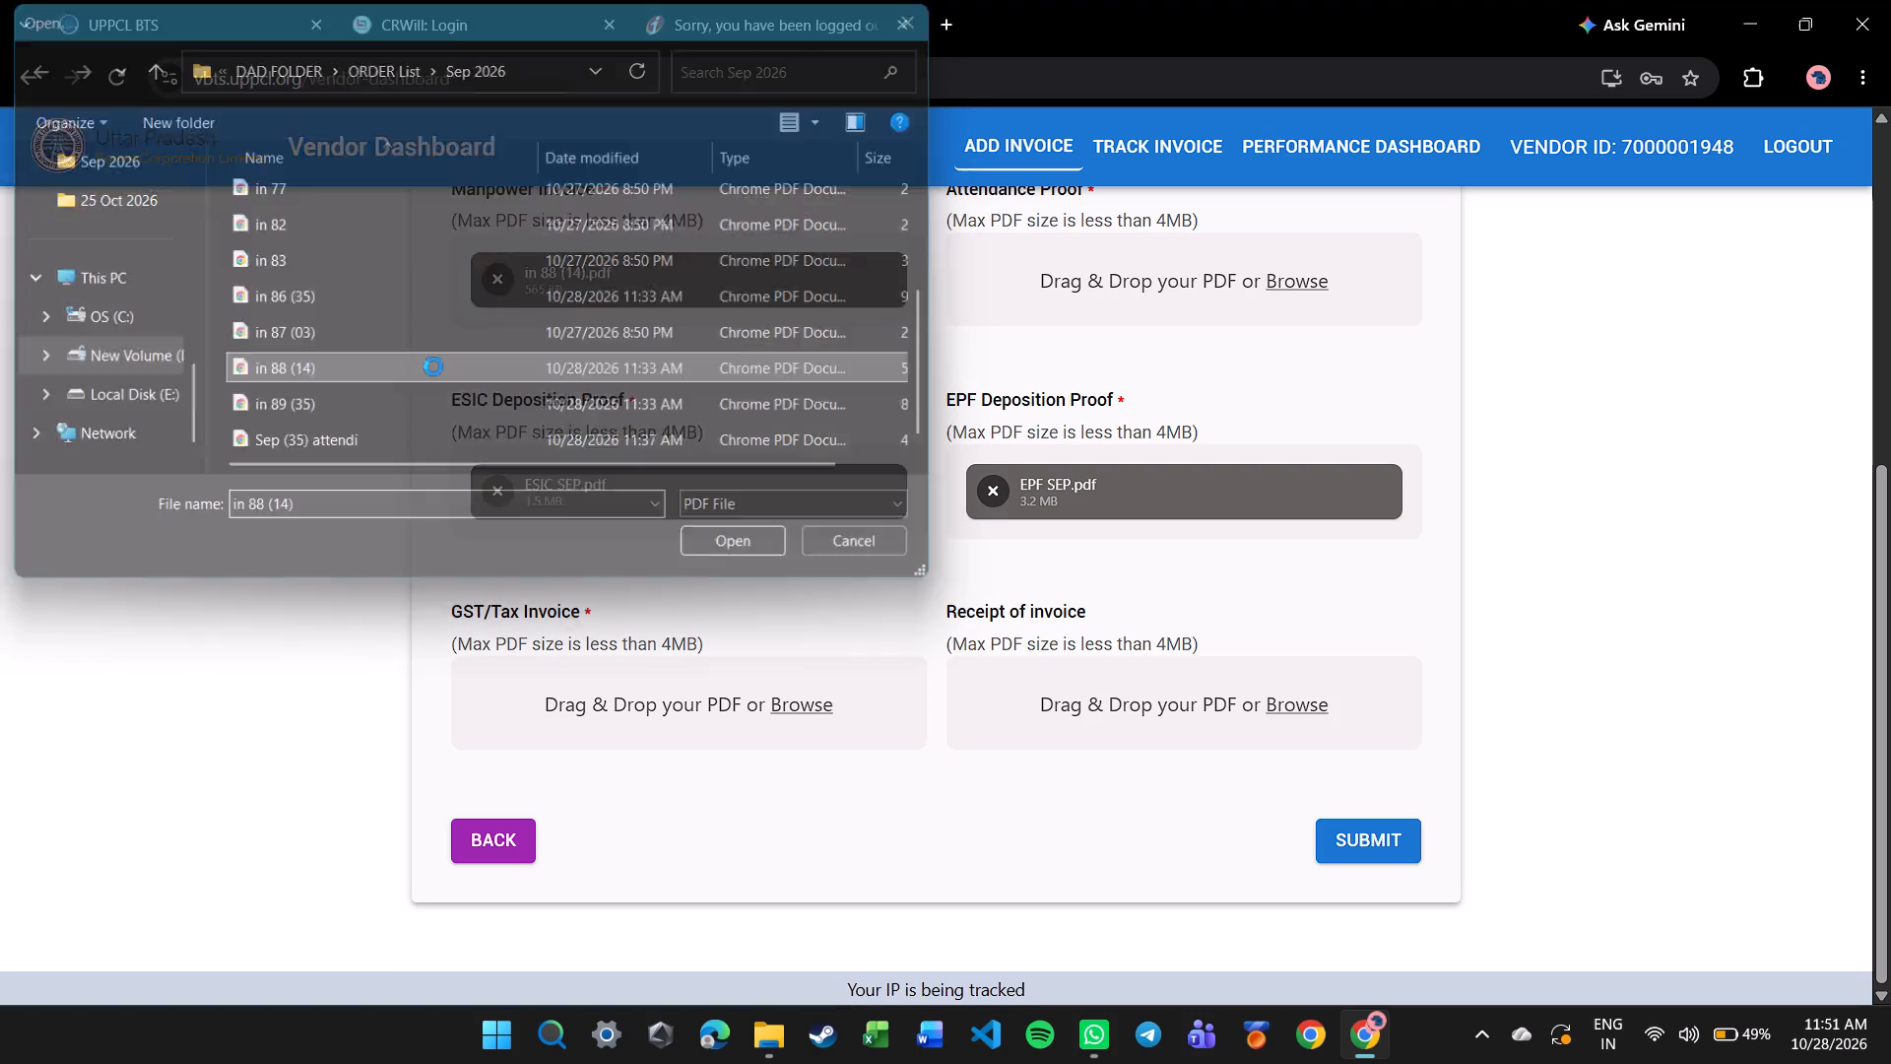
left_click(1037, 699)
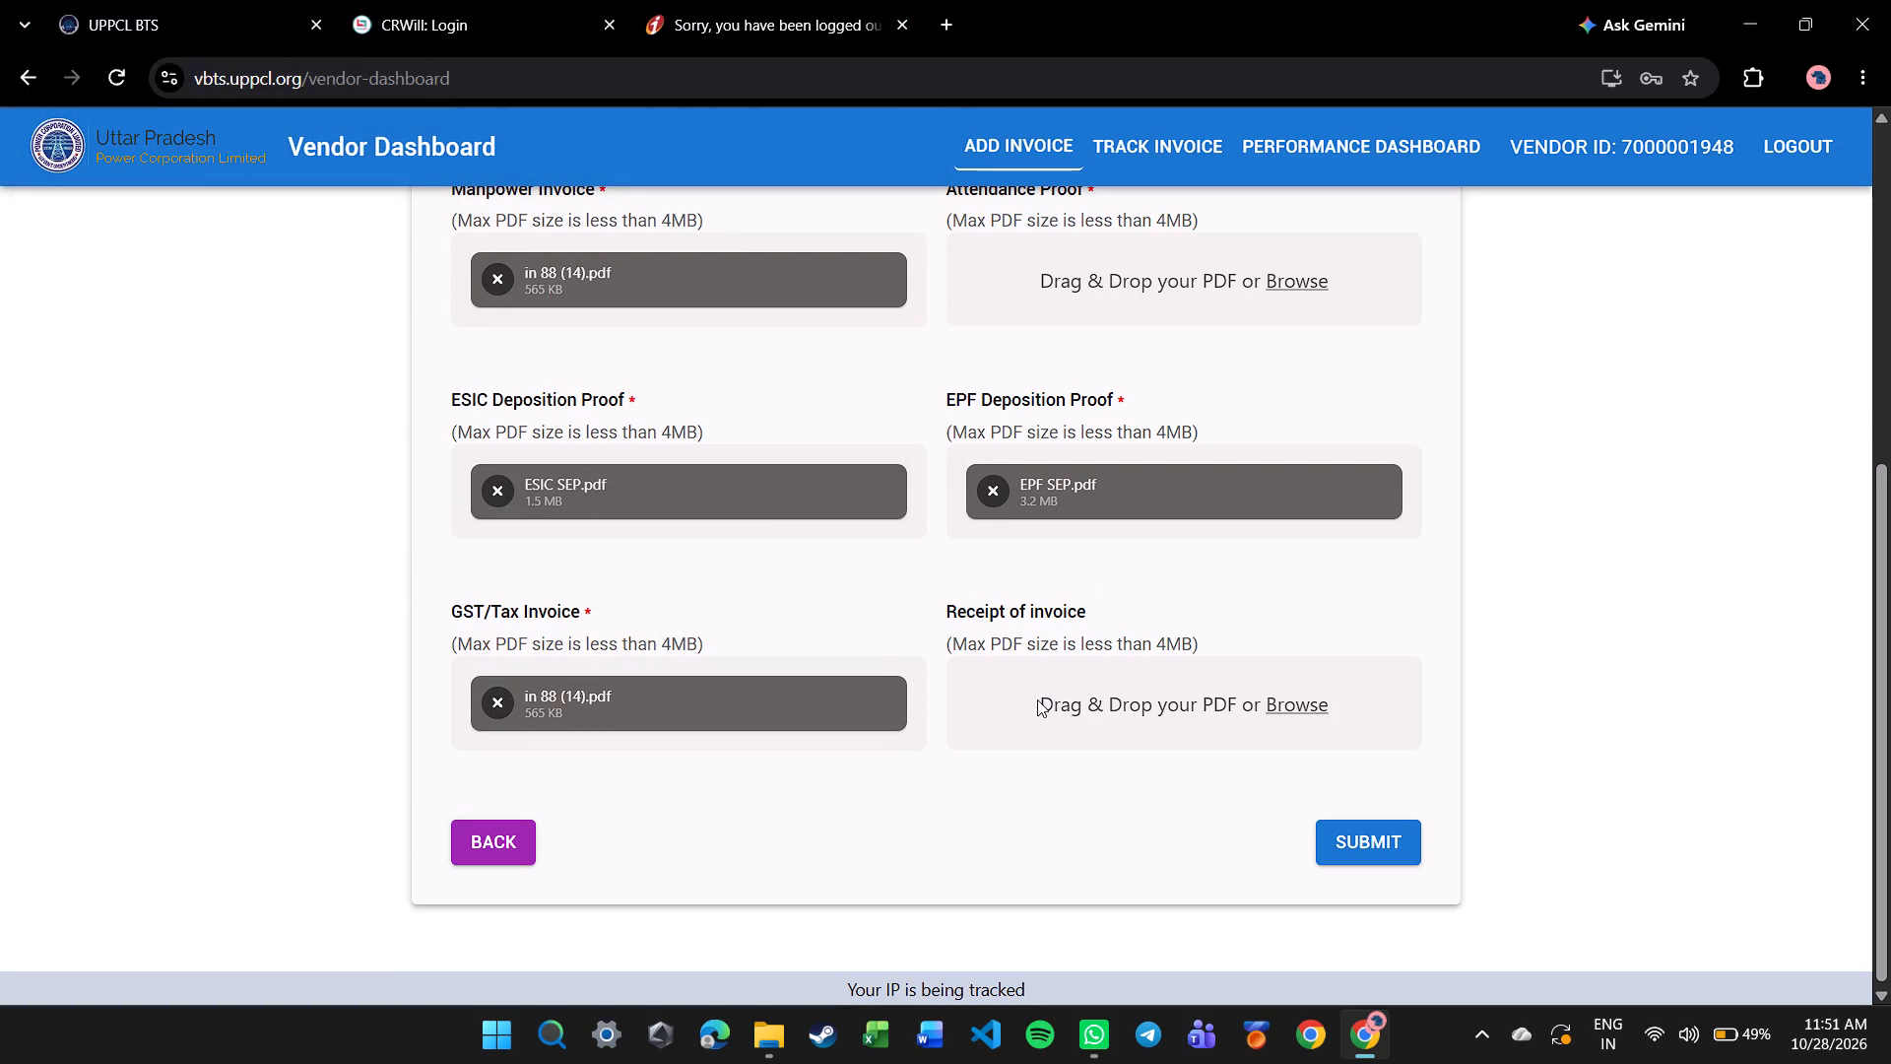
scroll(492, 448, "down", 2)
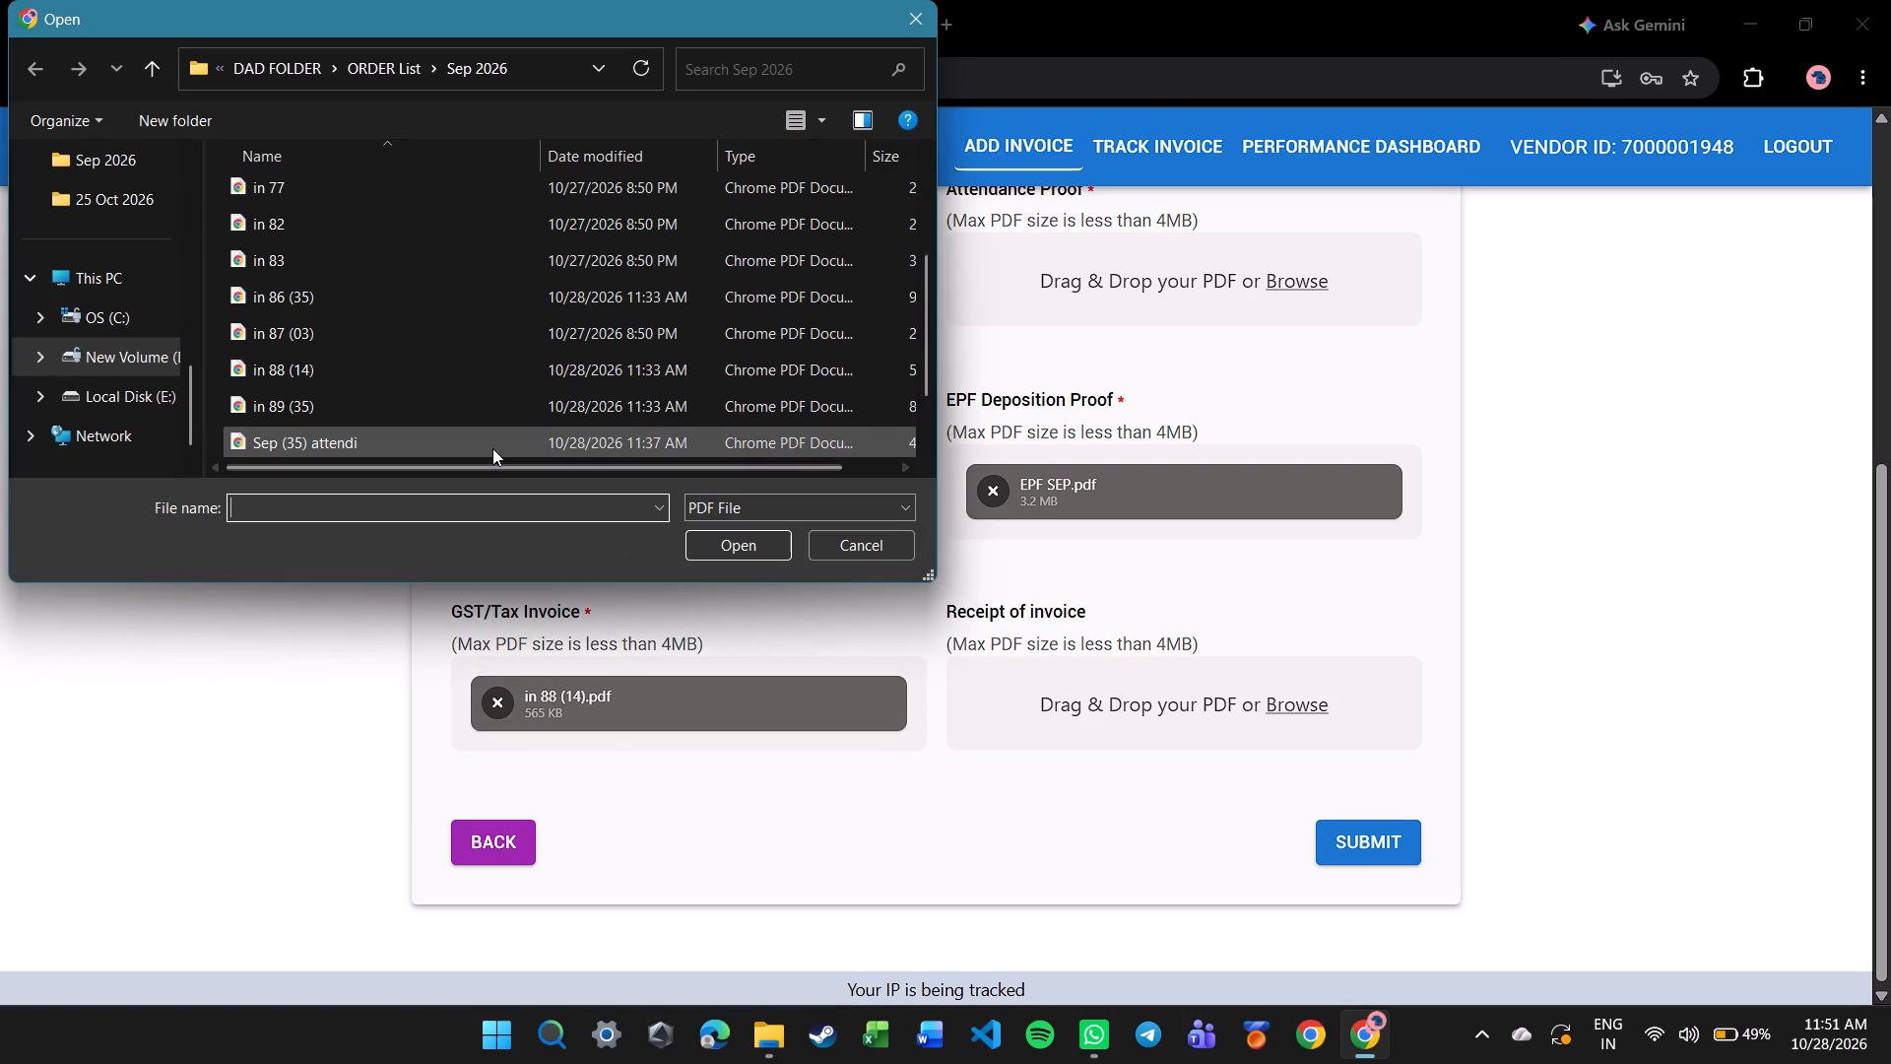
scroll(492, 448, "down", 2)
double_click(469, 359)
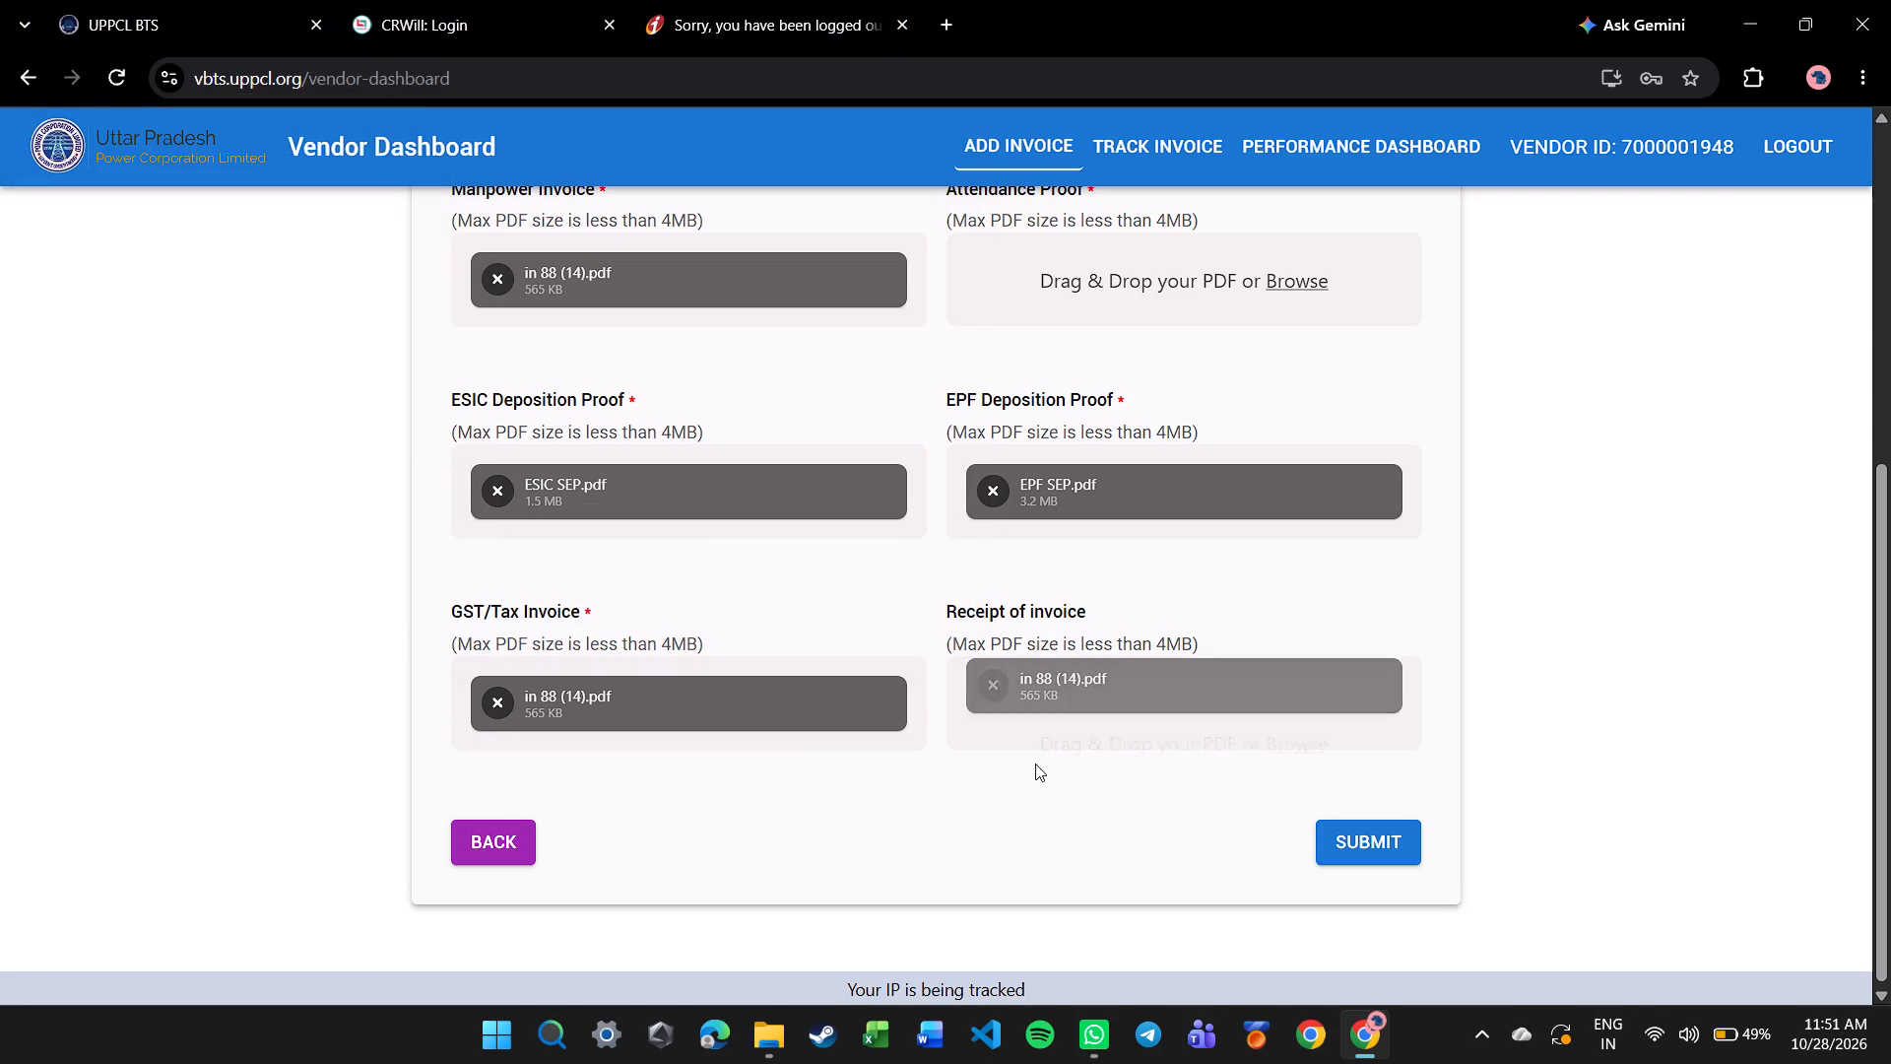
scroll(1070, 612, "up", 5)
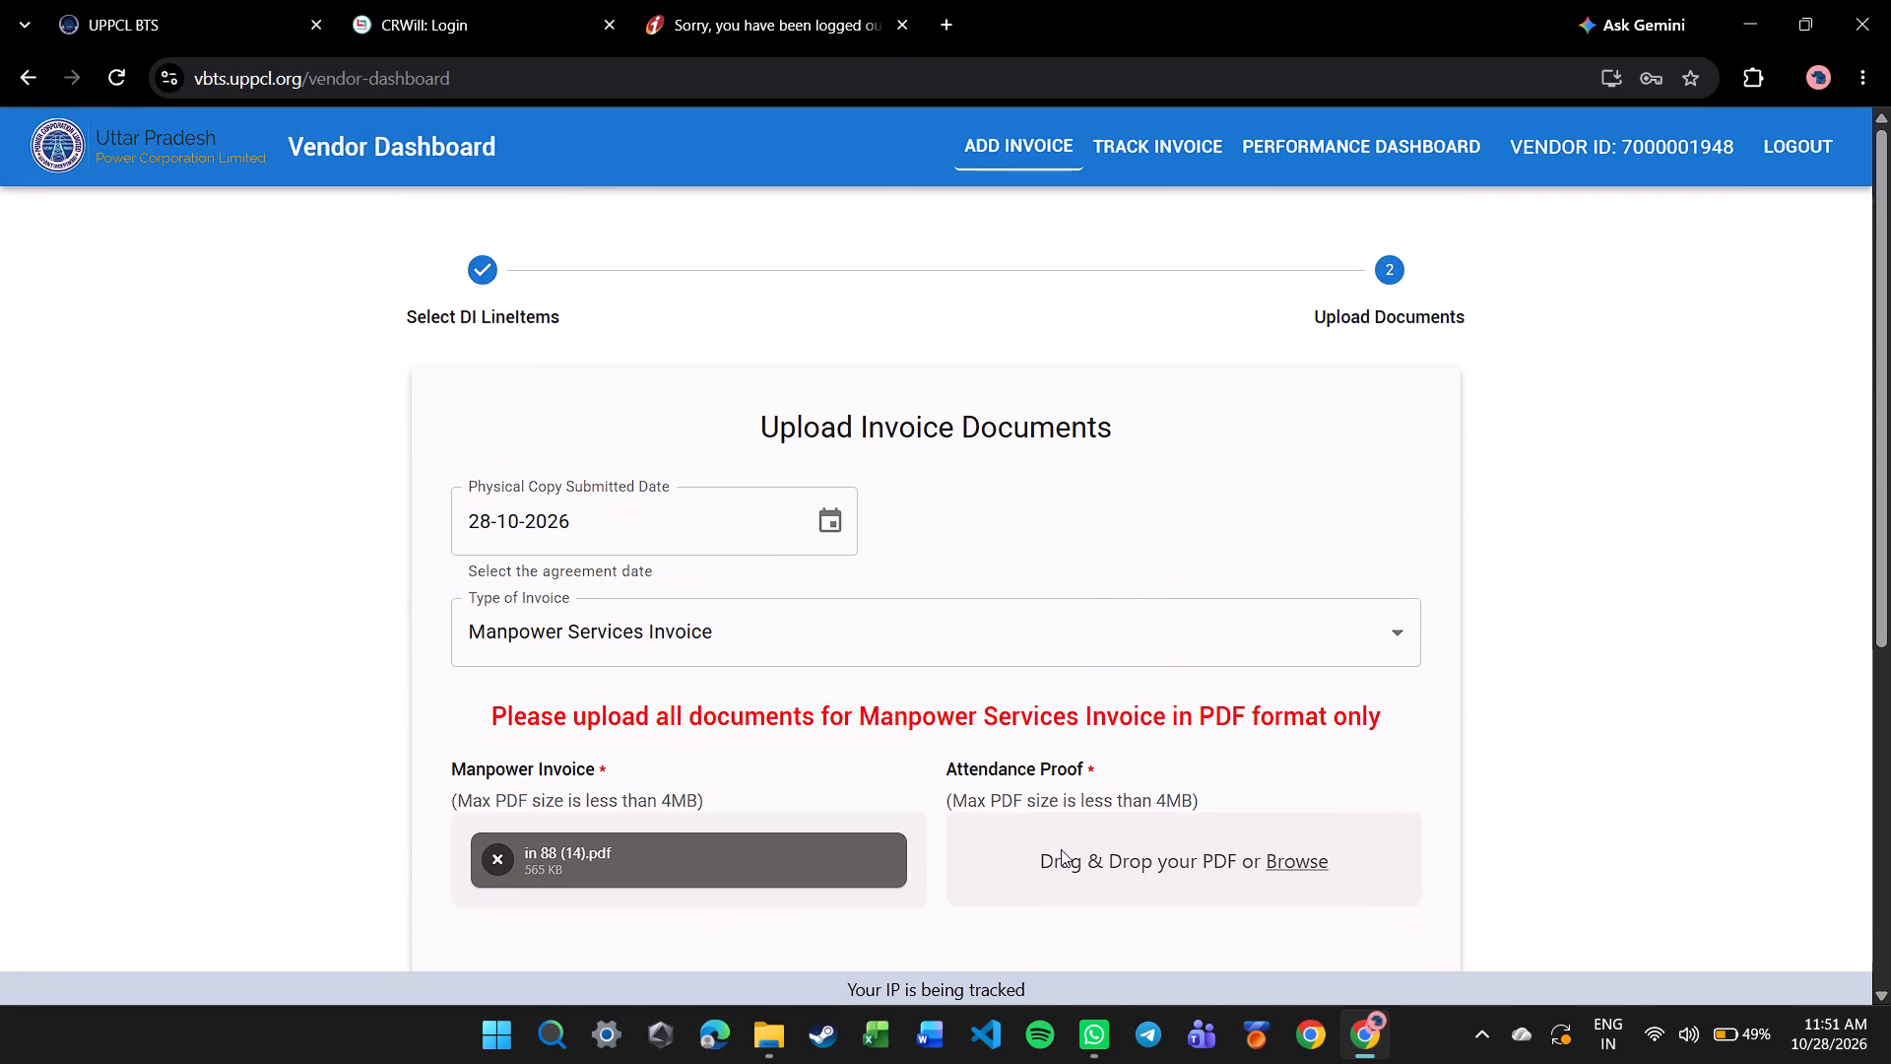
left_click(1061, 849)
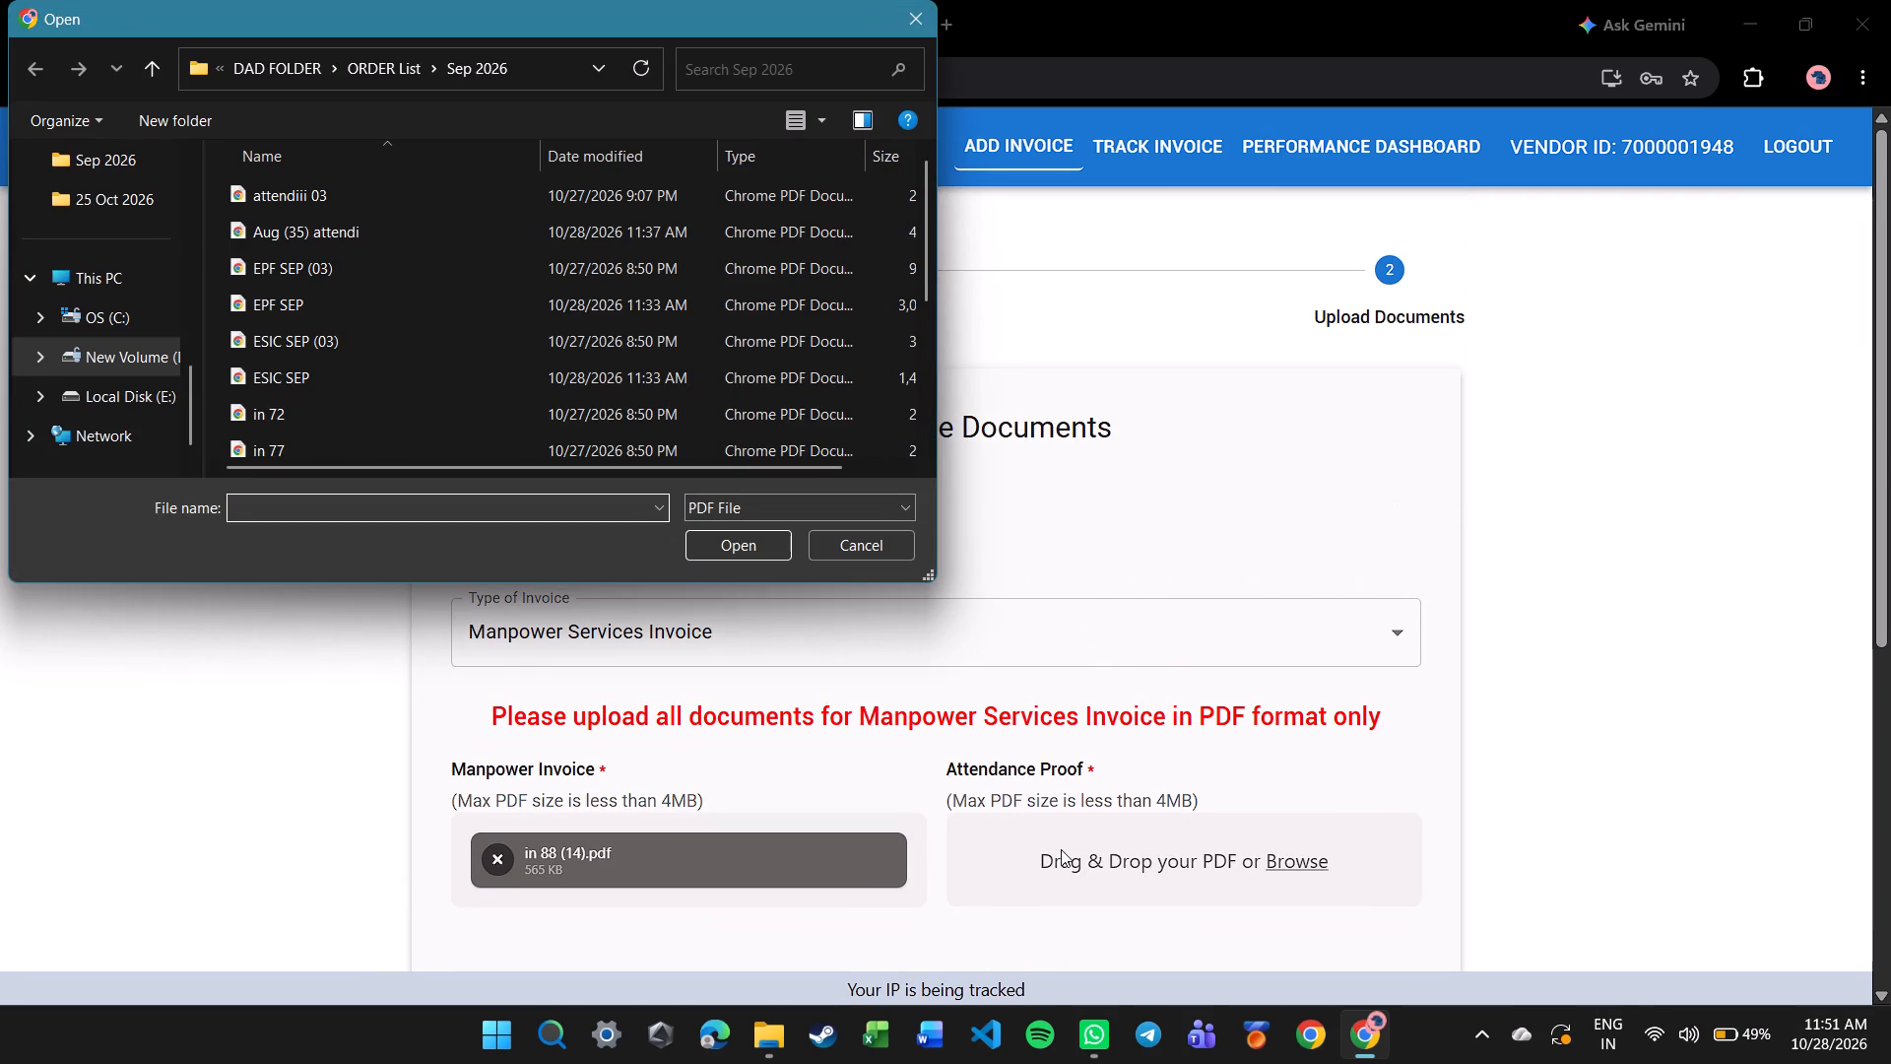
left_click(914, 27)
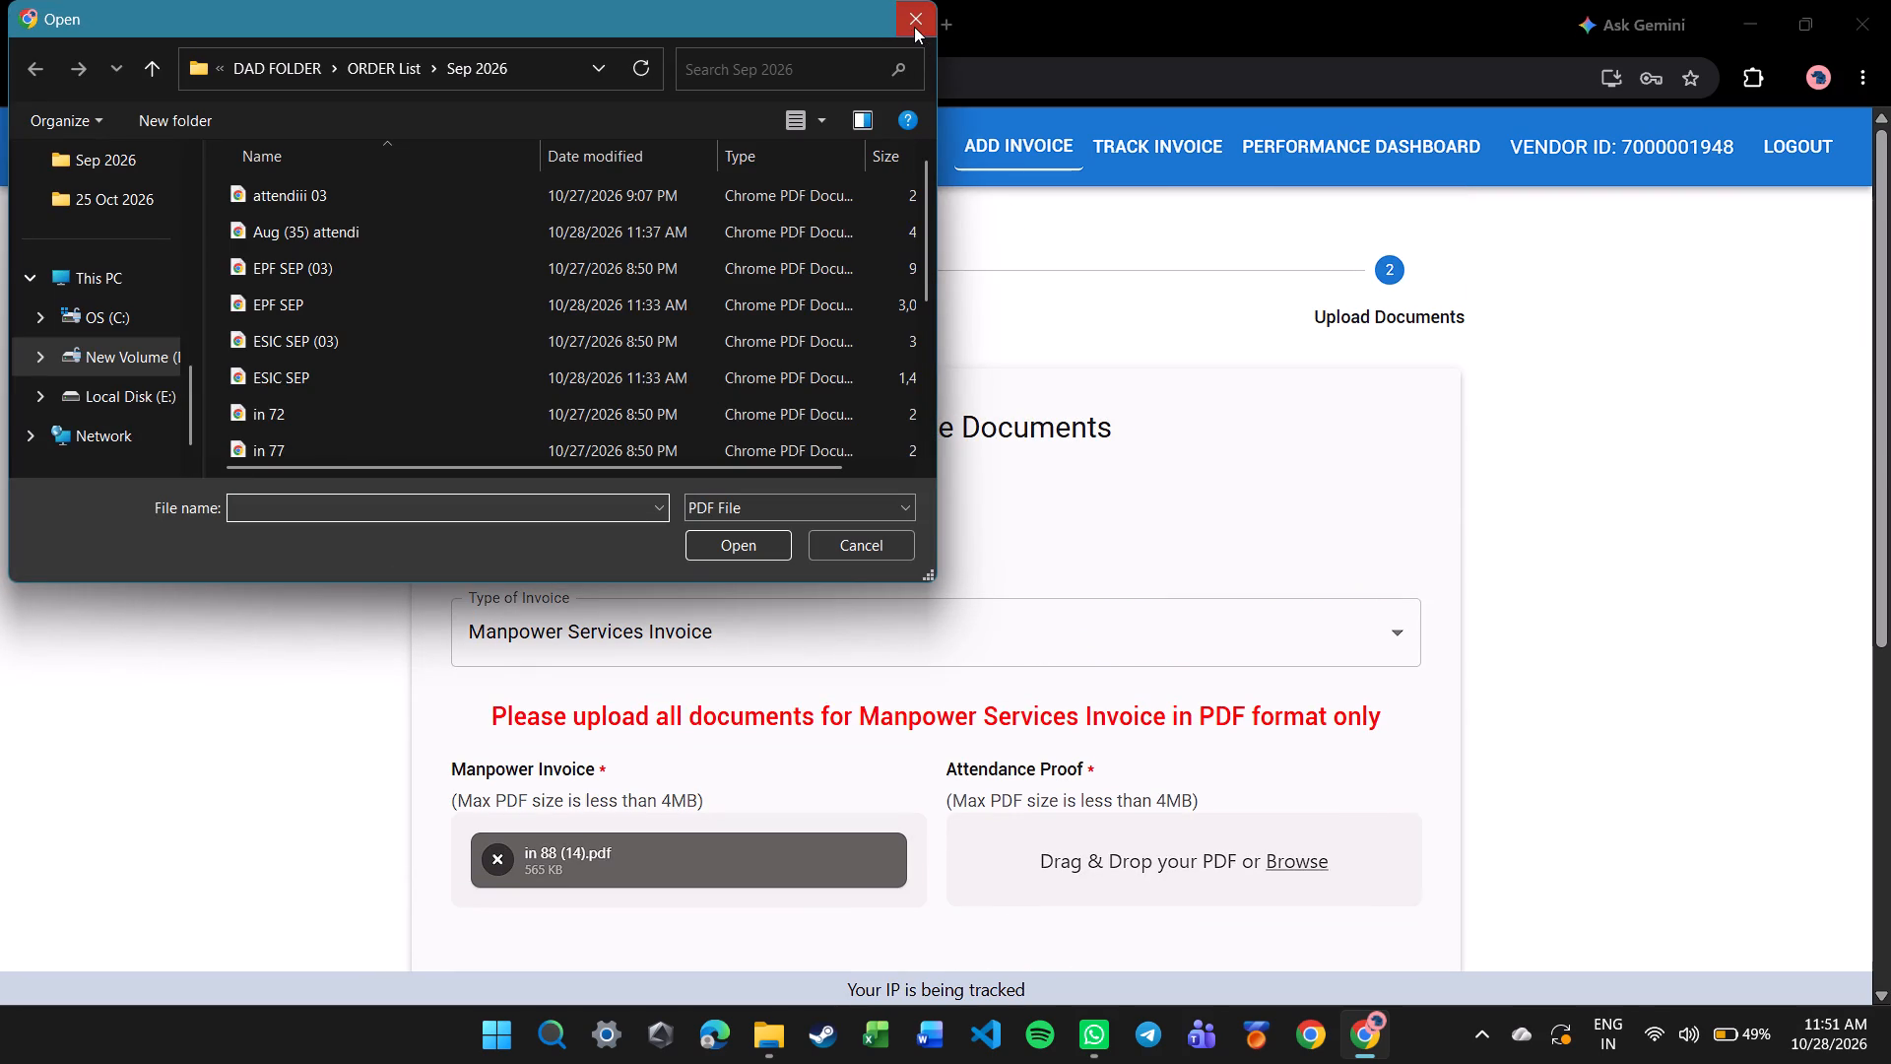
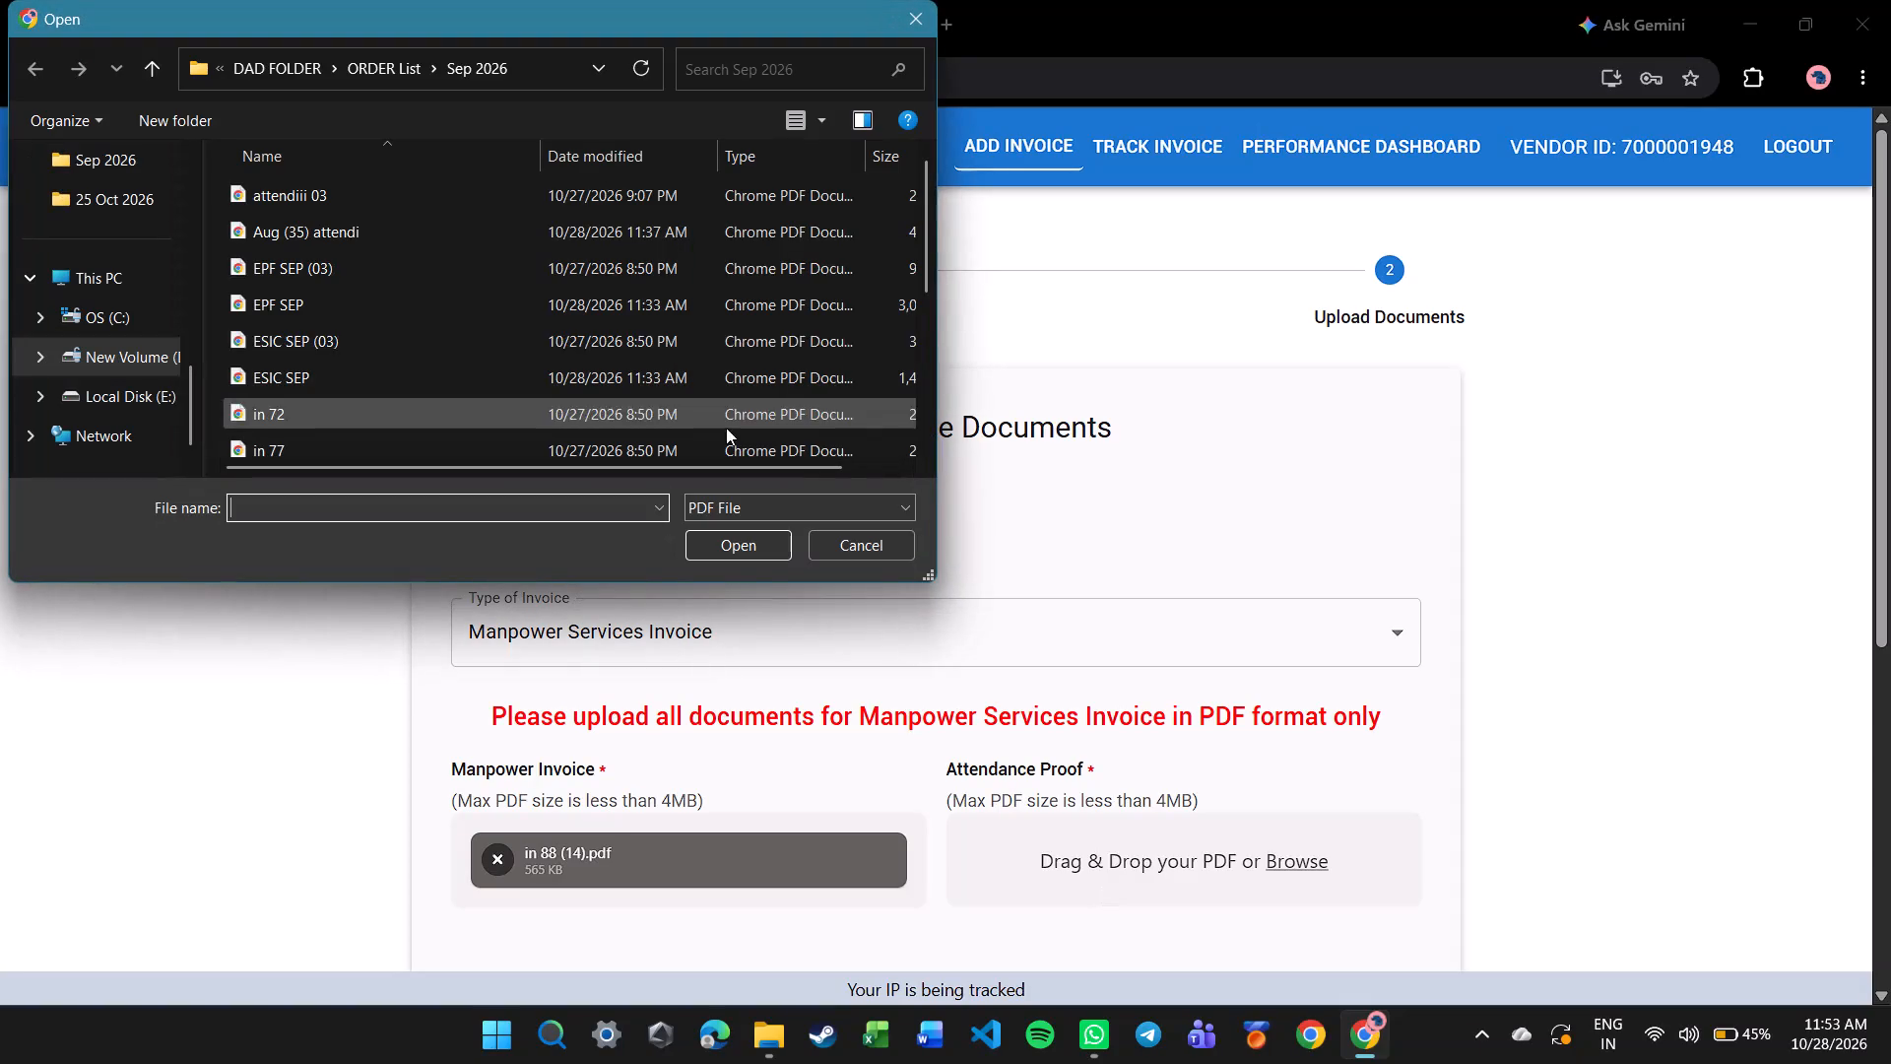
Attach the PDF "Sep (14) attendi" from the Sep 2026 folder as the Attendance Proof.
scroll(403, 299, "down", 2)
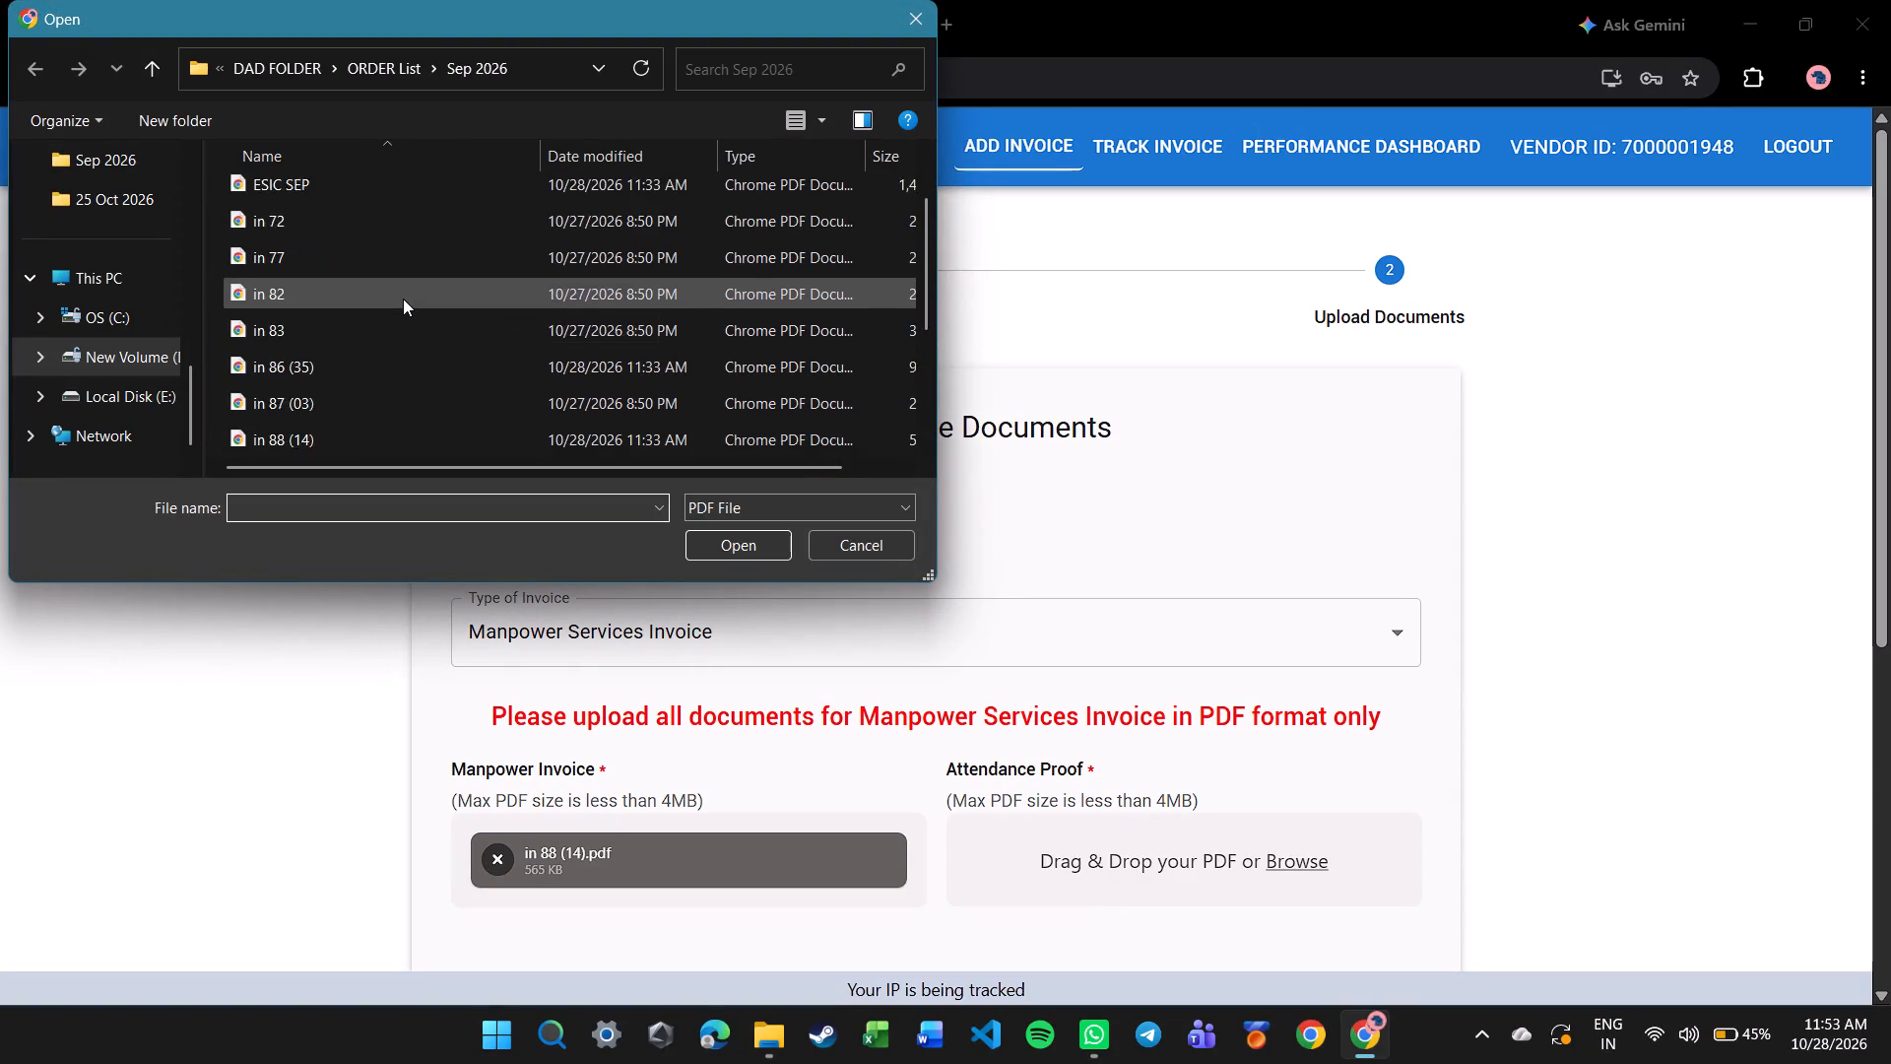
double_click(367, 405)
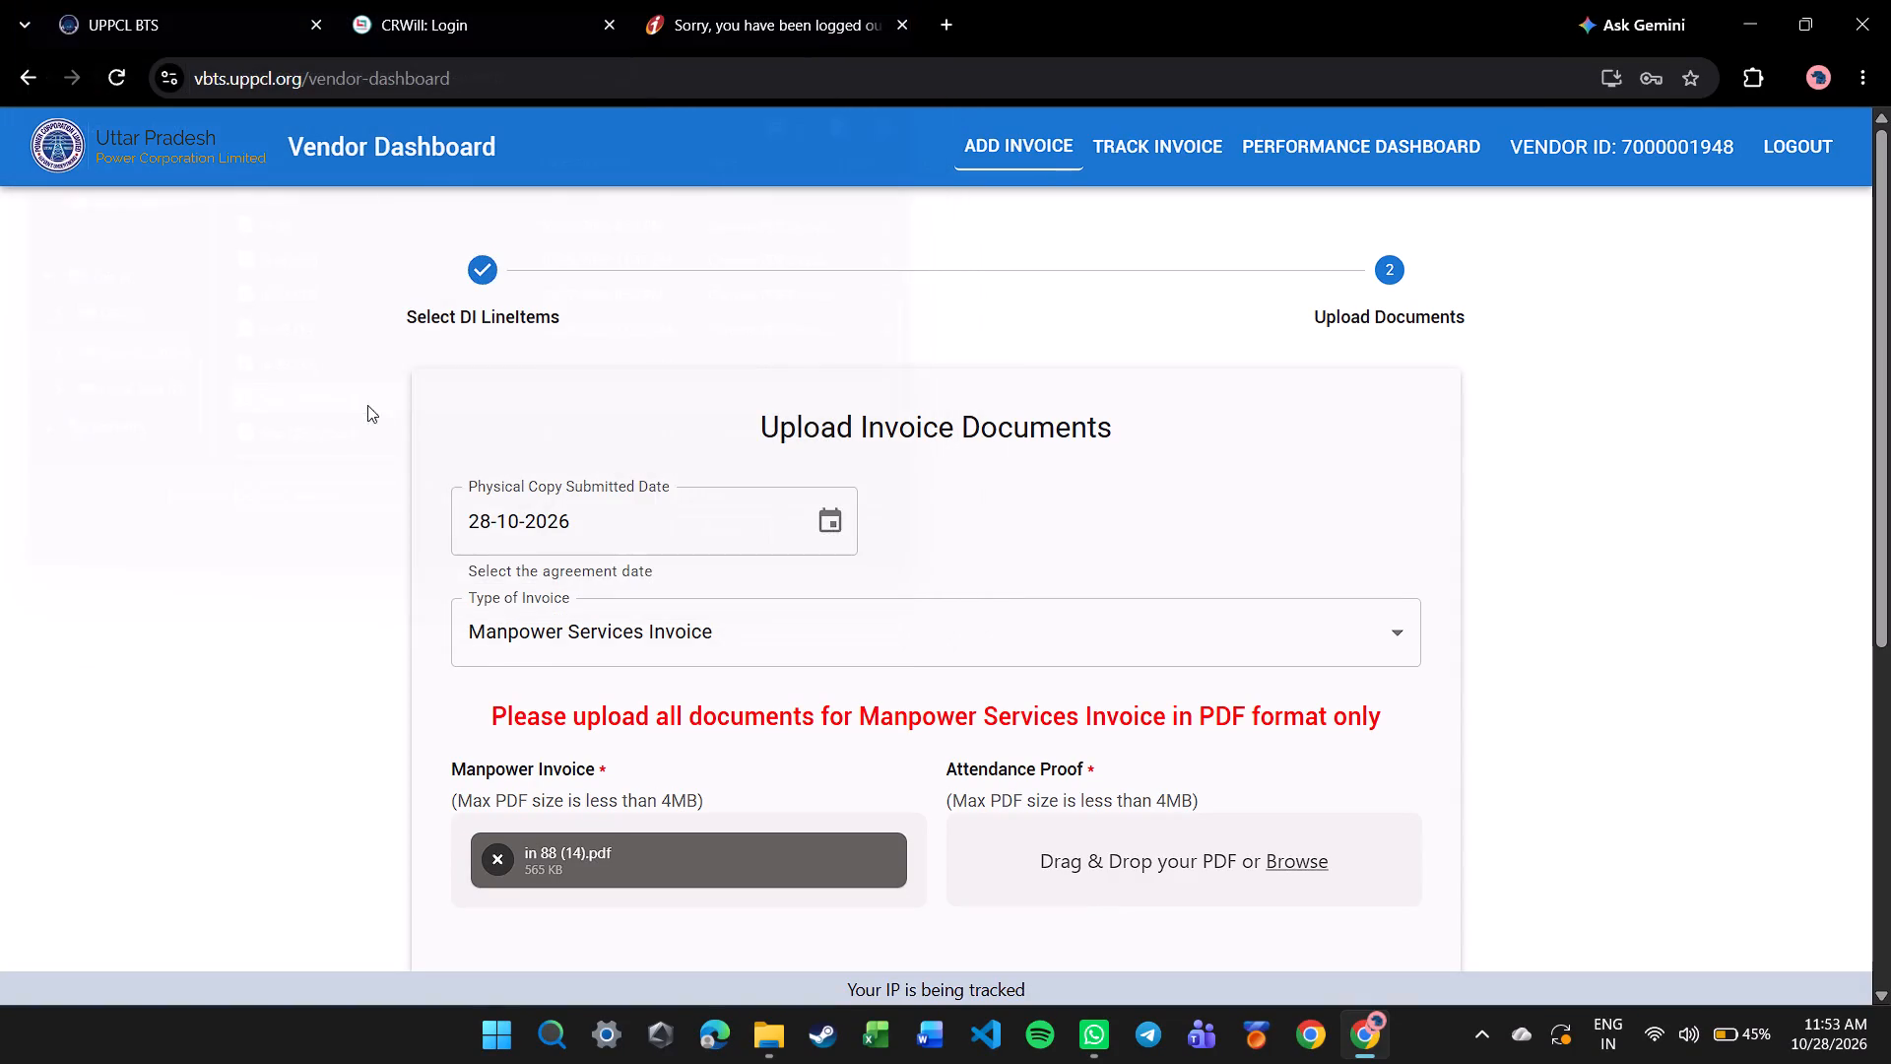
Submit the Manpower Services Invoice 88 with all its attached documents.
scroll(996, 788, "down", 2)
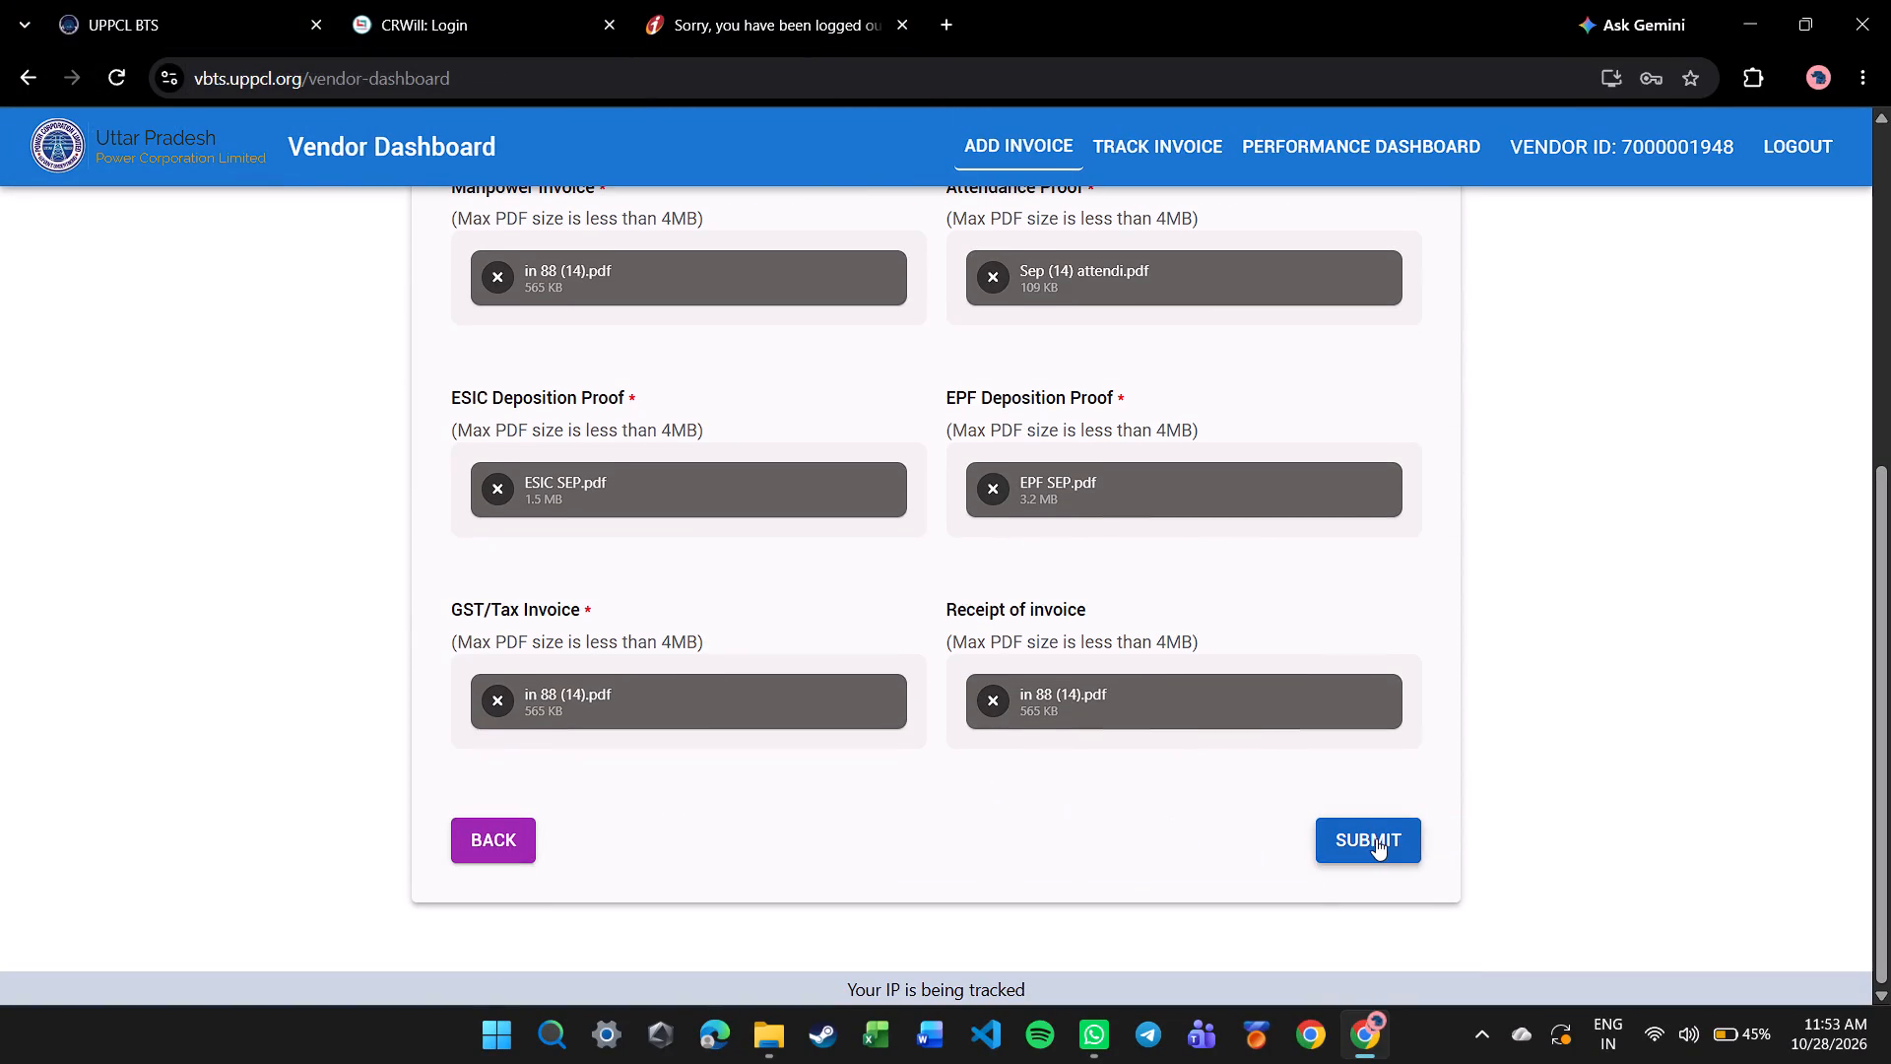
left_click(1376, 838)
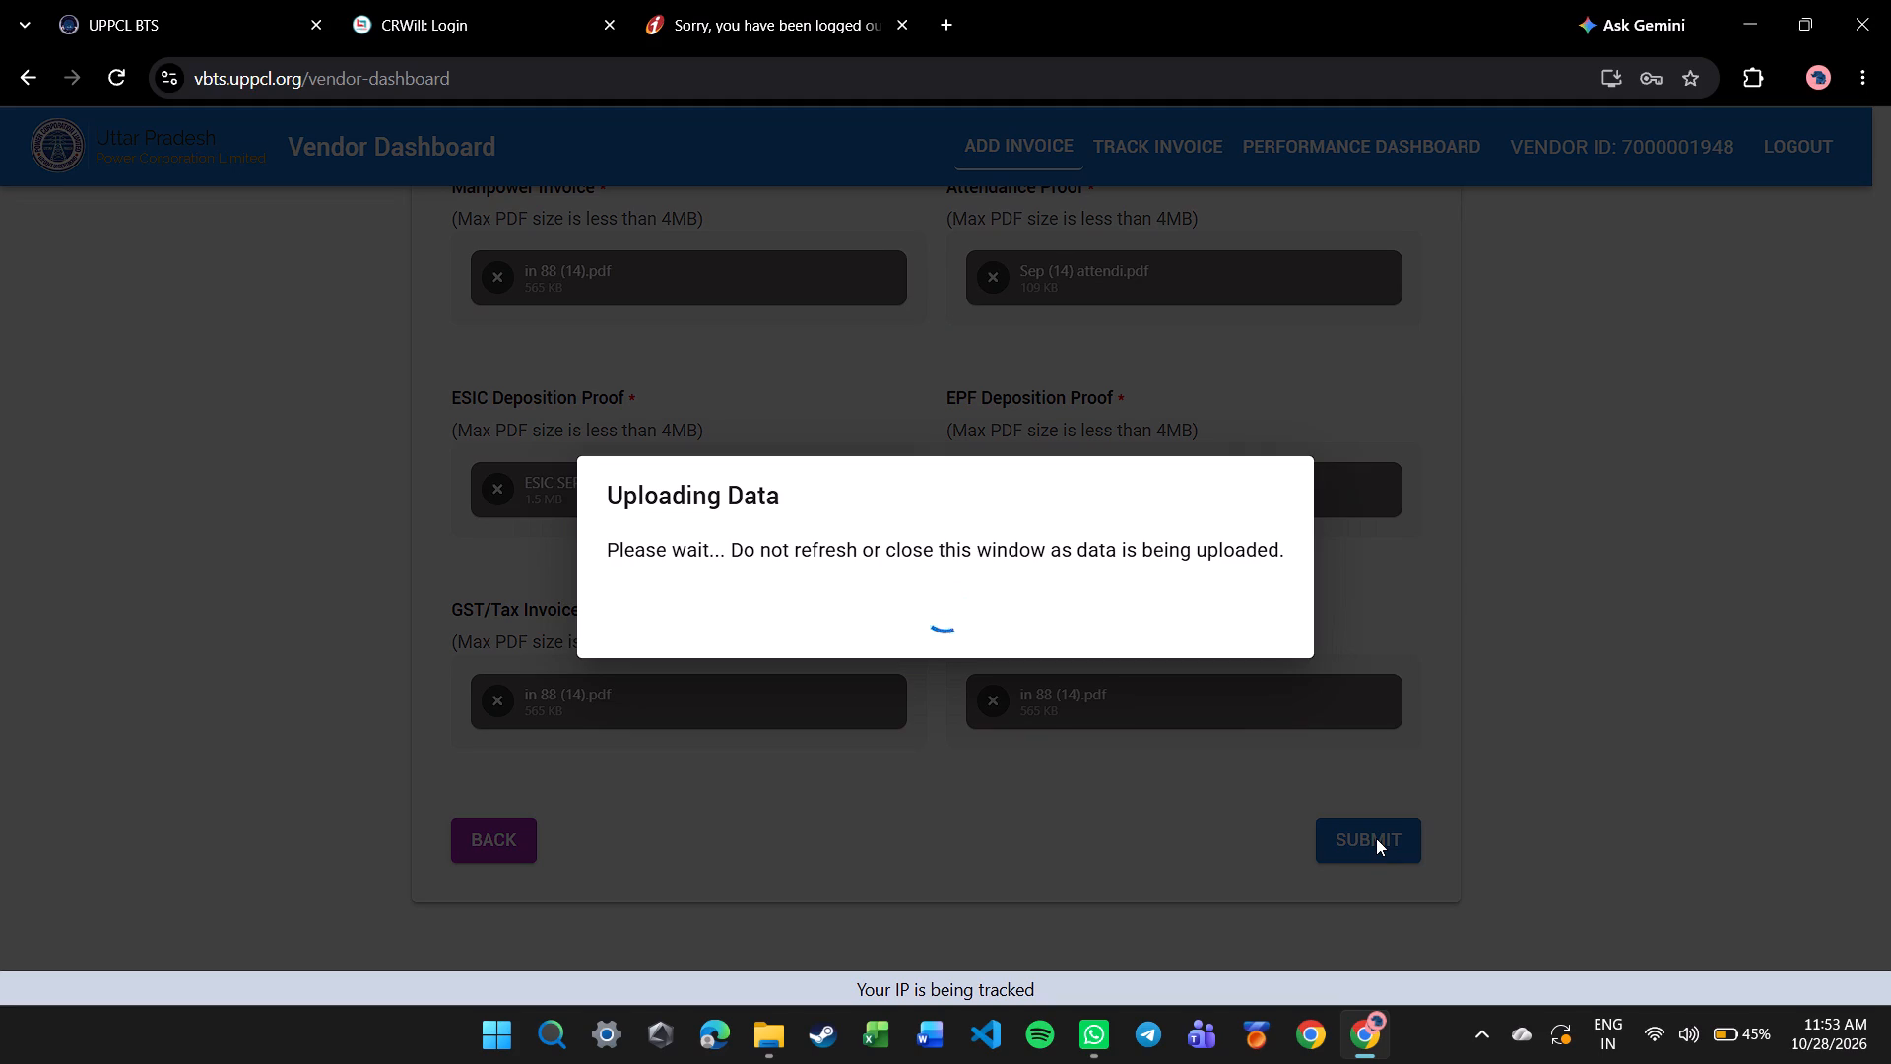
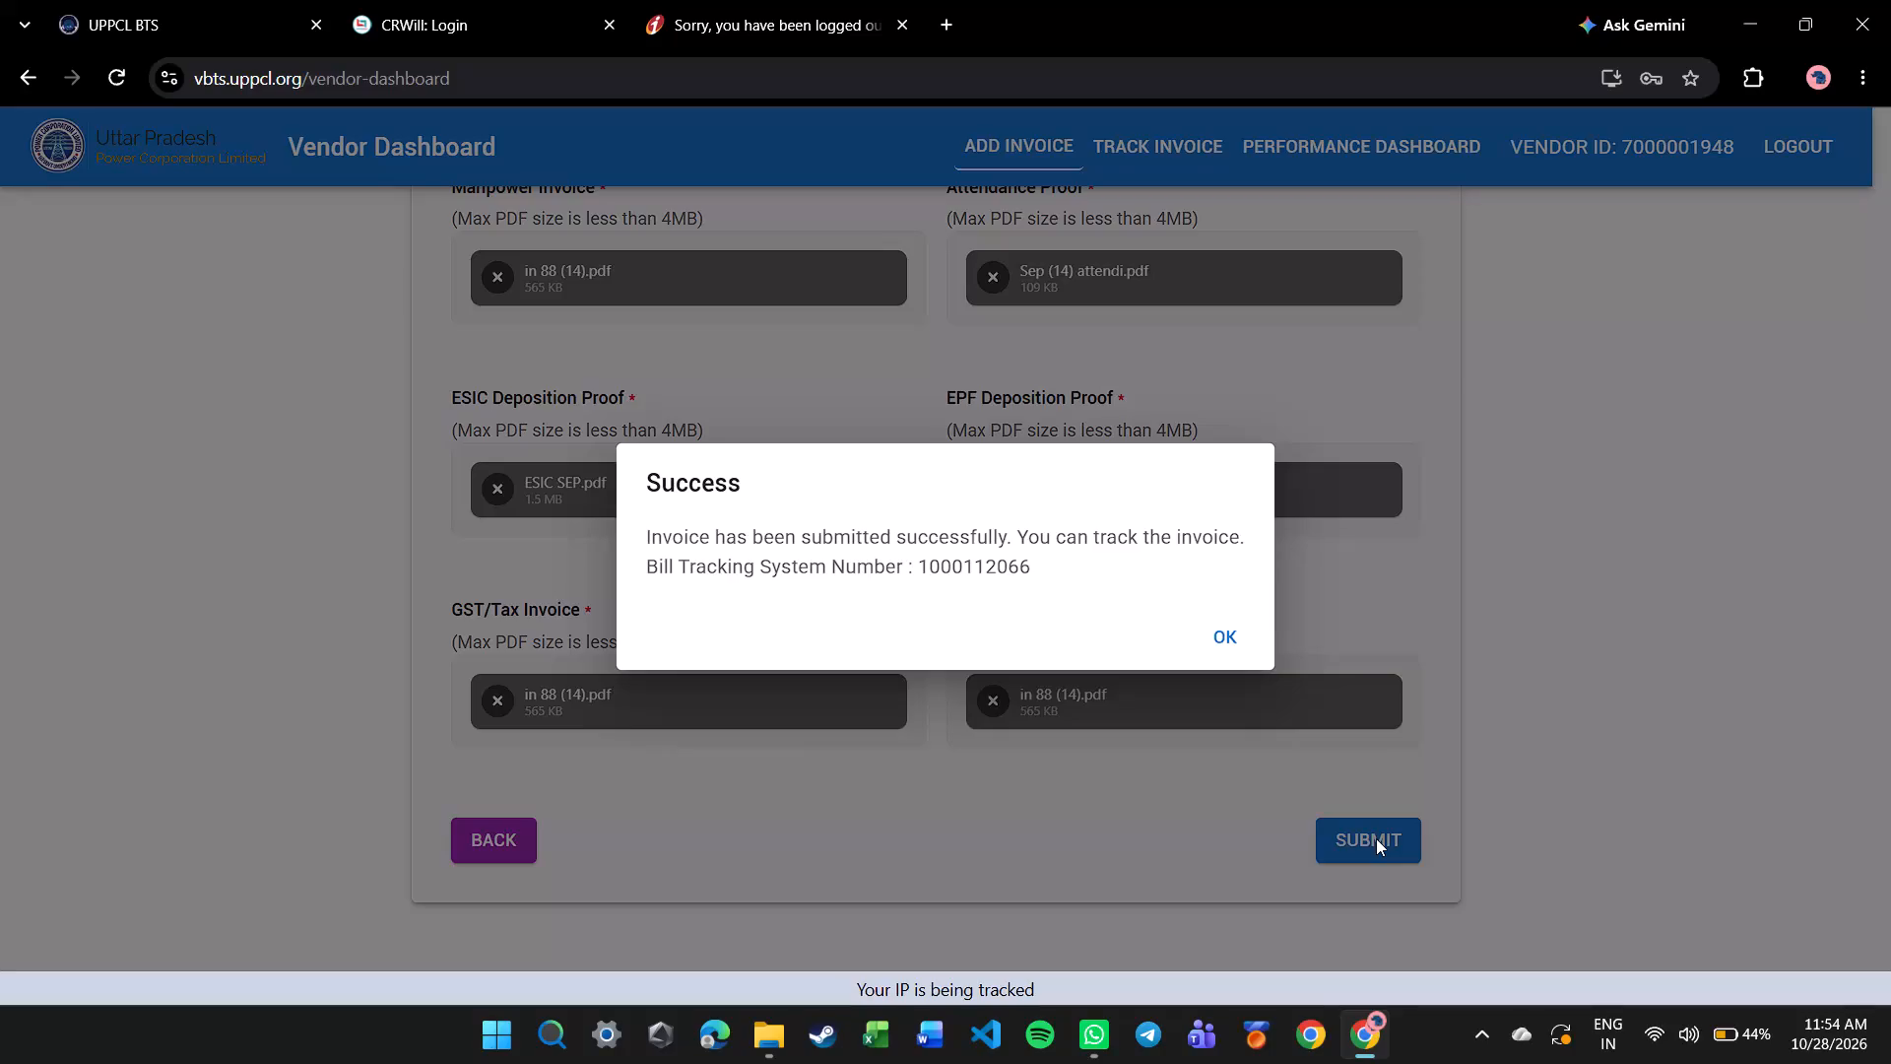
Dismiss the invoice submission message to return to the blank Add Invoice form.
key("Return")
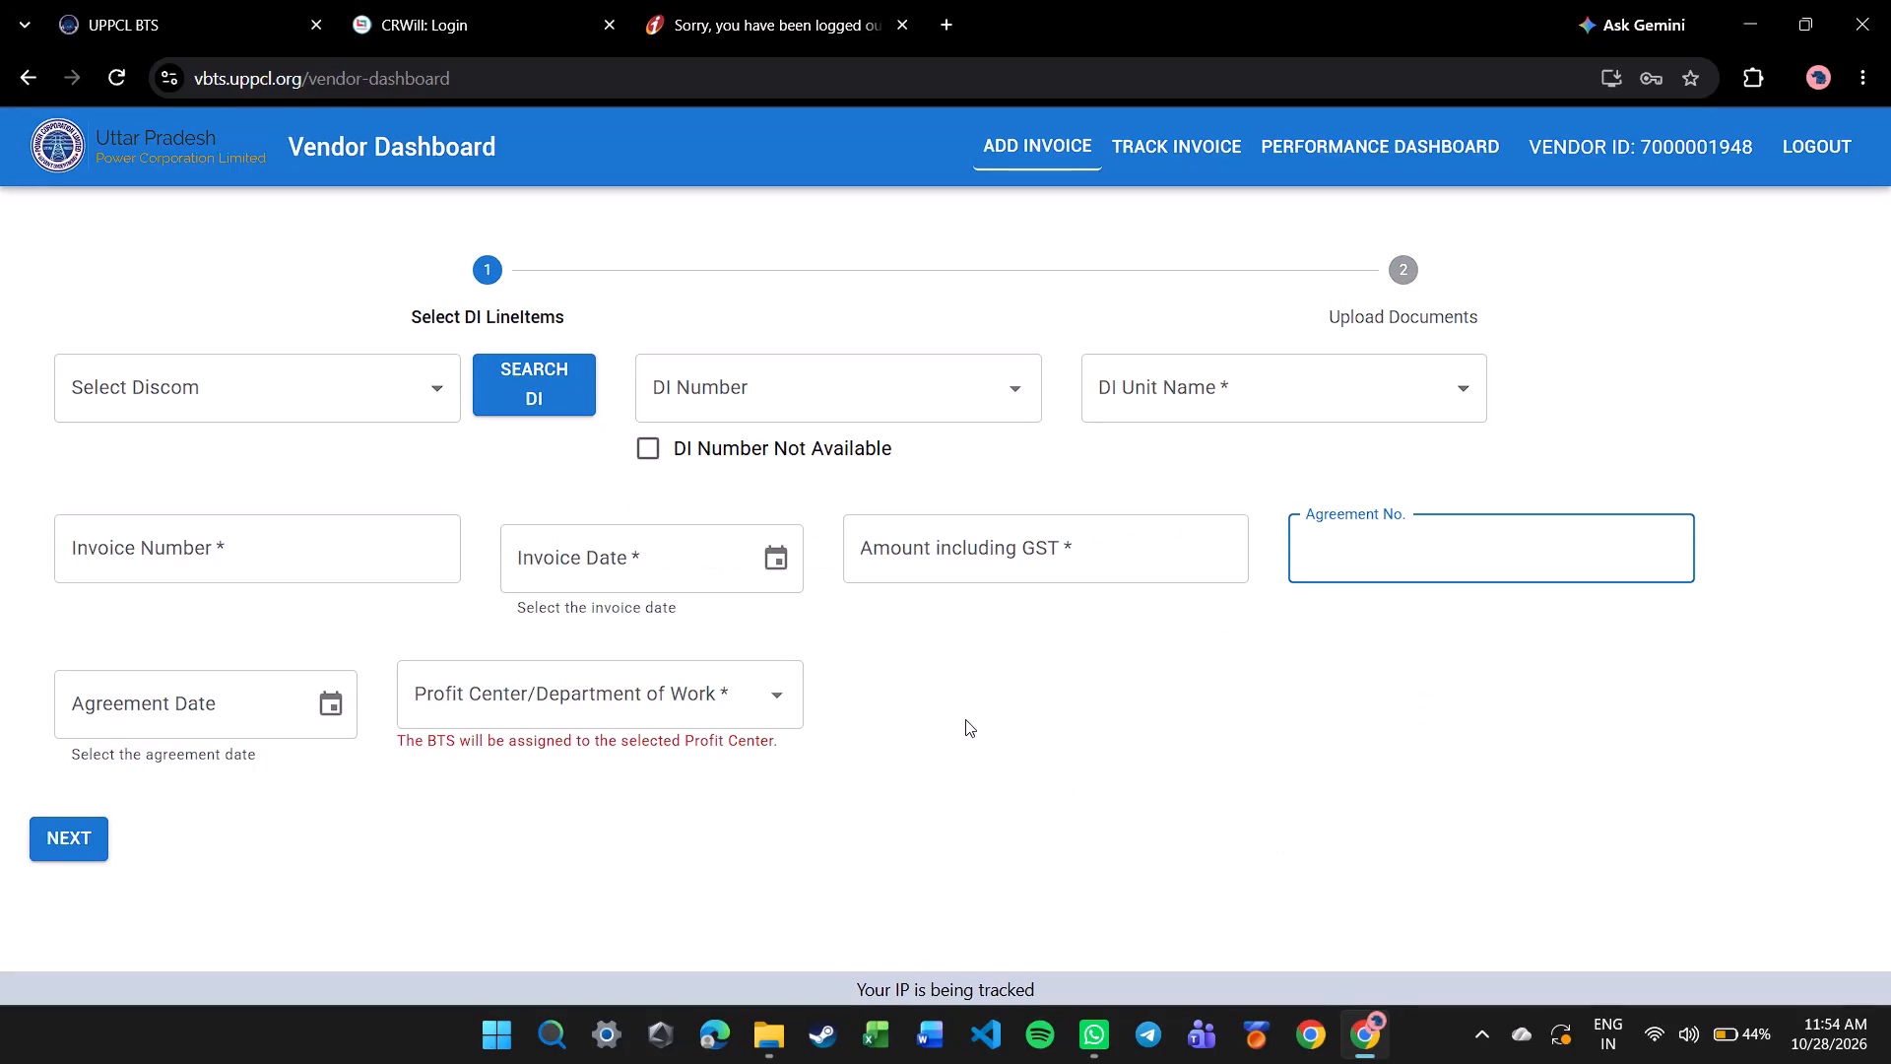
Close the logged-out "Sorry, you have been logged out" page, keeping the UPPCL BTS and CRWill pages open.
left_click(895, 22)
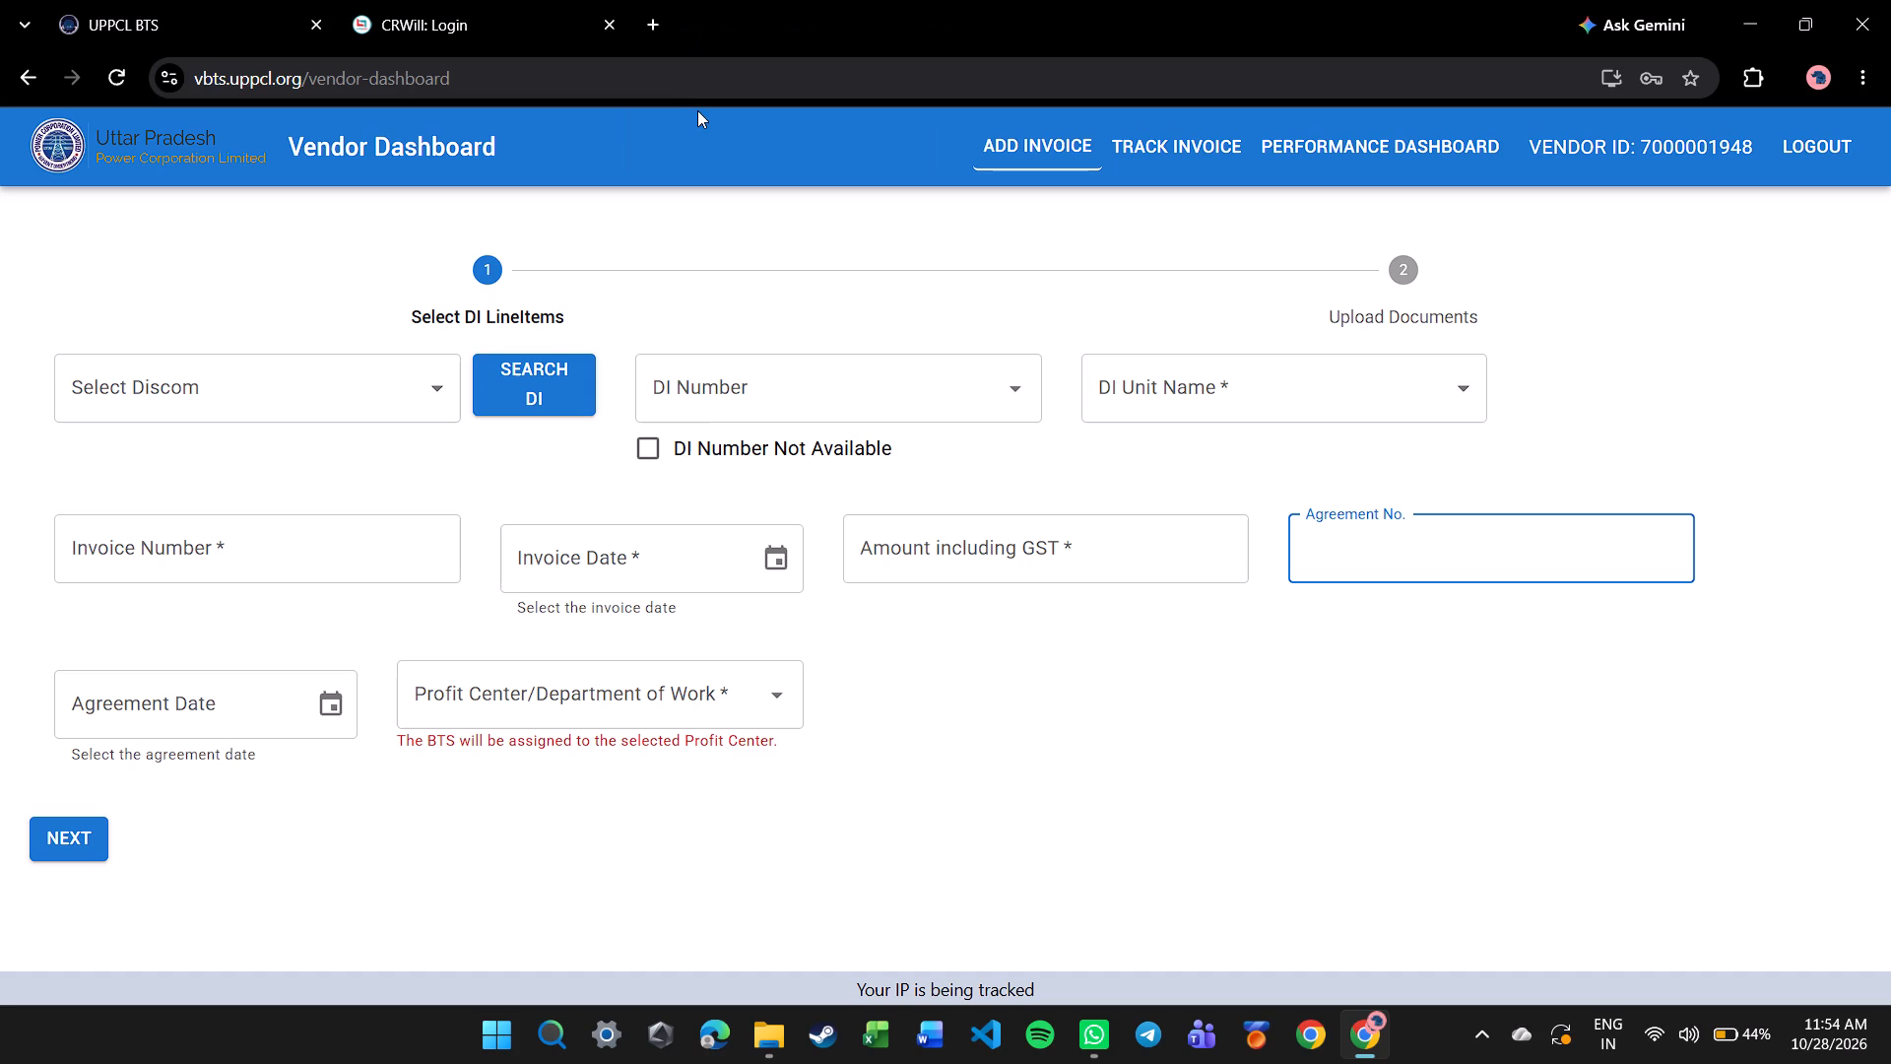
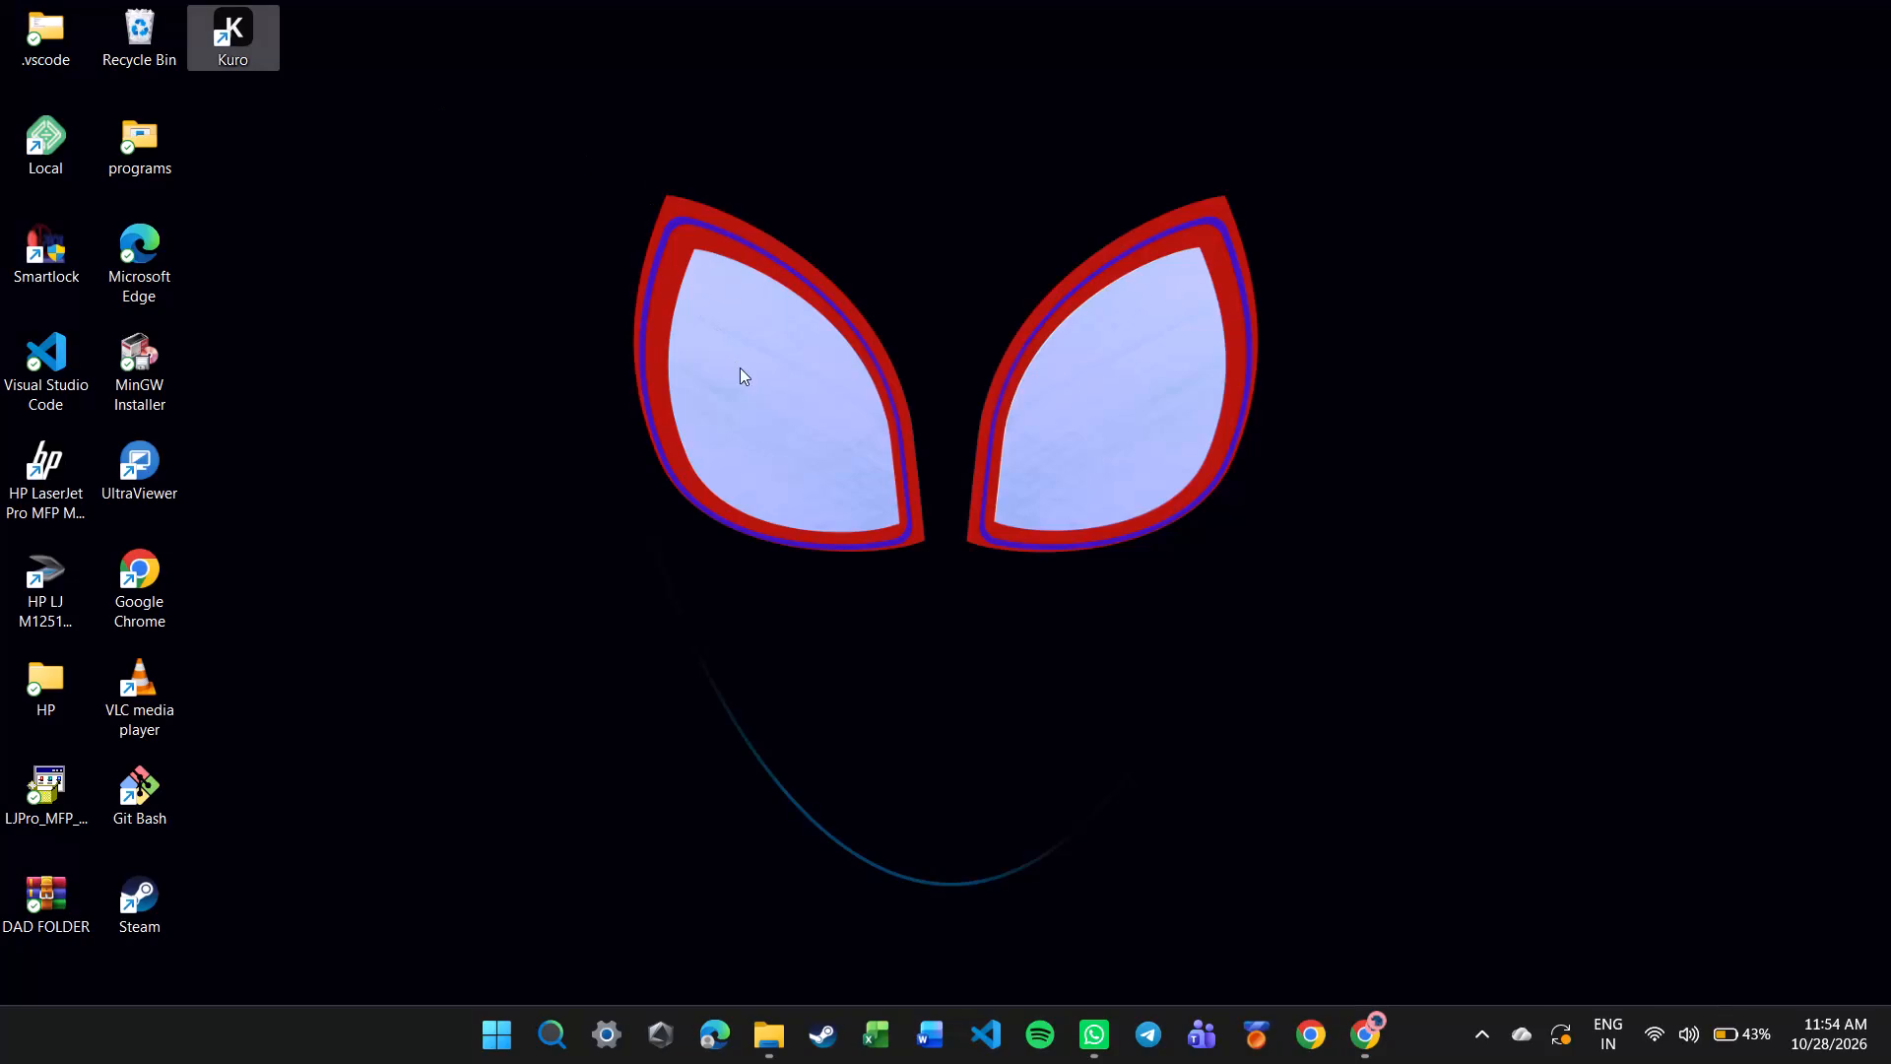
Launch the Kuro application from its desktop shortcut.
double_click(250, 43)
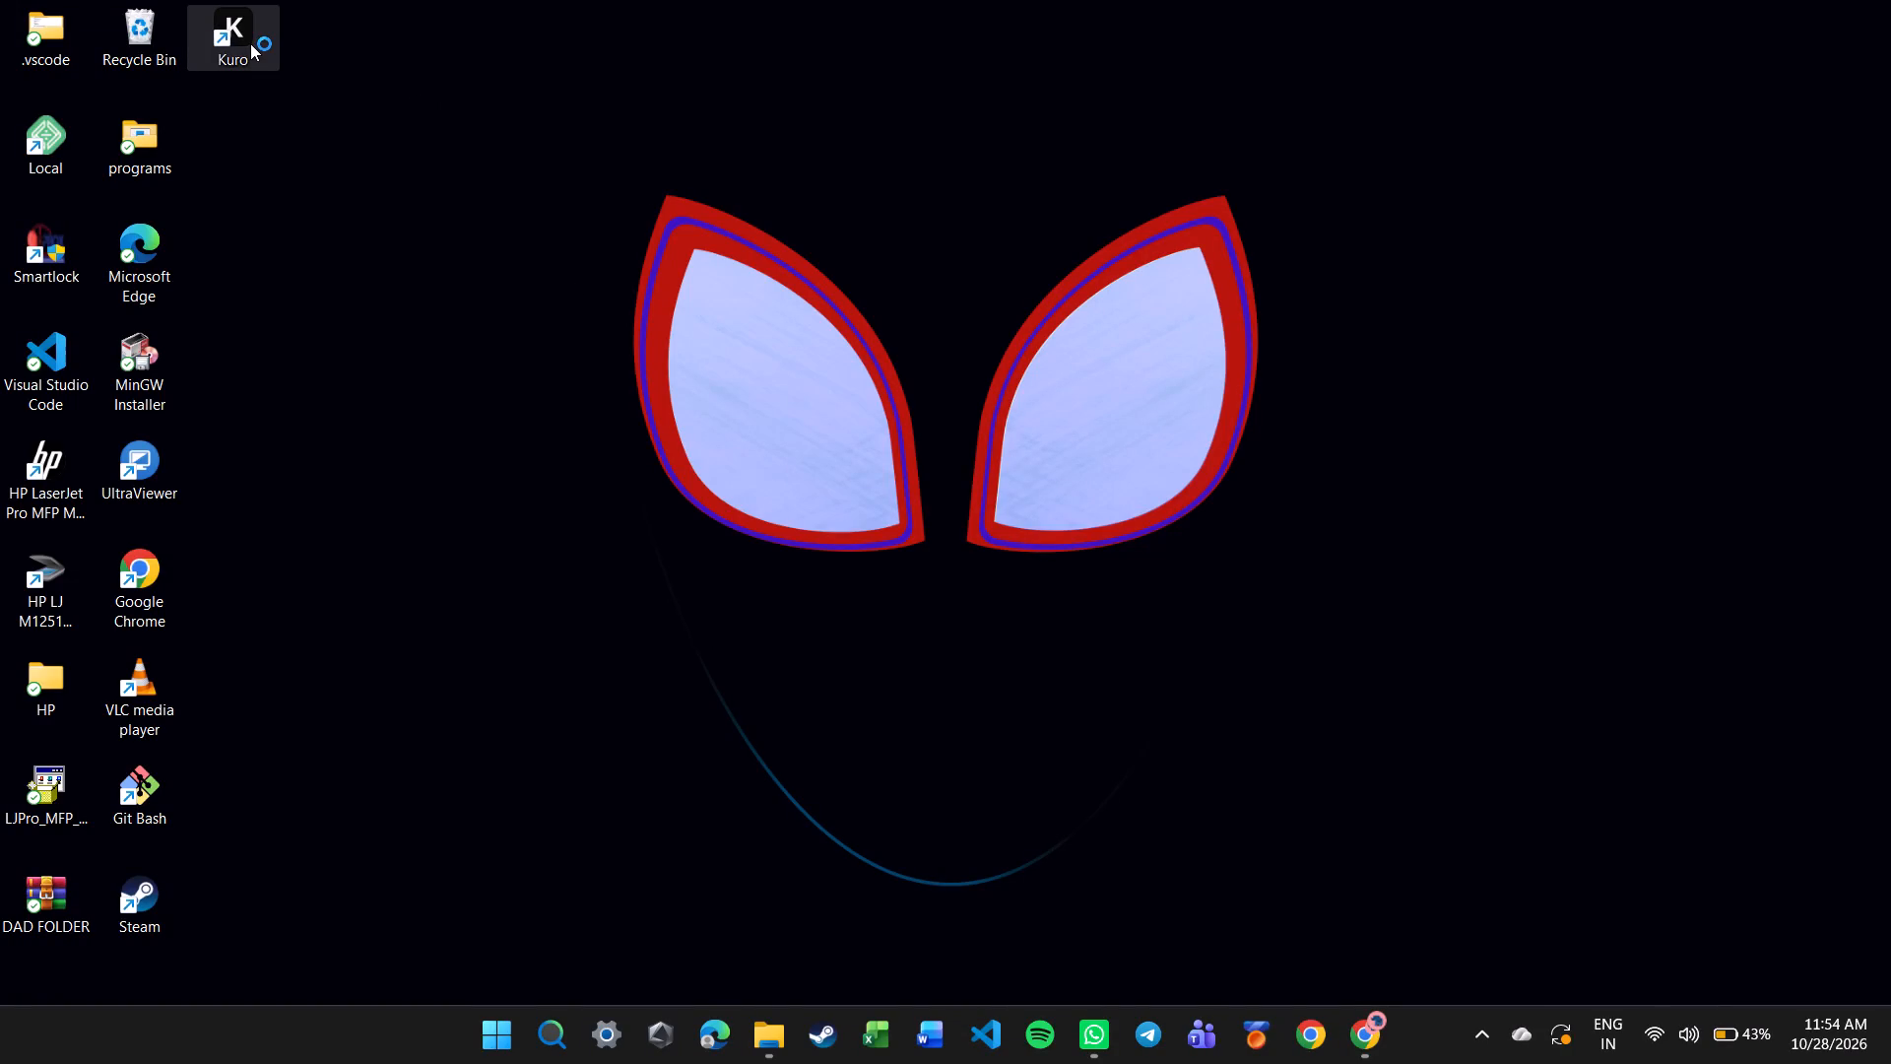
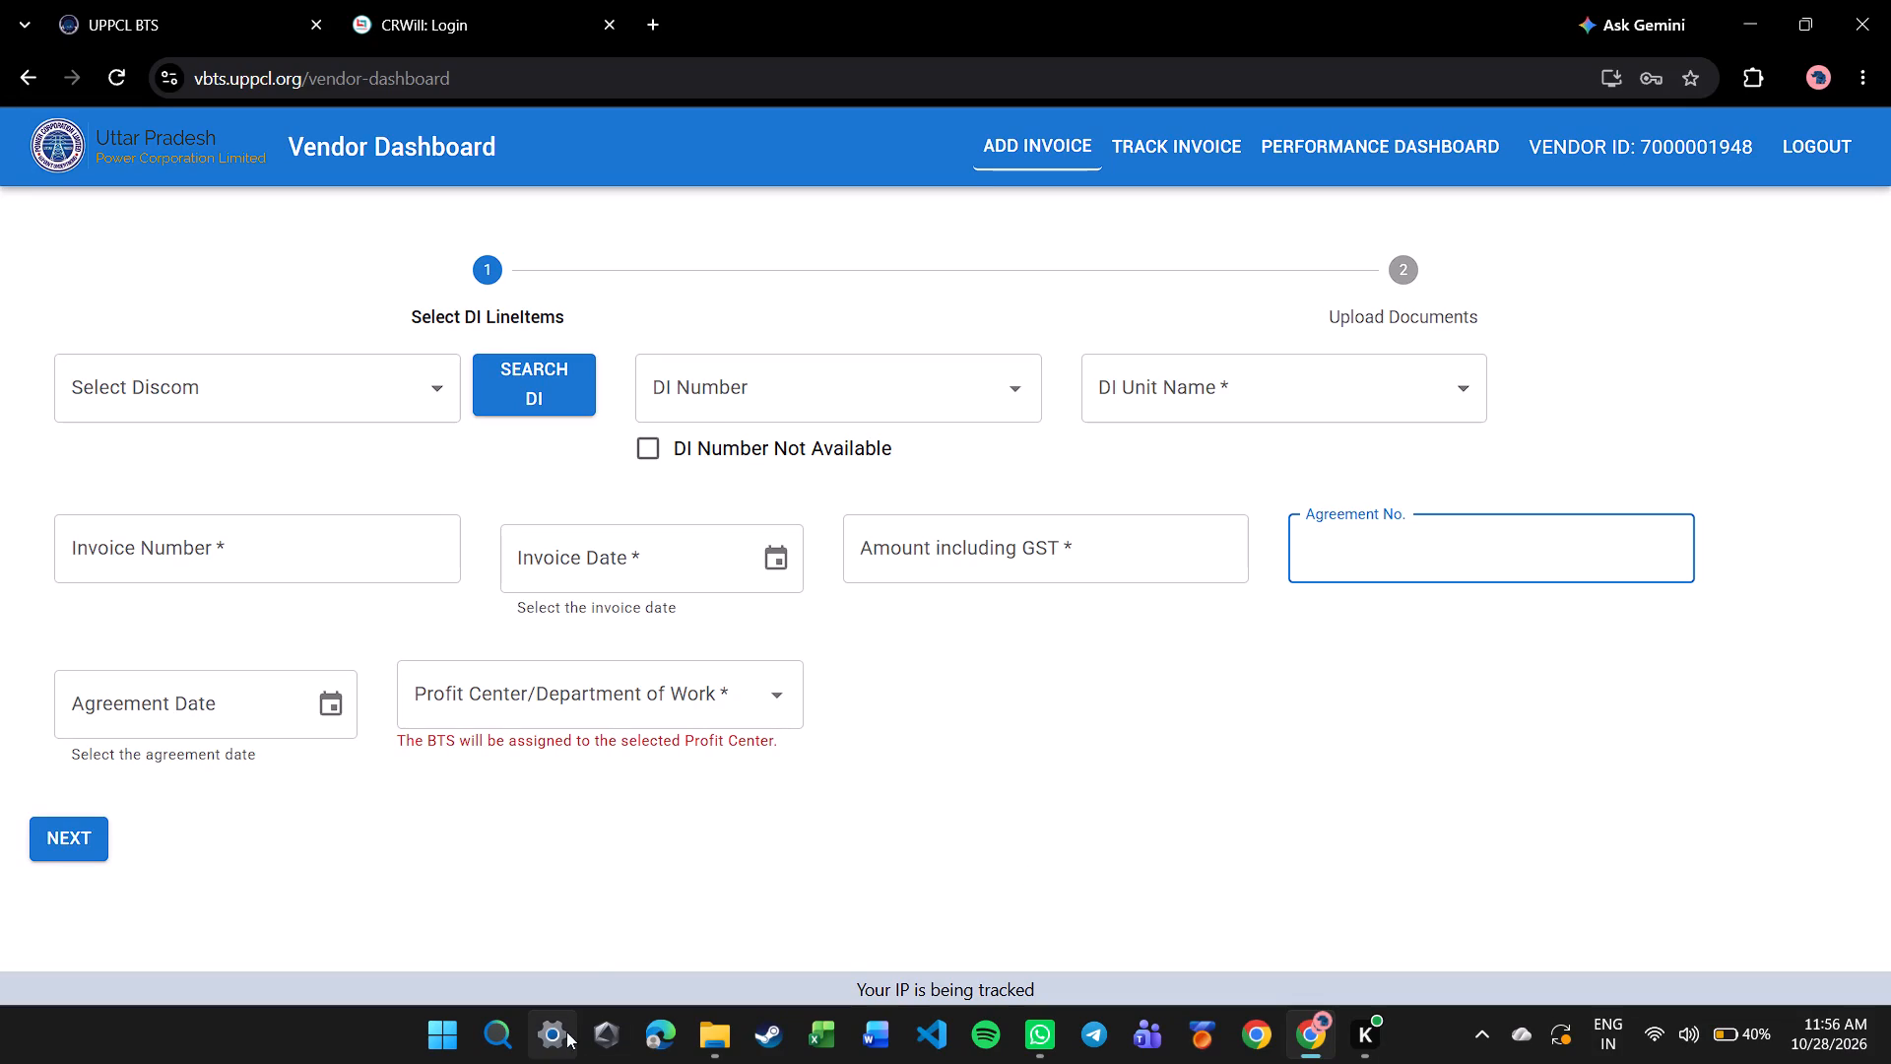
Open the invoice 89 workbook from the 25 Oct 2026 folder inside Bill 2026-2027.
left_click(703, 1028)
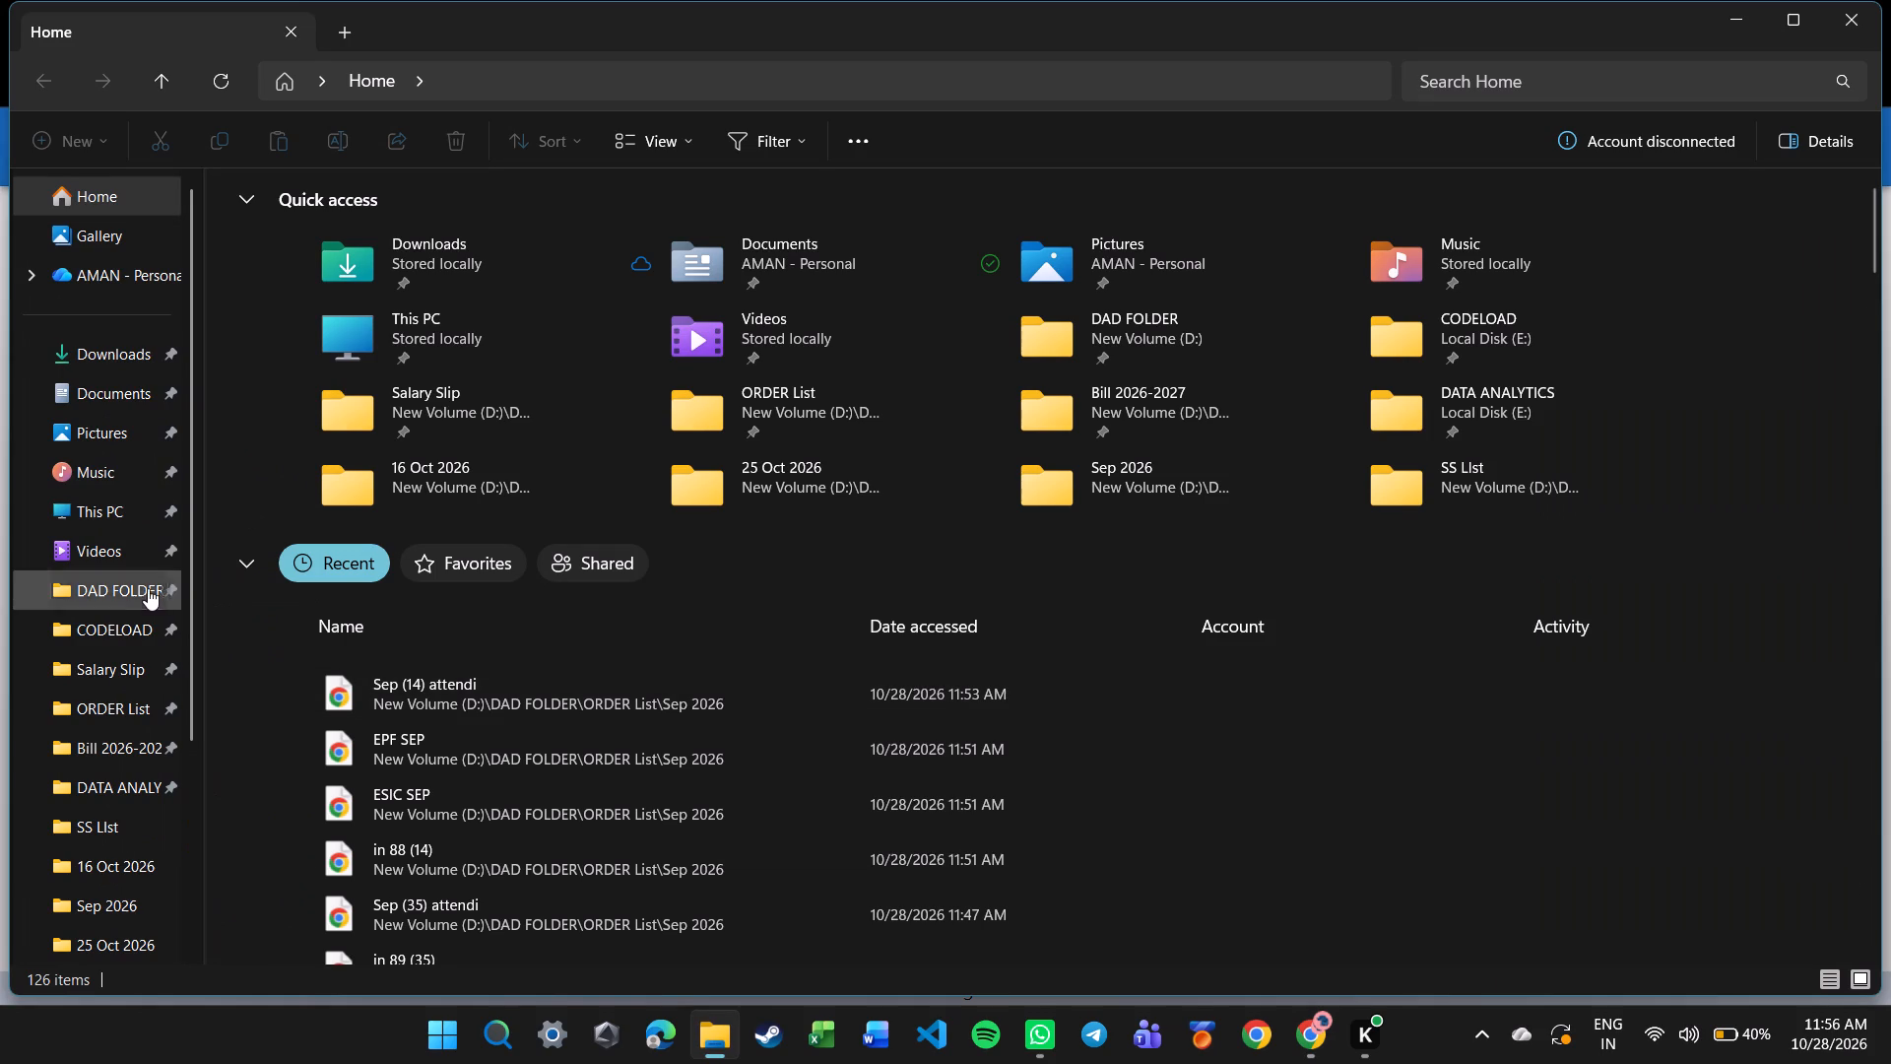
double_click(141, 588)
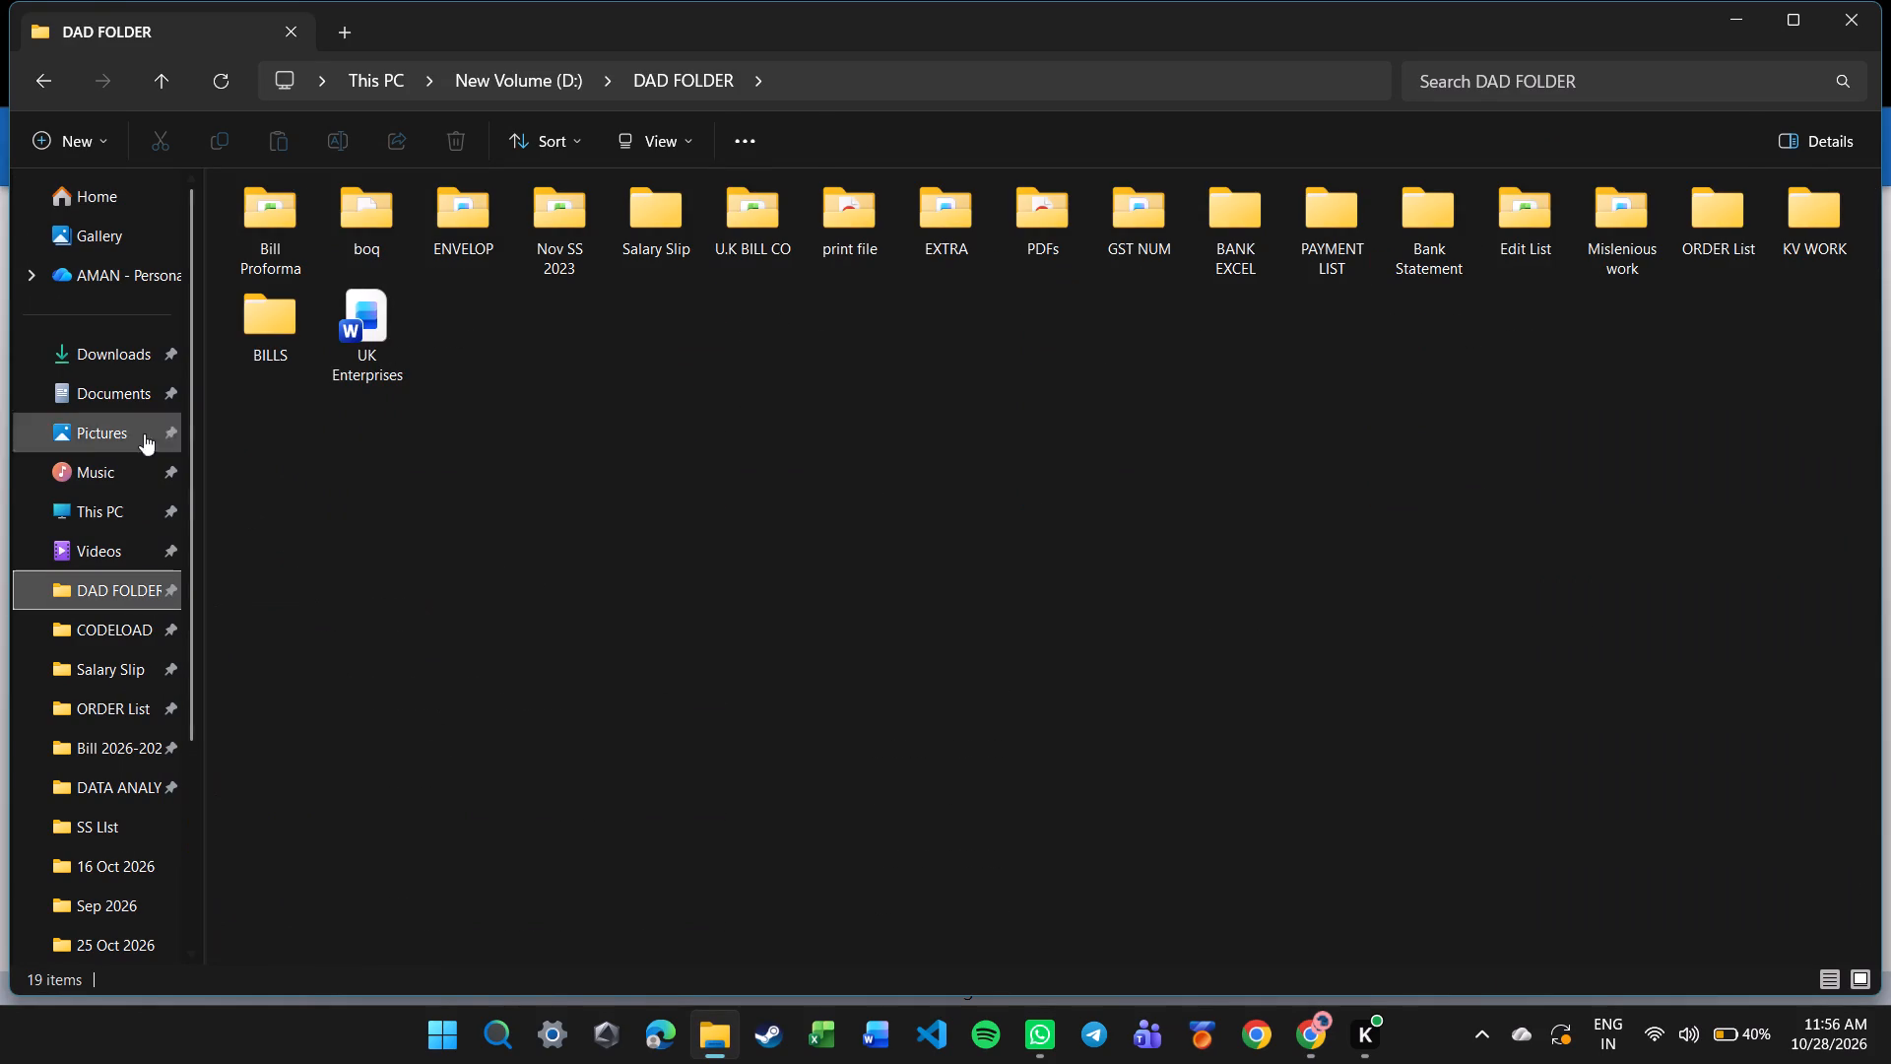
double_click(96, 733)
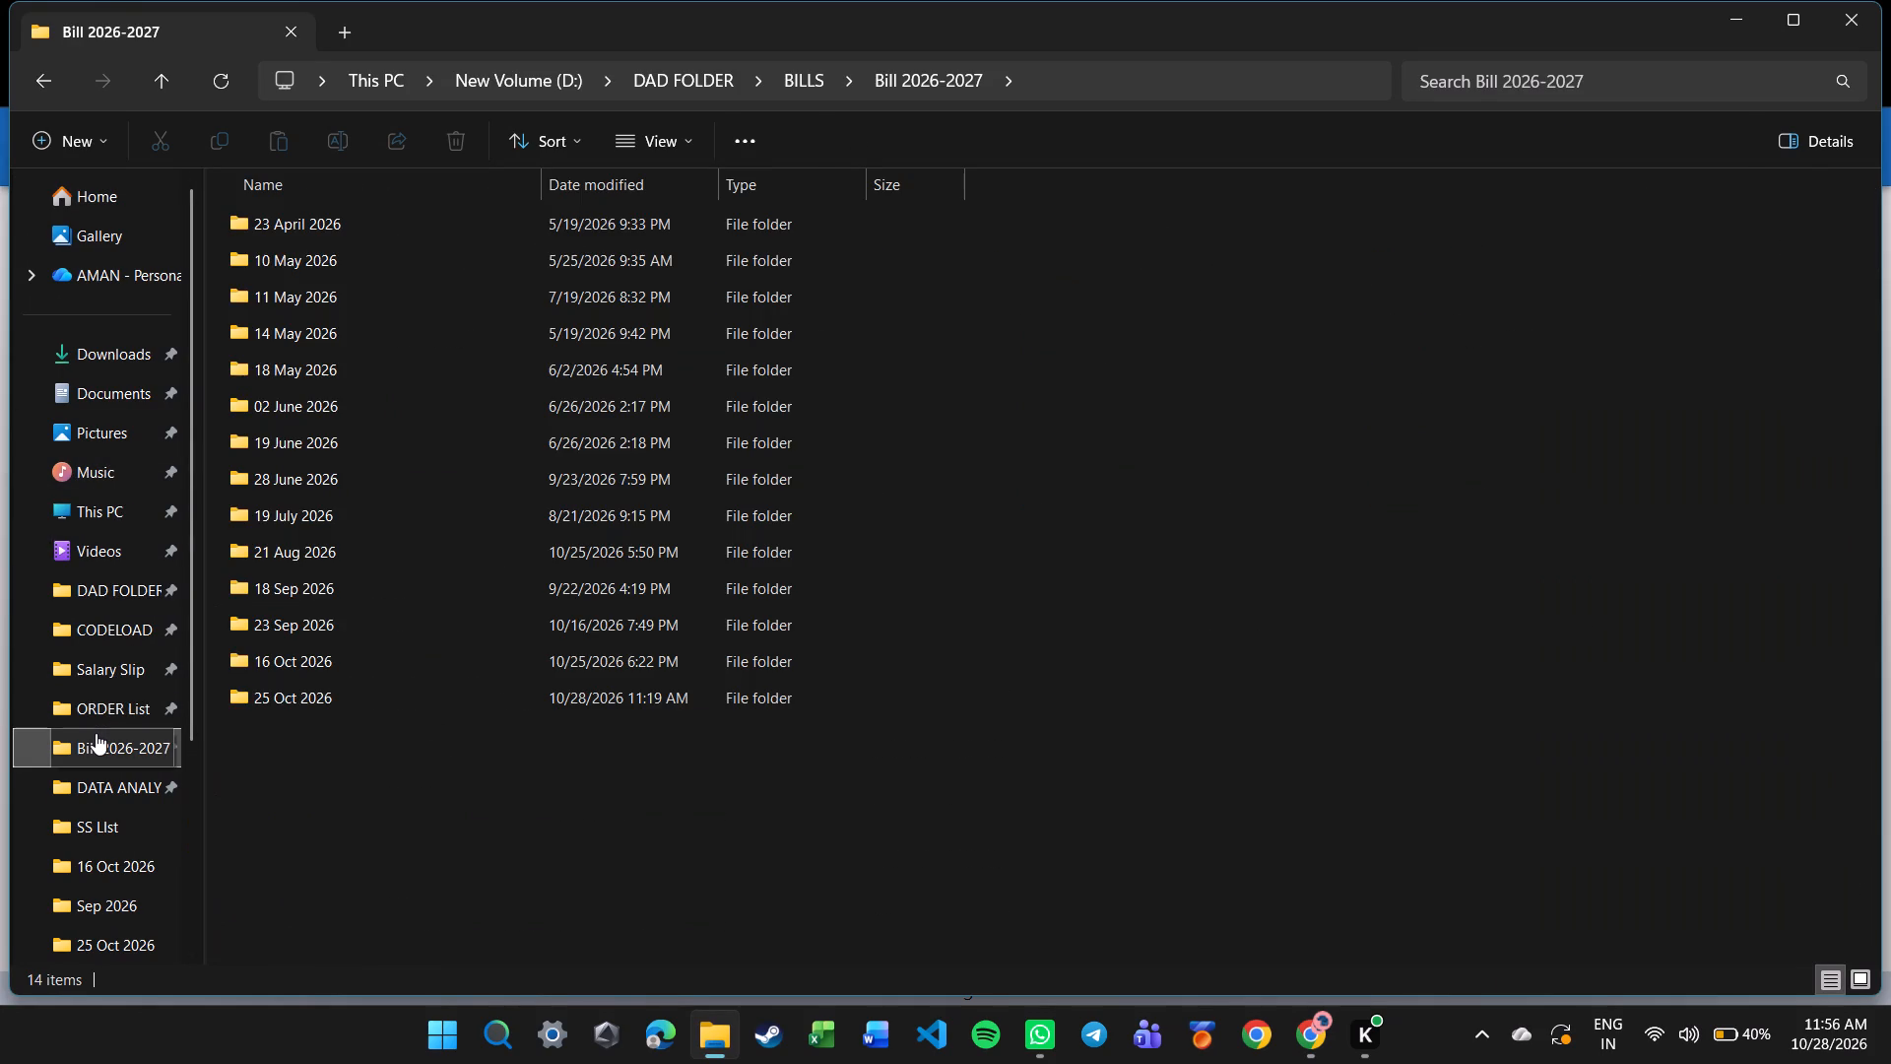
double_click(511, 709)
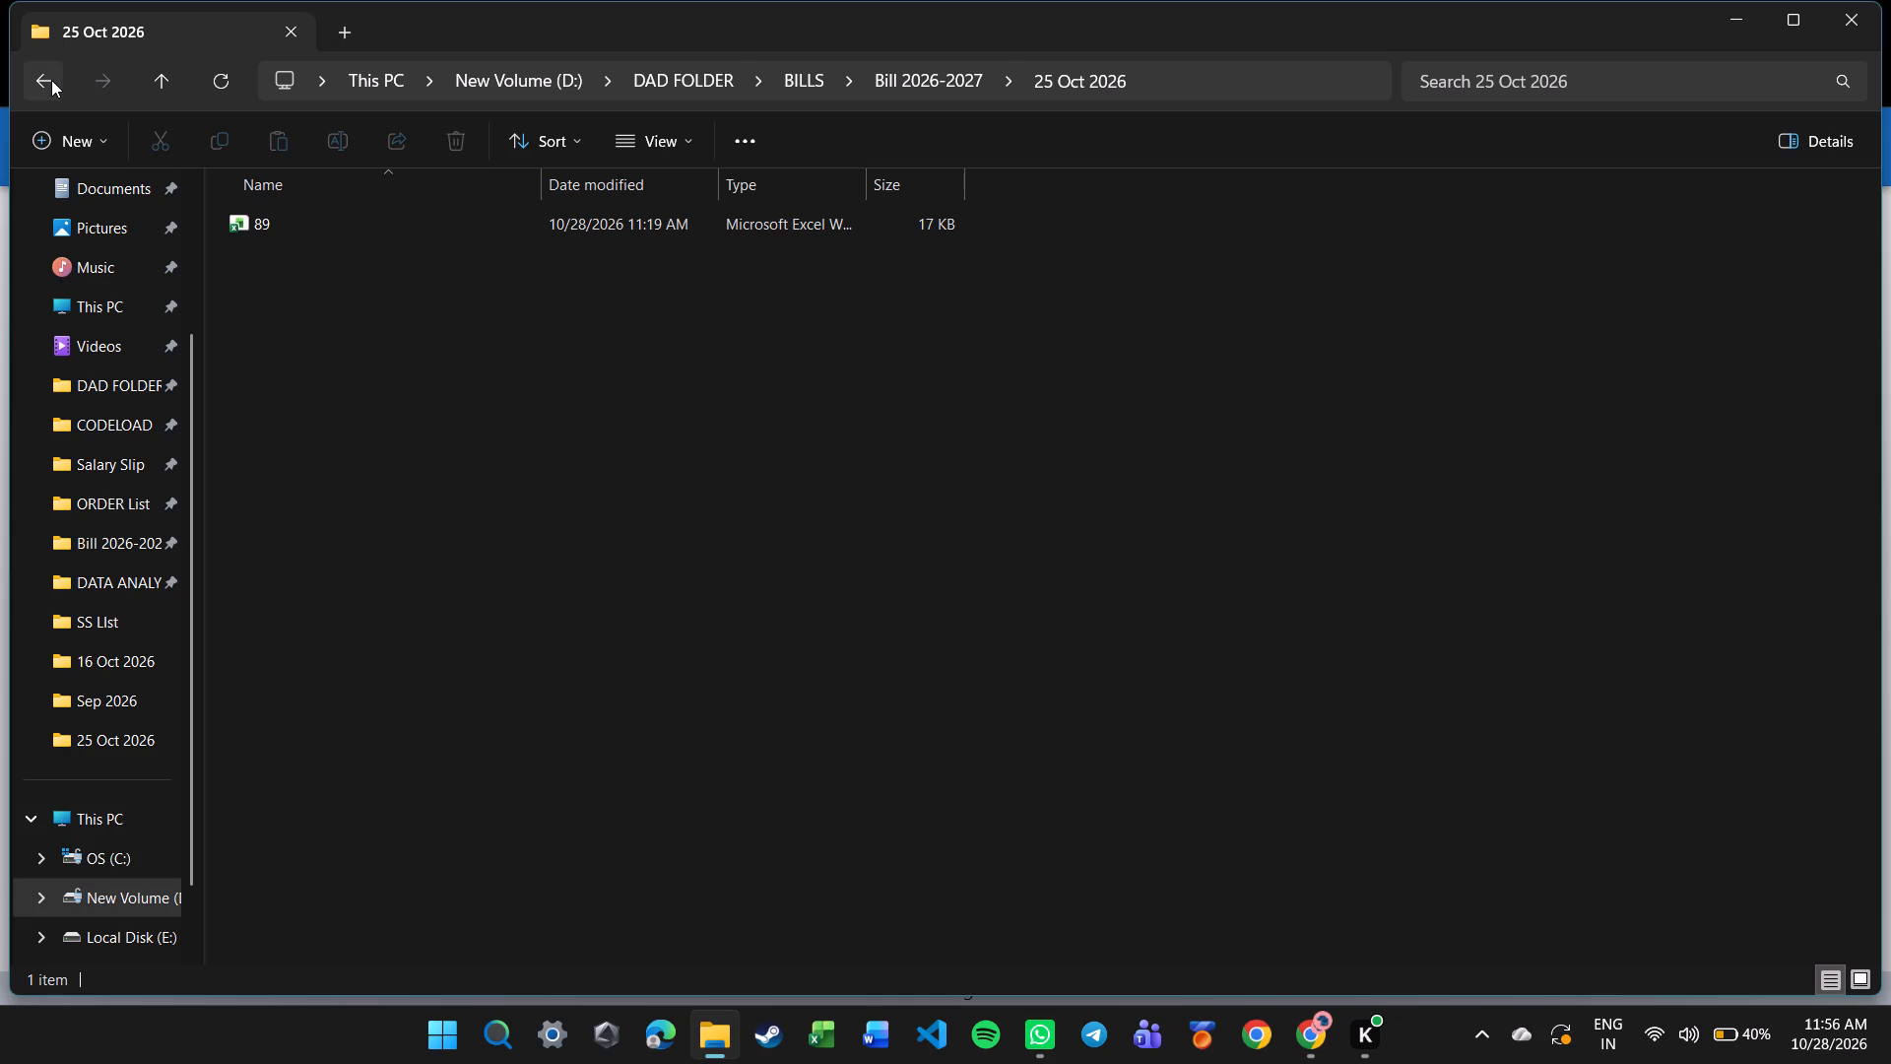
double_click(261, 216)
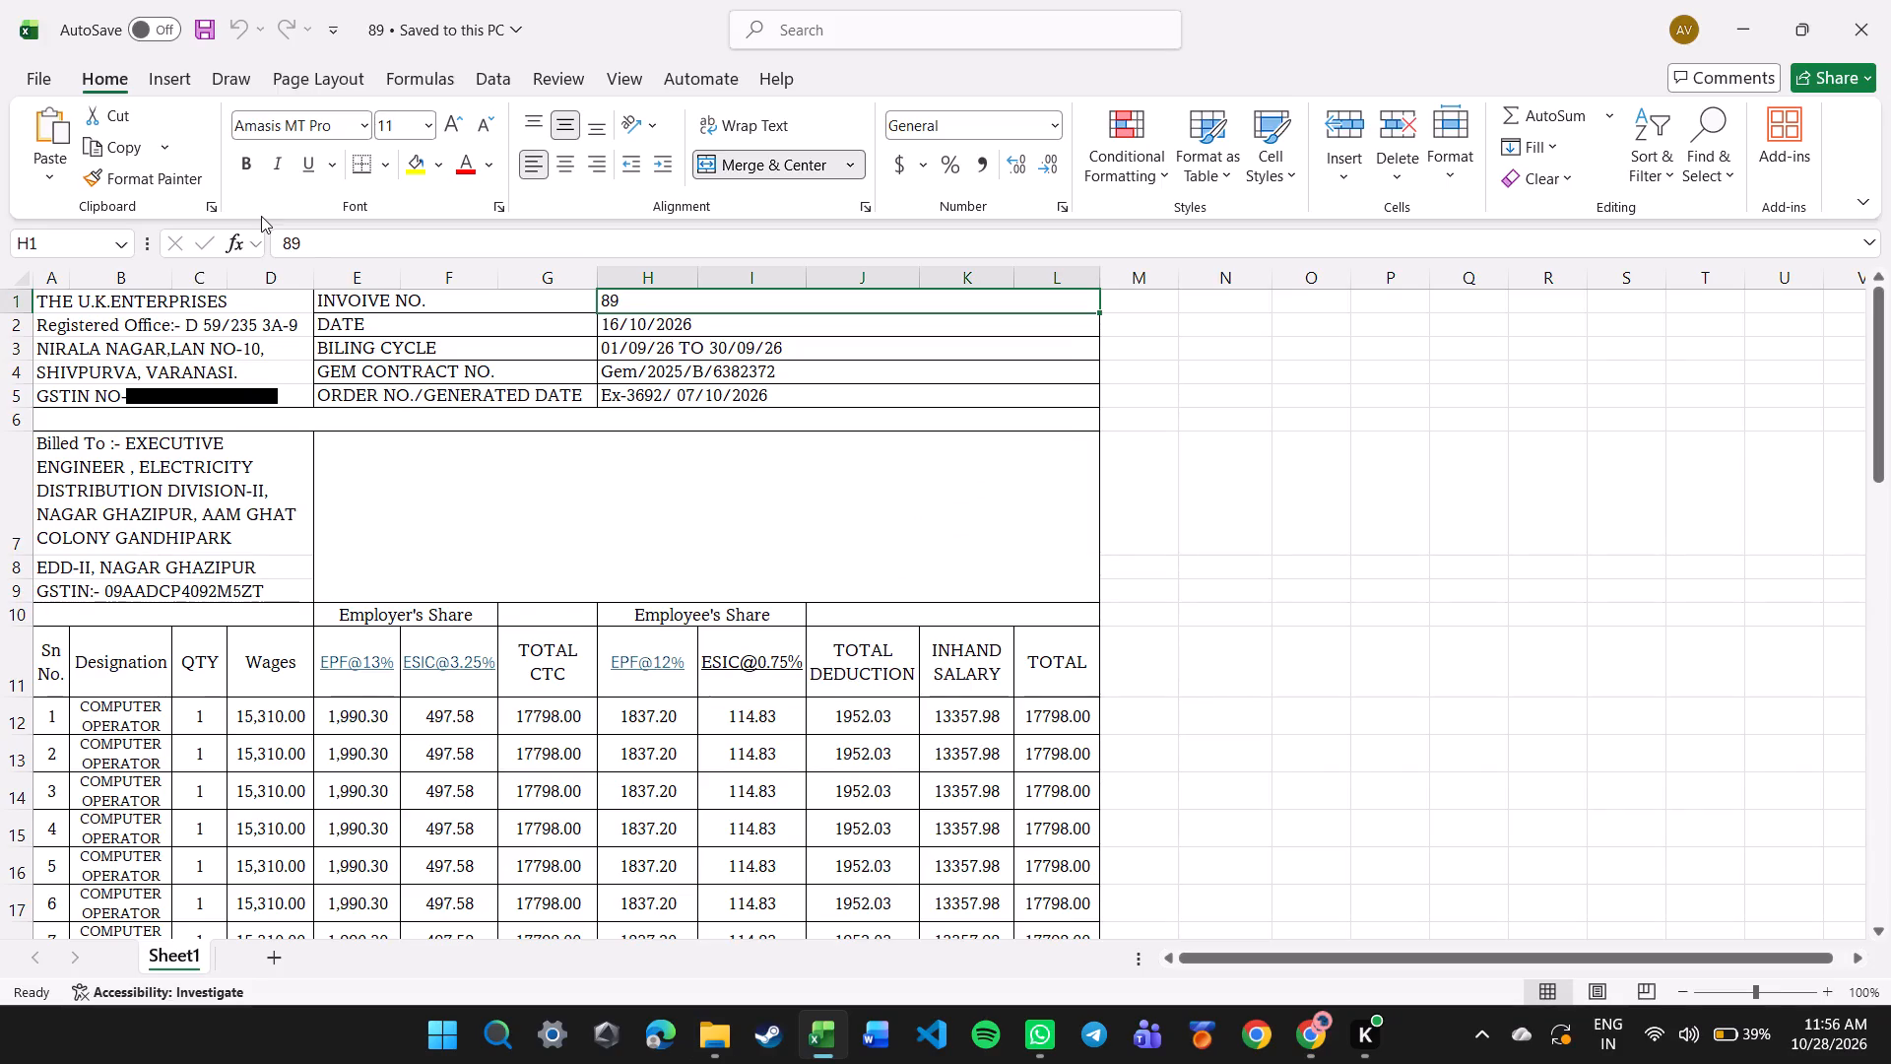
Examine the service charge, tax and total rows at the end of invoice 89, and return to the vendor dashboard in the browser.
scroll(468, 629, "down", 4)
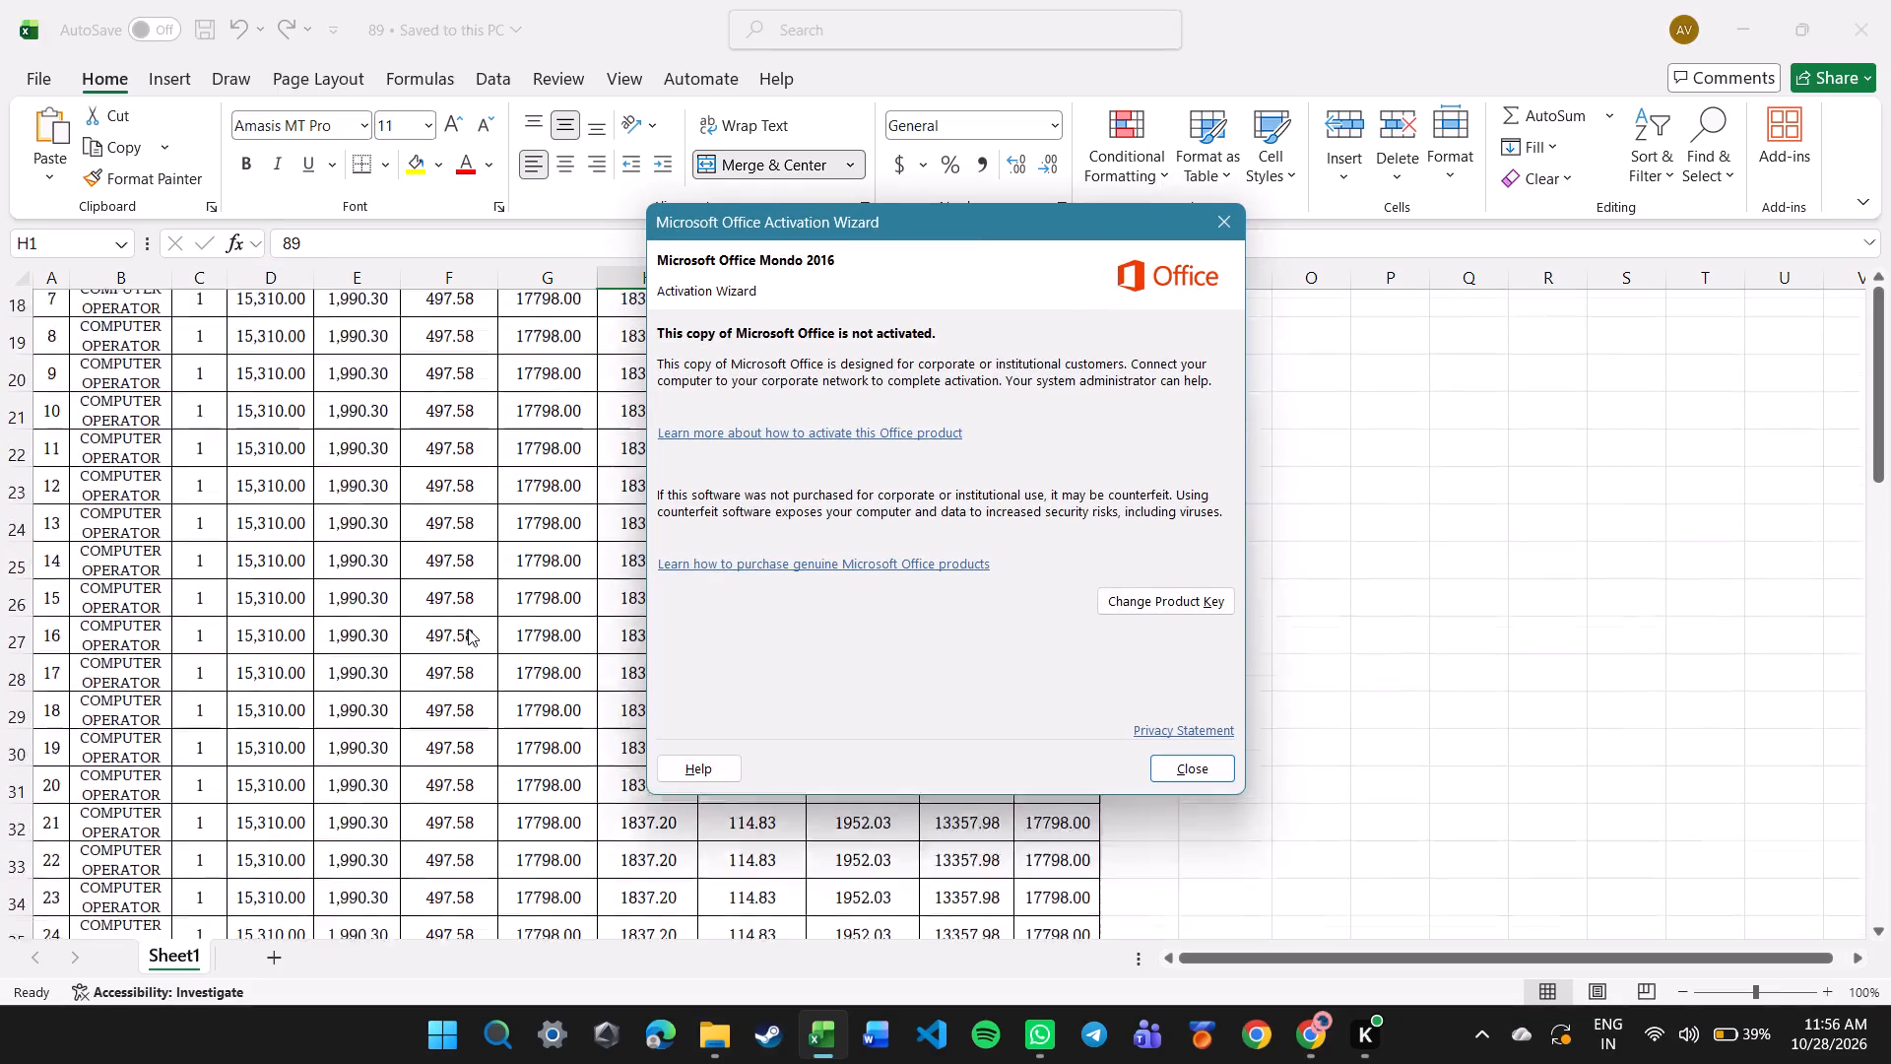
scroll(468, 629, "down", 1)
key("Return")
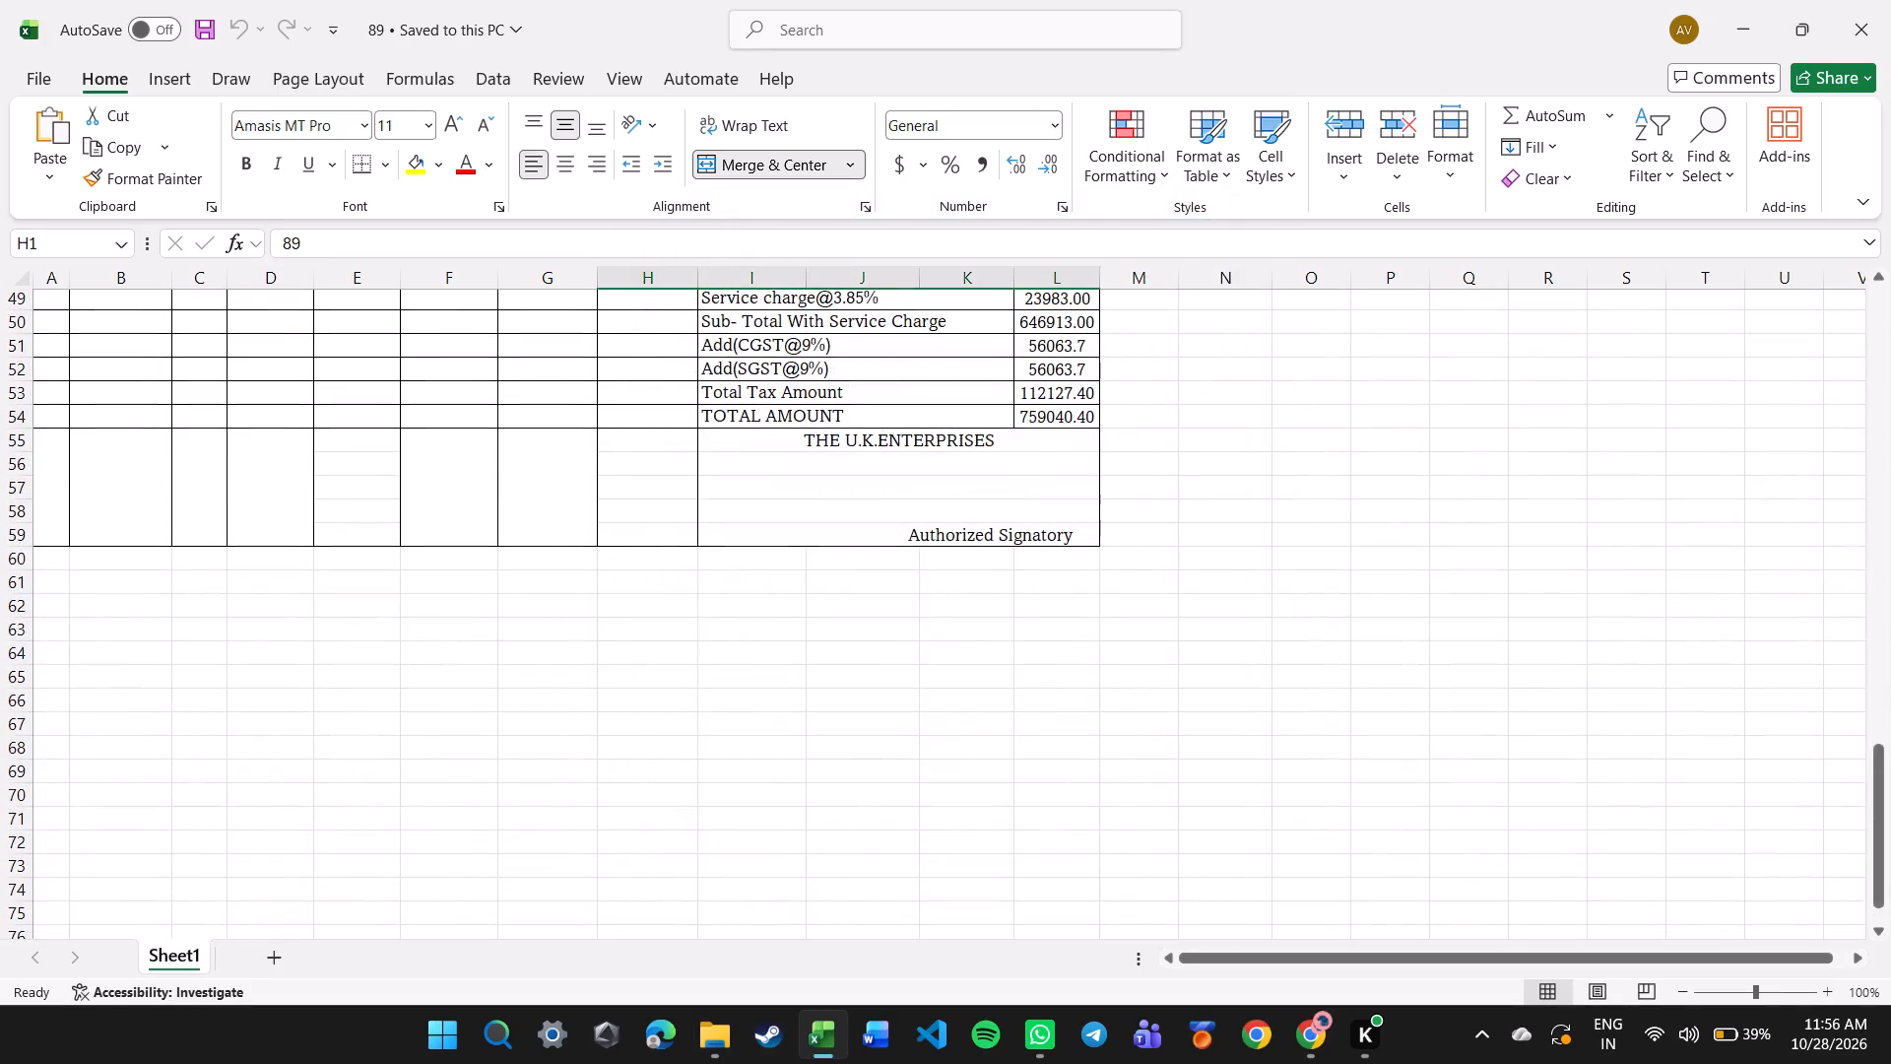
scroll(687, 584, "up", 1)
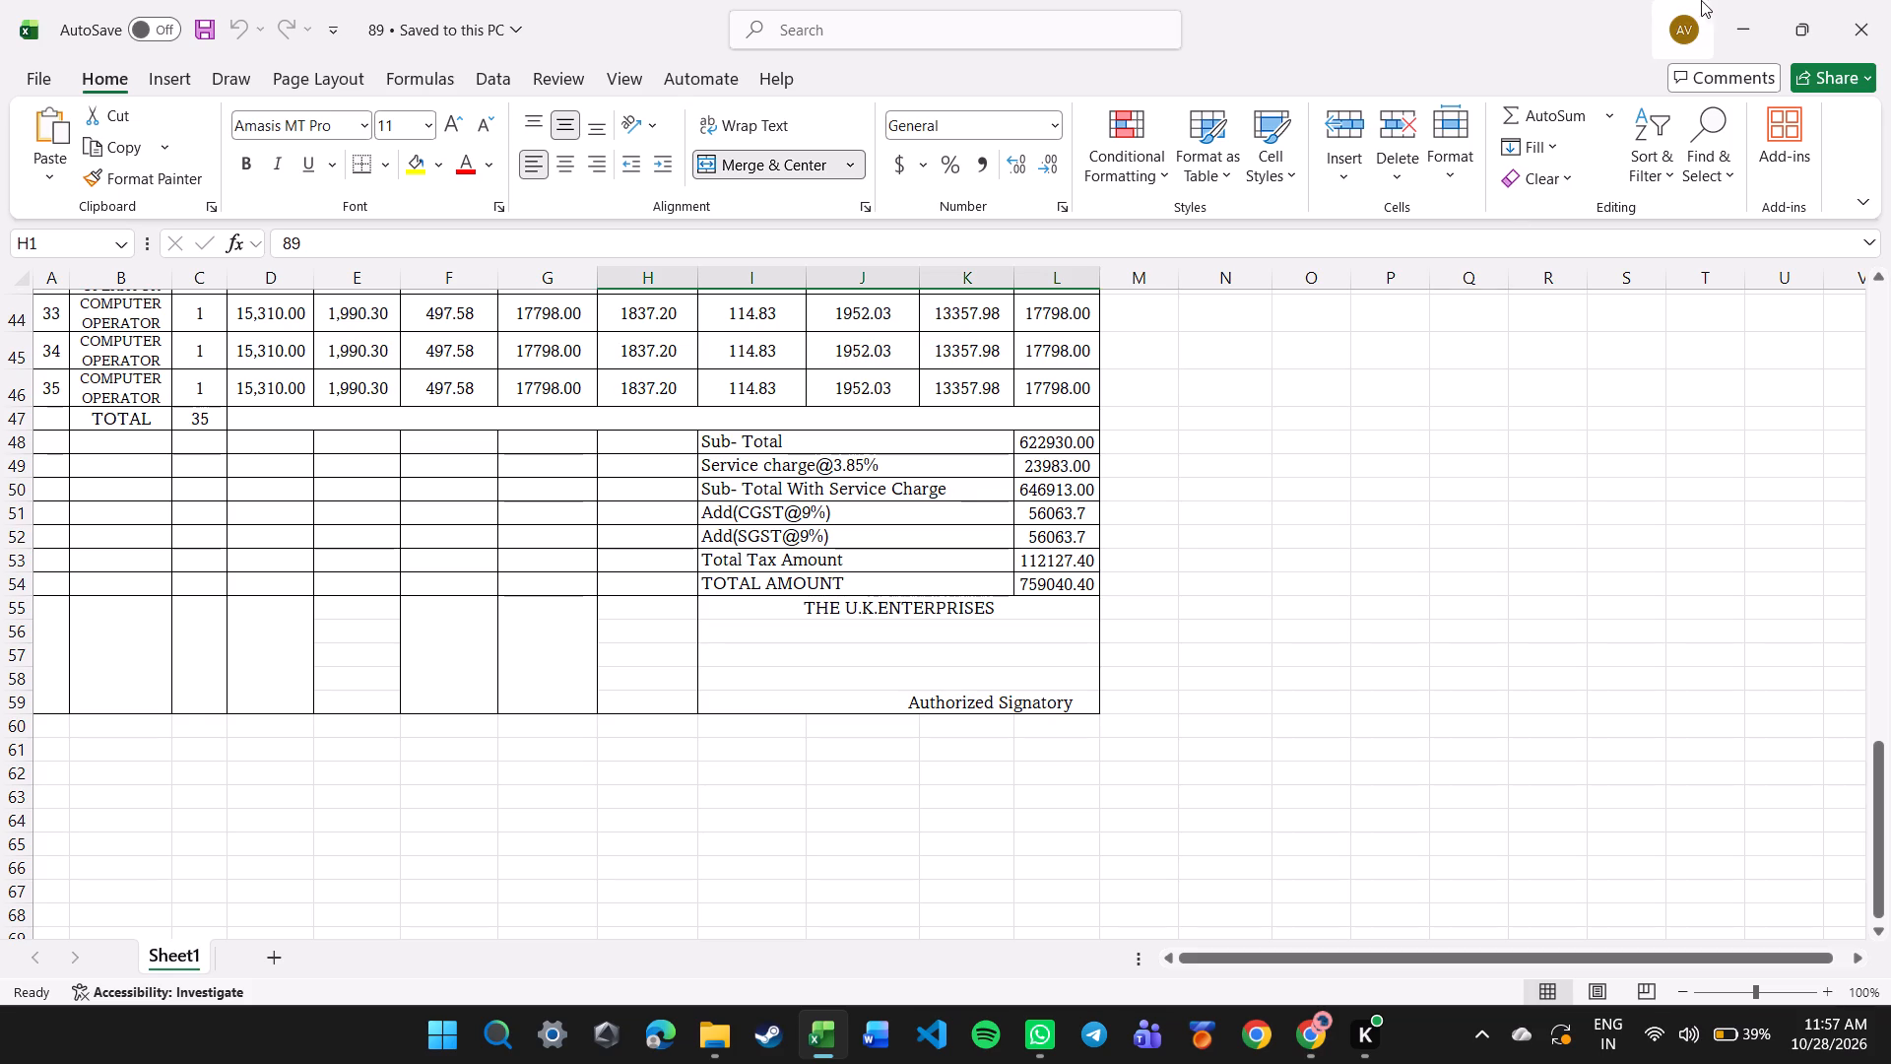
left_click(1753, 20)
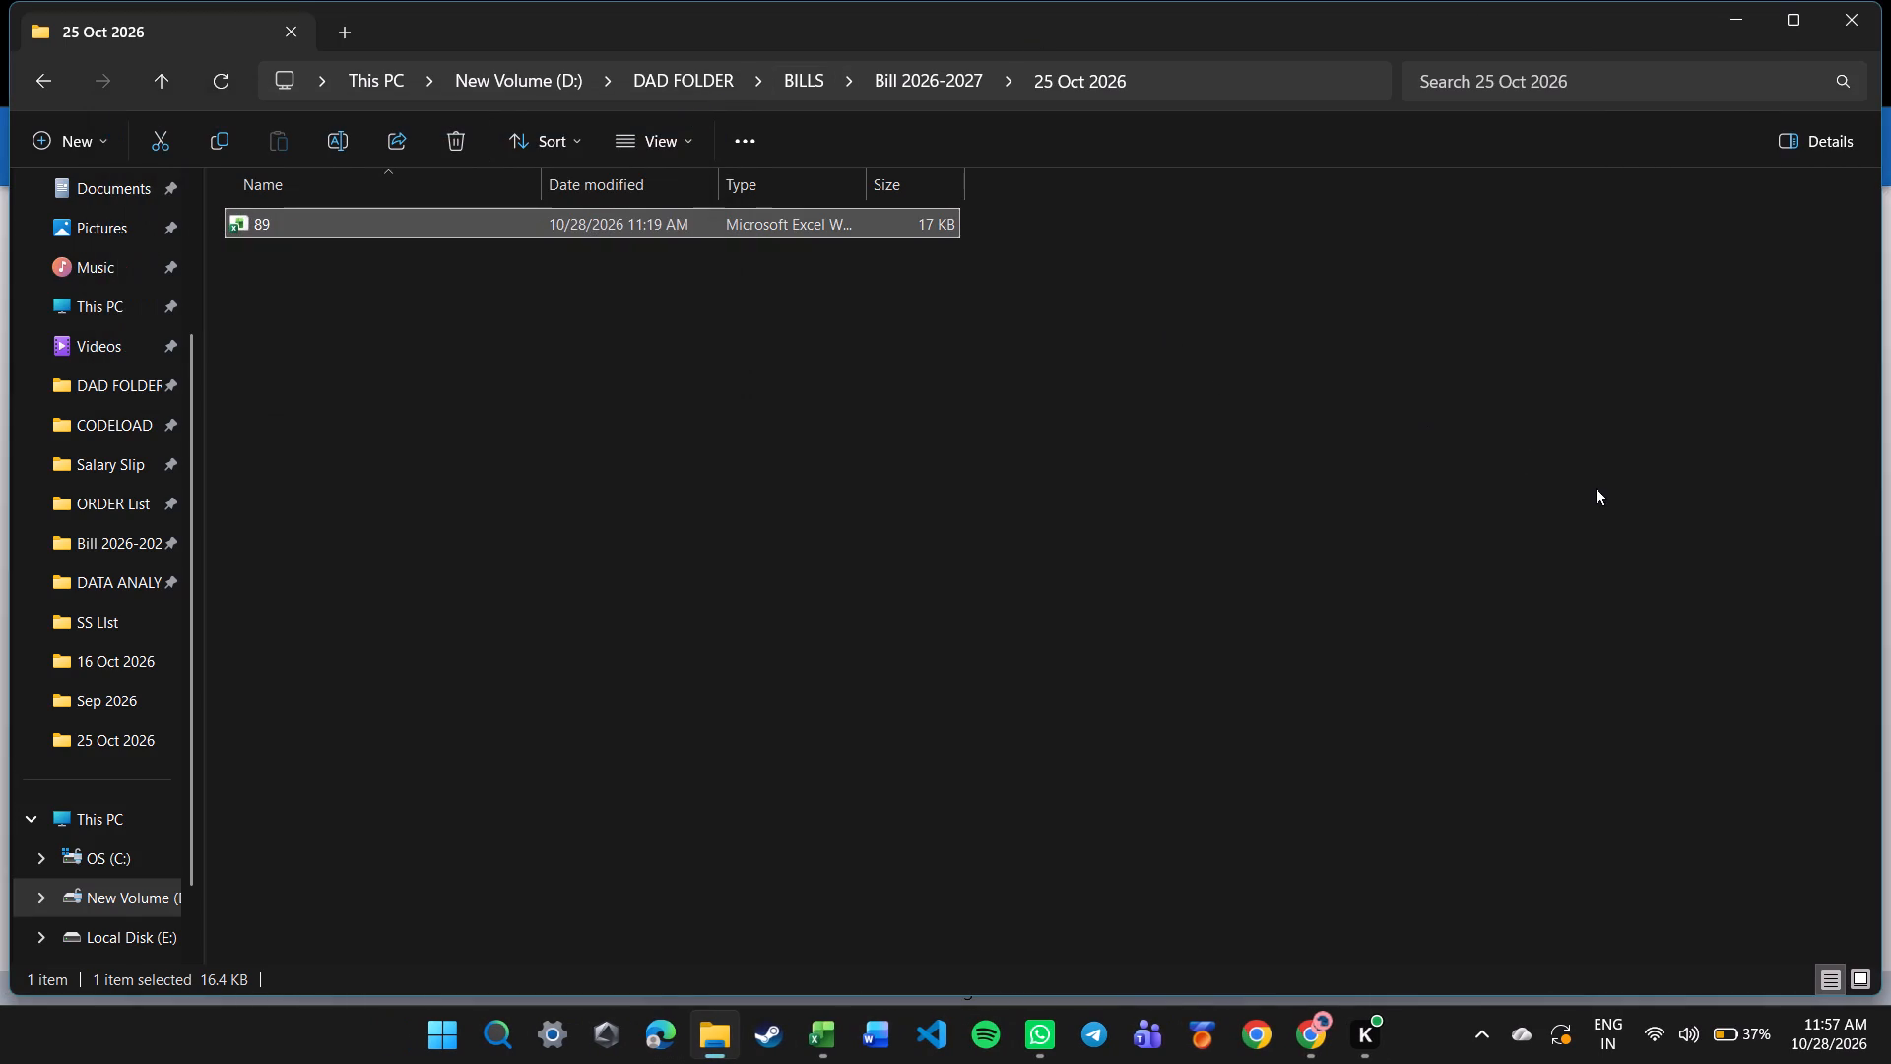
left_click(1735, 22, "shift")
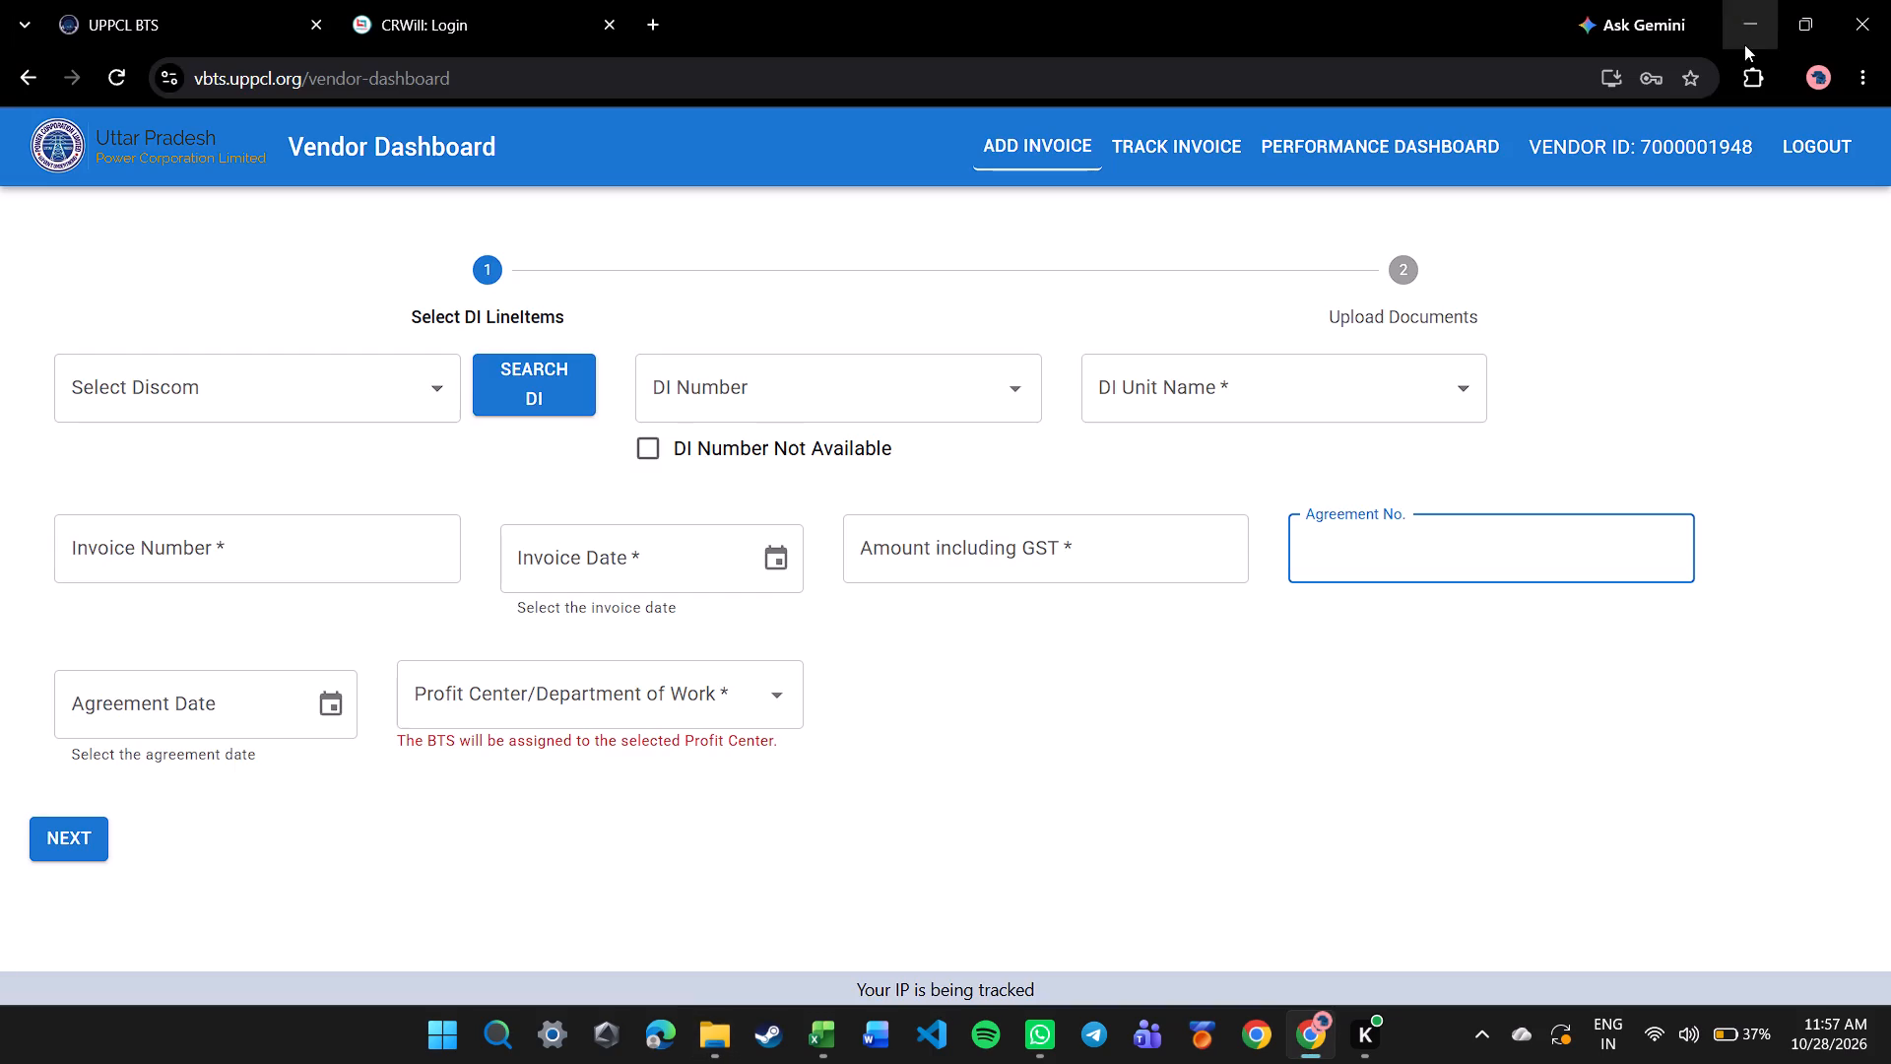